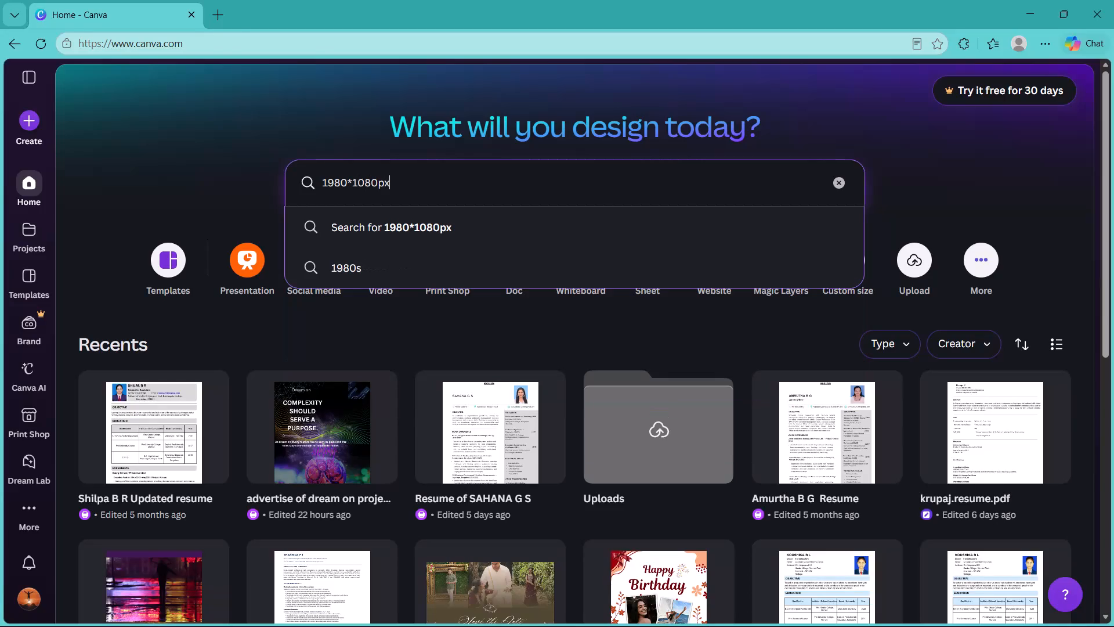
Search the design library for 1980*1080px.
key("Return")
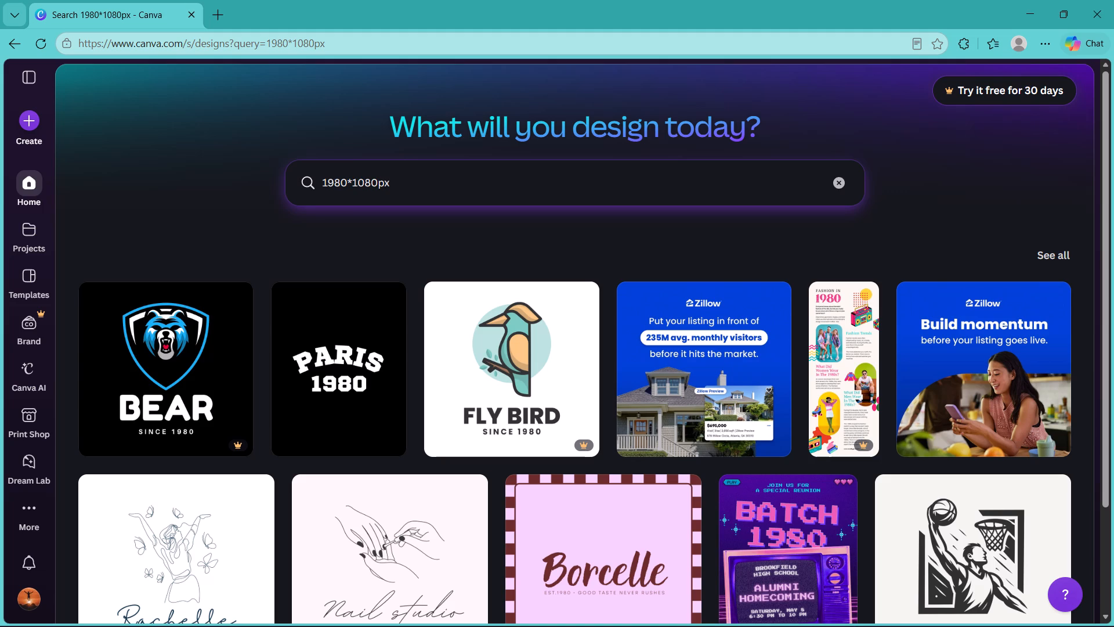
left_click(409, 180)
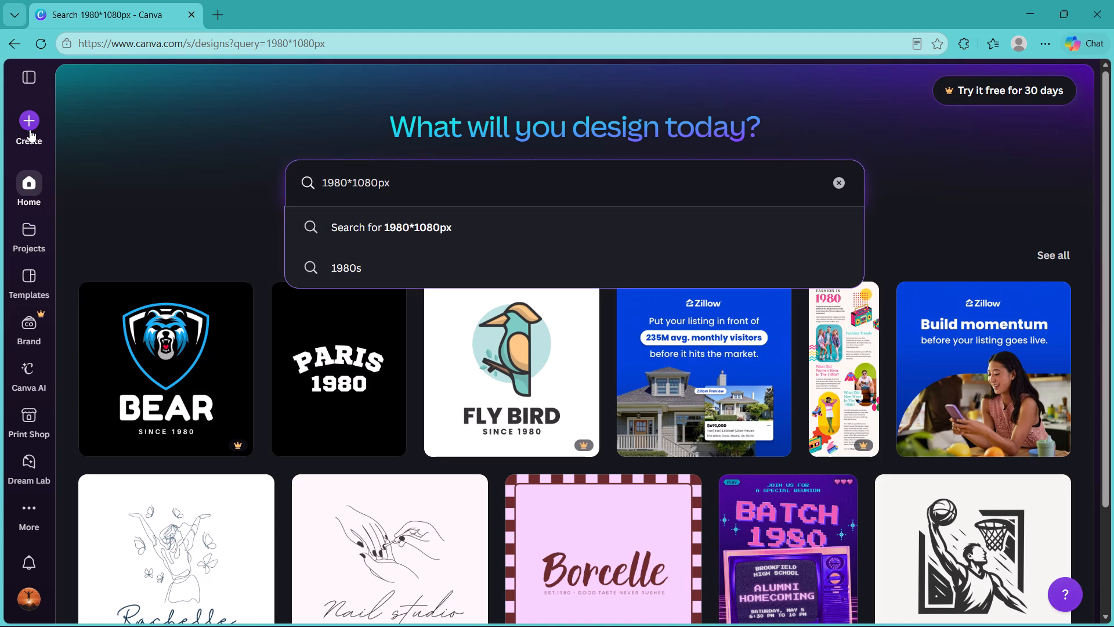
Create a new blank design using the Presentation (16:9) format.
left_click(30, 129)
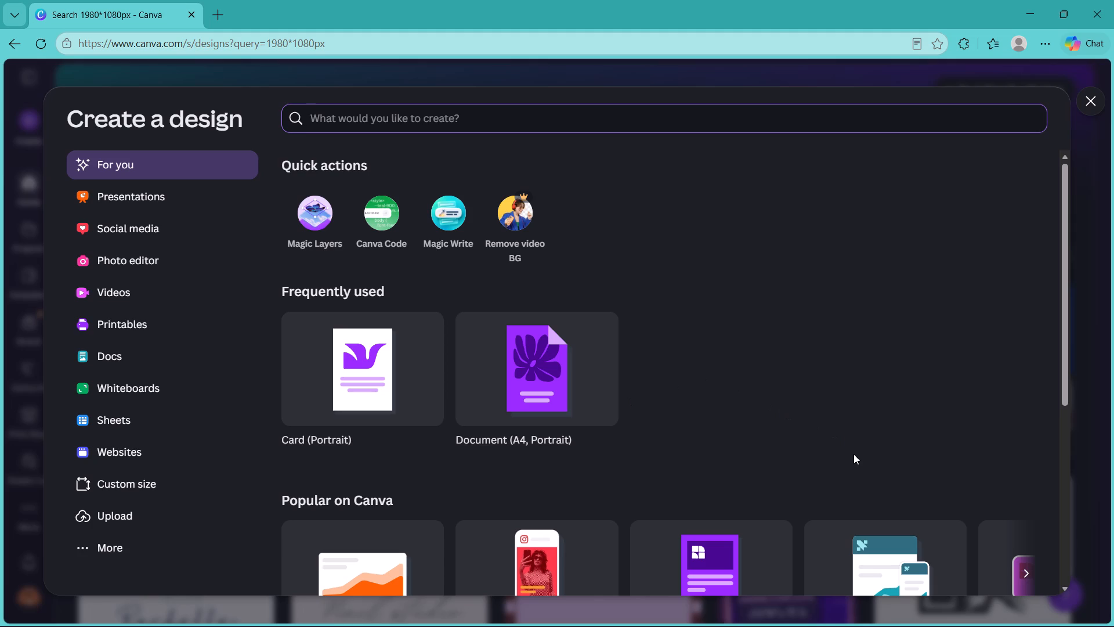
triple_click(1065, 589)
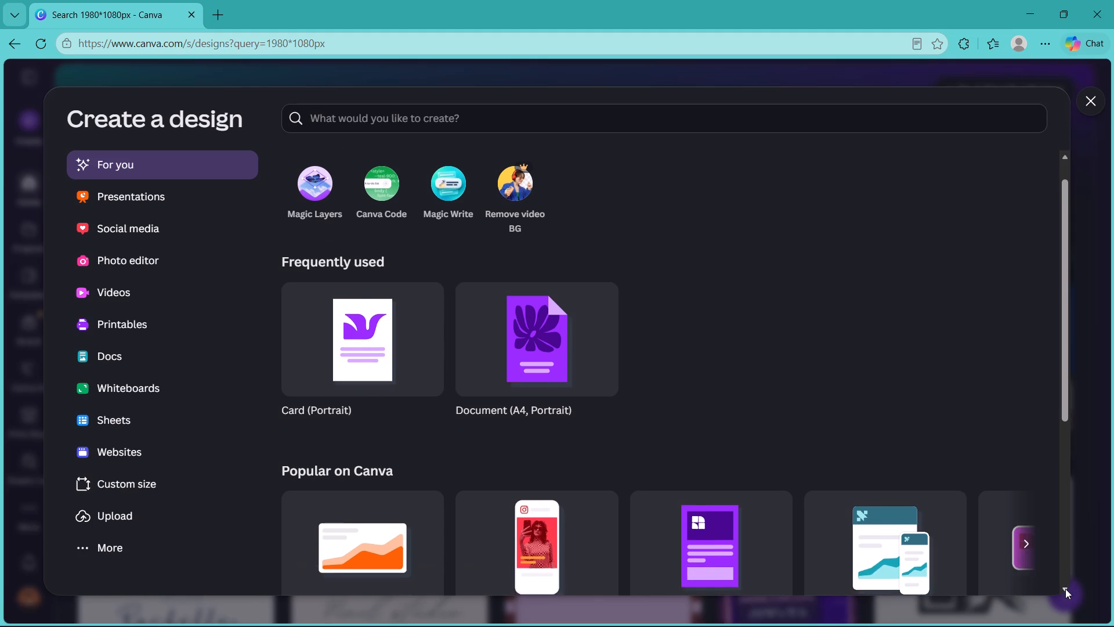
triple_click(1065, 589)
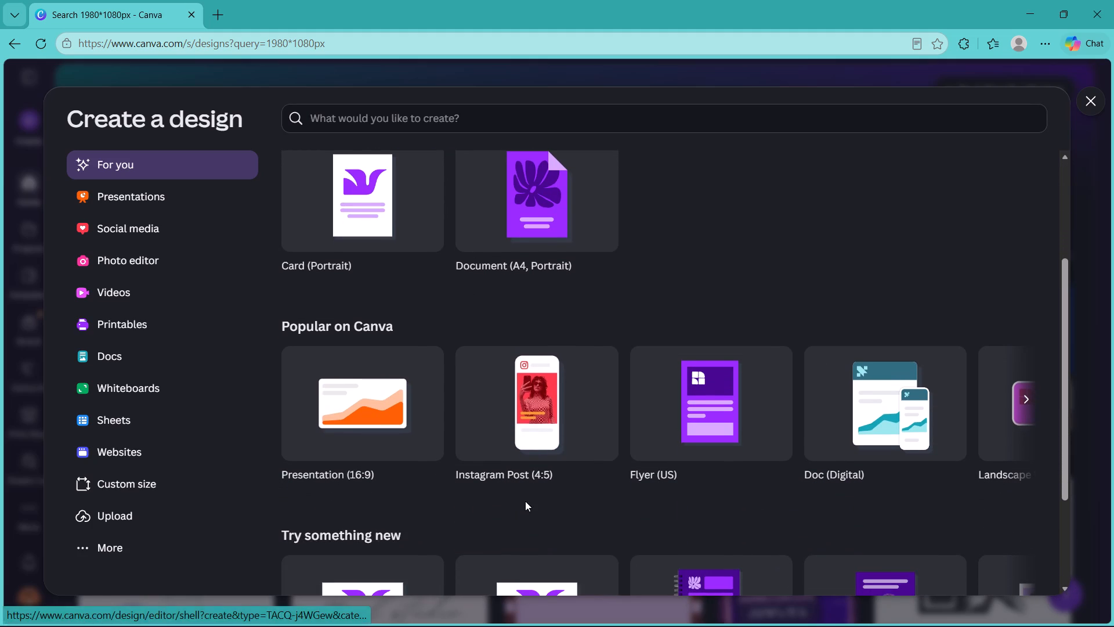
left_click(388, 417)
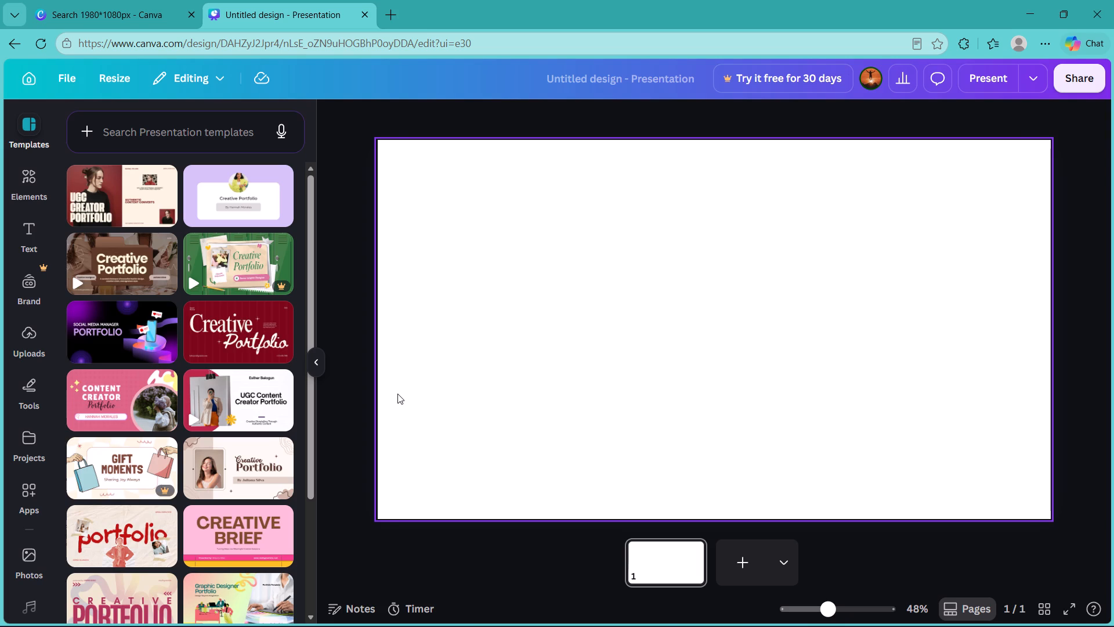
Set the blank page's background colour to #EAF3FF.
left_click(464, 276)
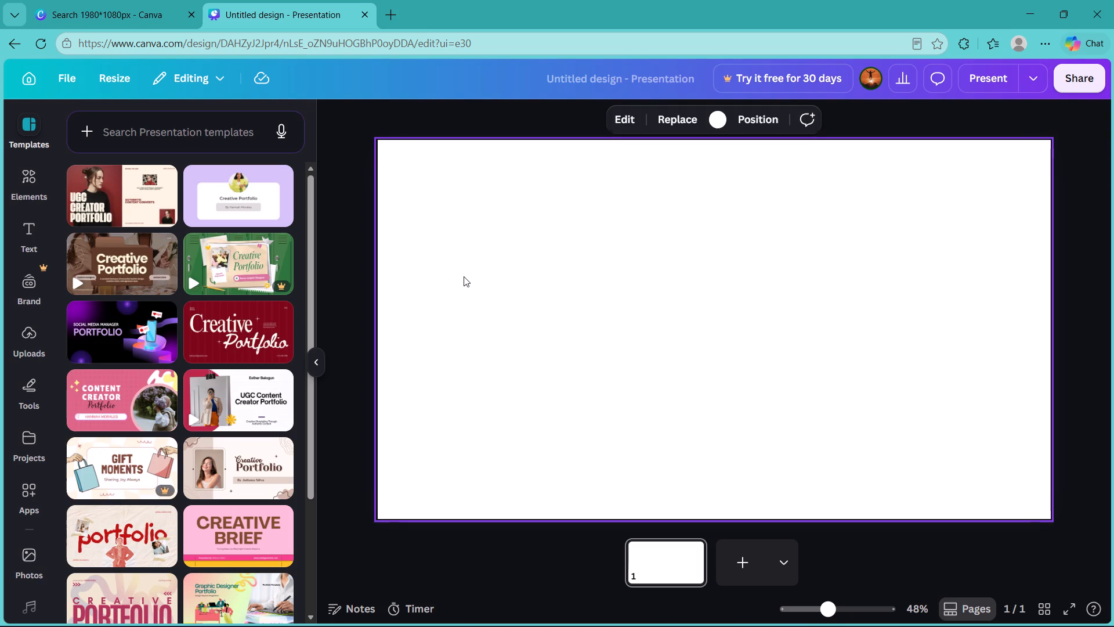
left_click(718, 120)
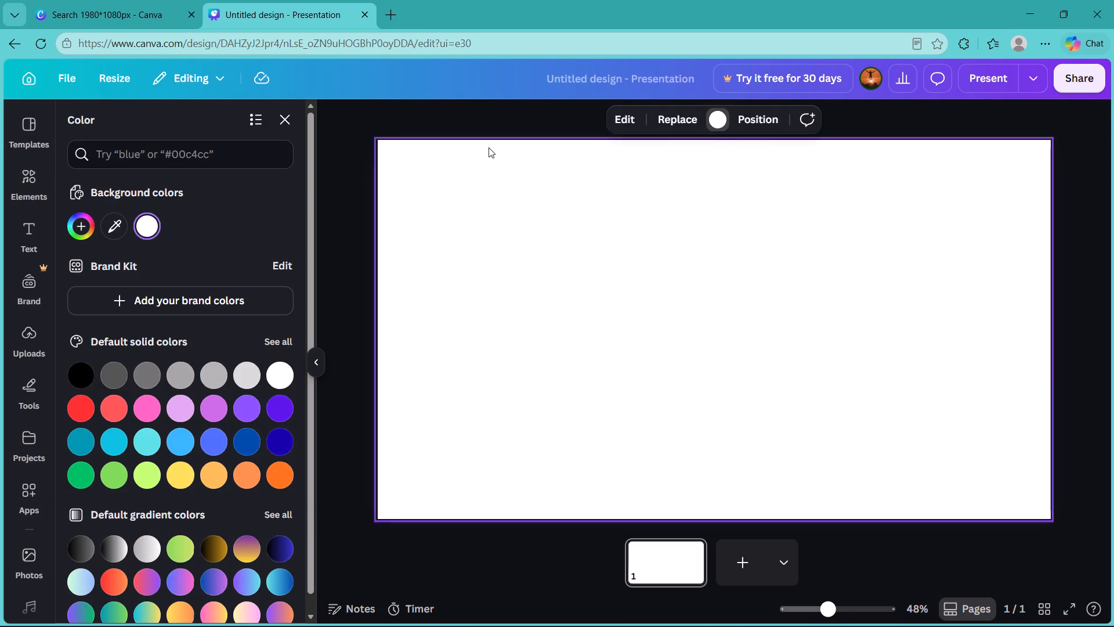
left_click(200, 157)
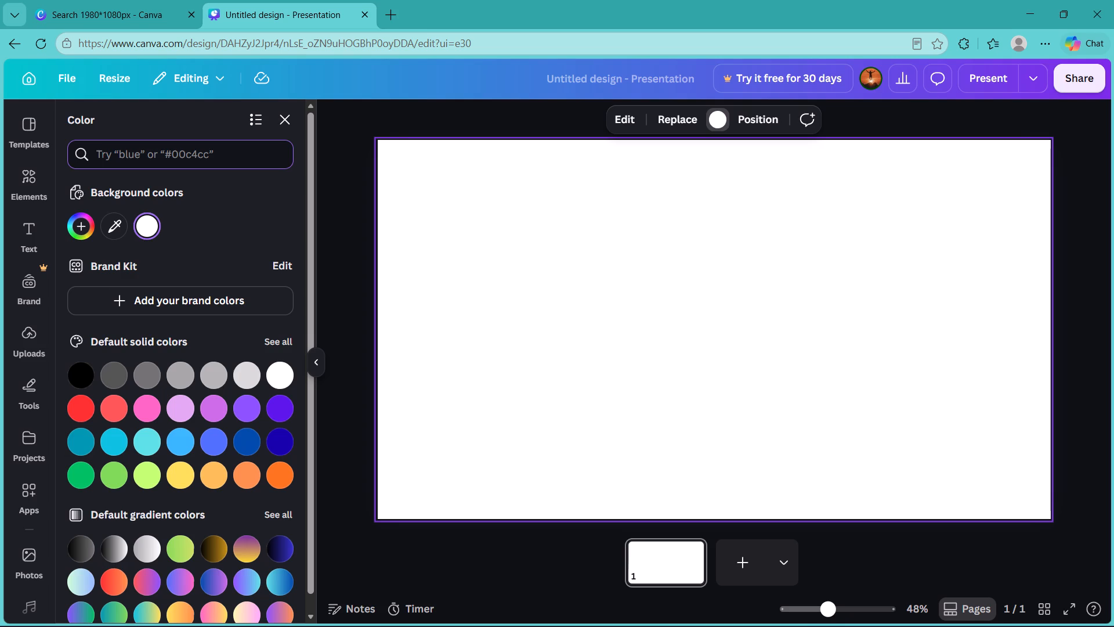
key("shift+numbersign")
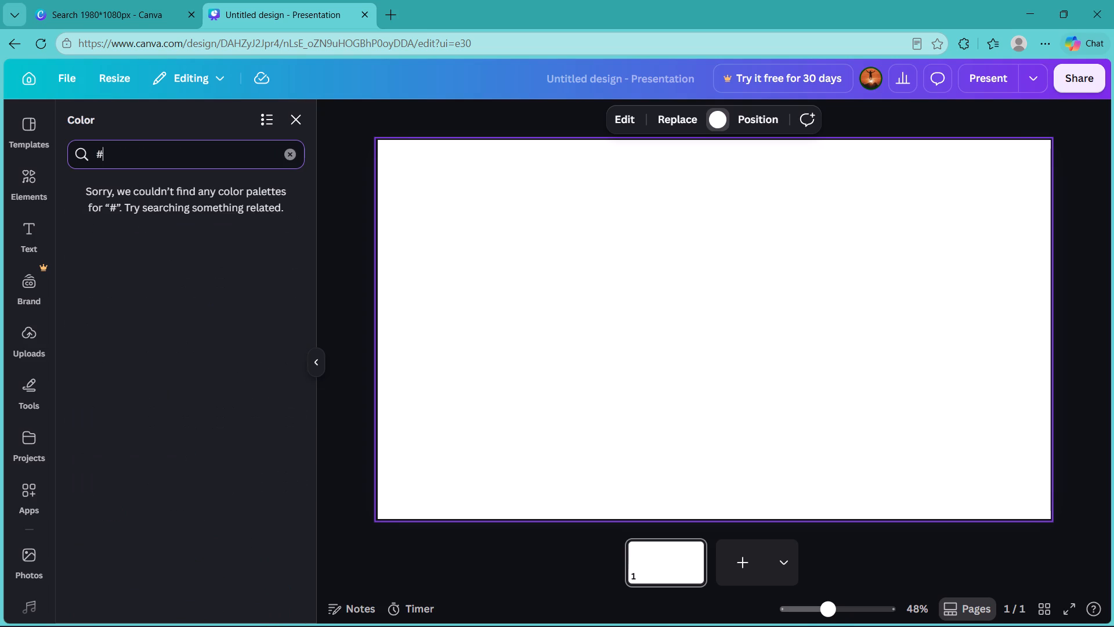
key("e")
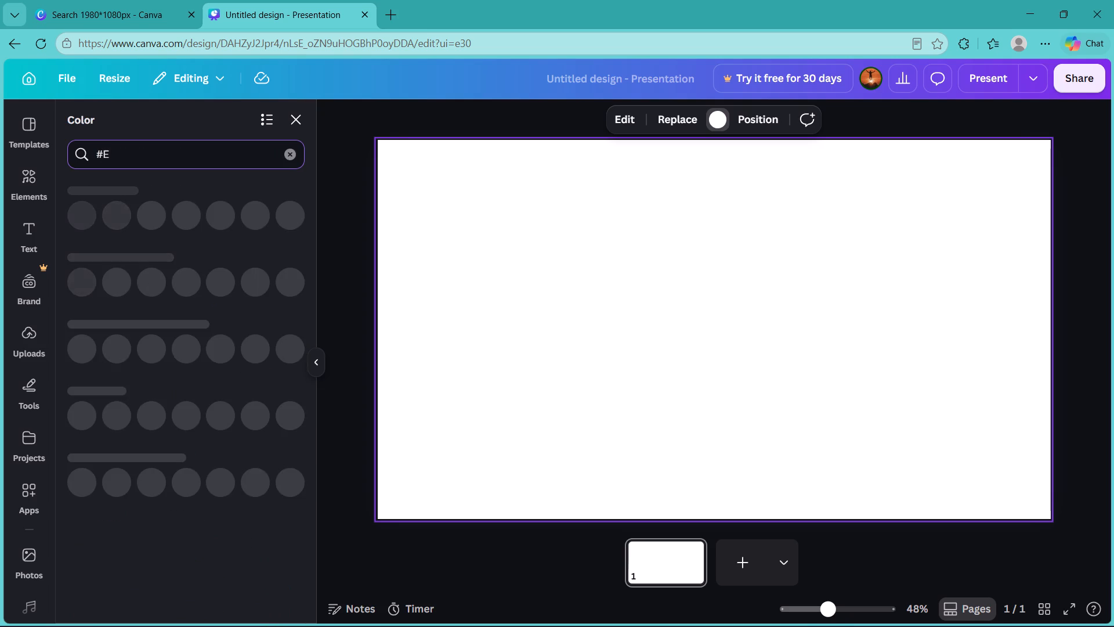
key("a")
key("f")
key("3")
type("FF")
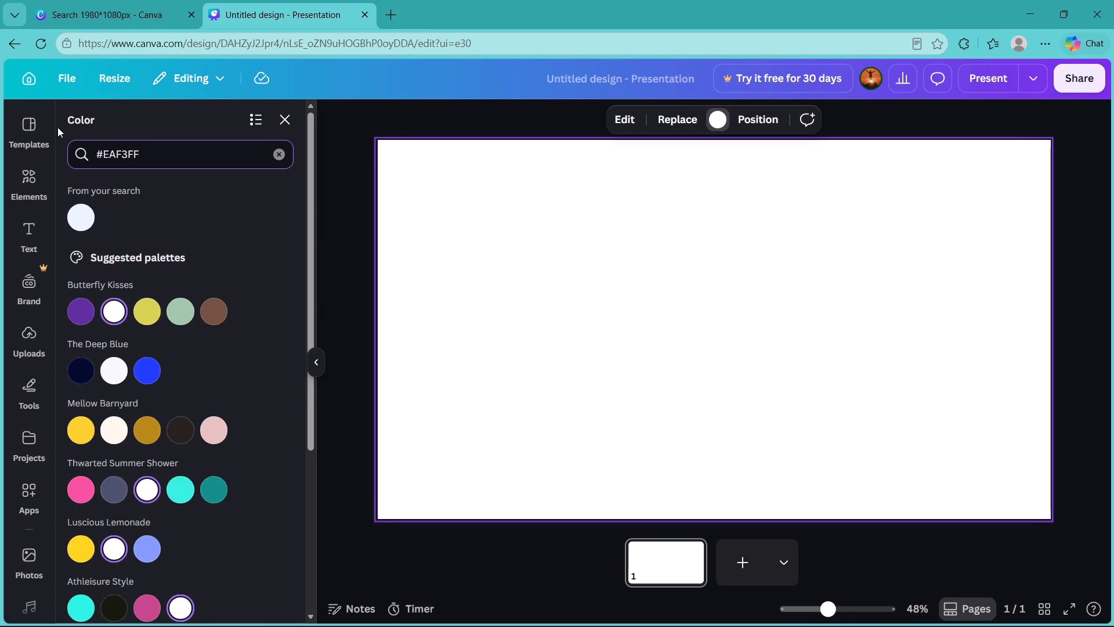
left_click(76, 219)
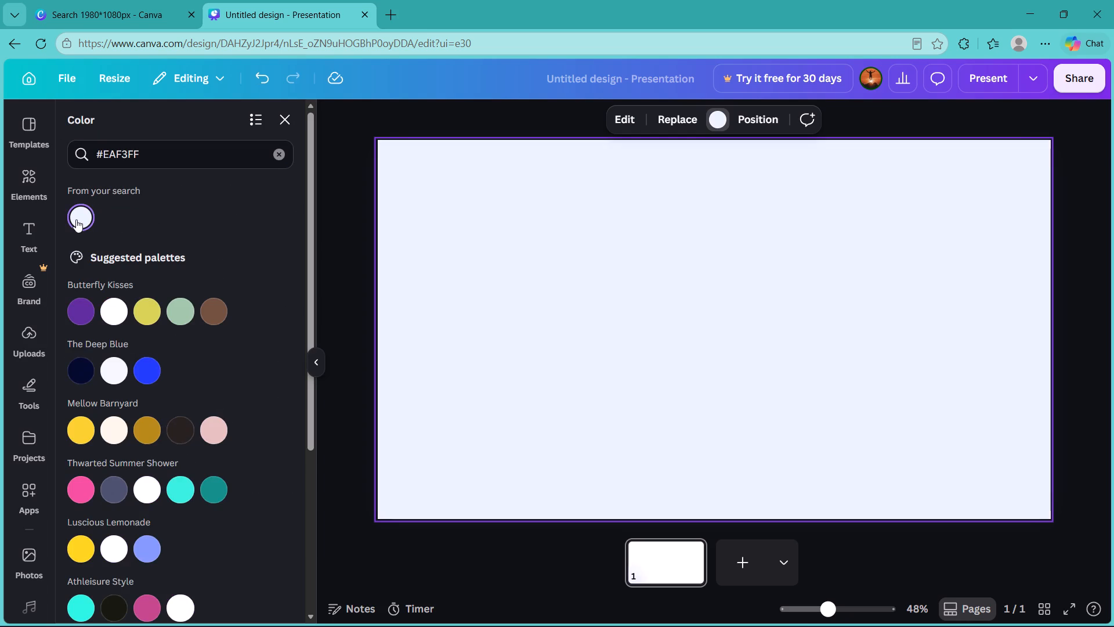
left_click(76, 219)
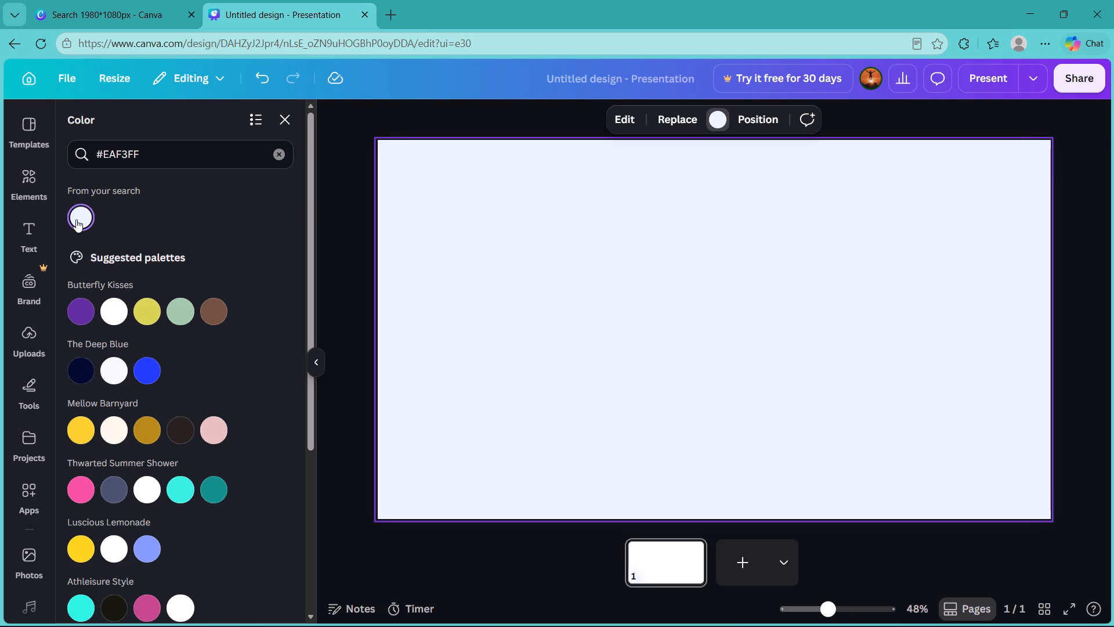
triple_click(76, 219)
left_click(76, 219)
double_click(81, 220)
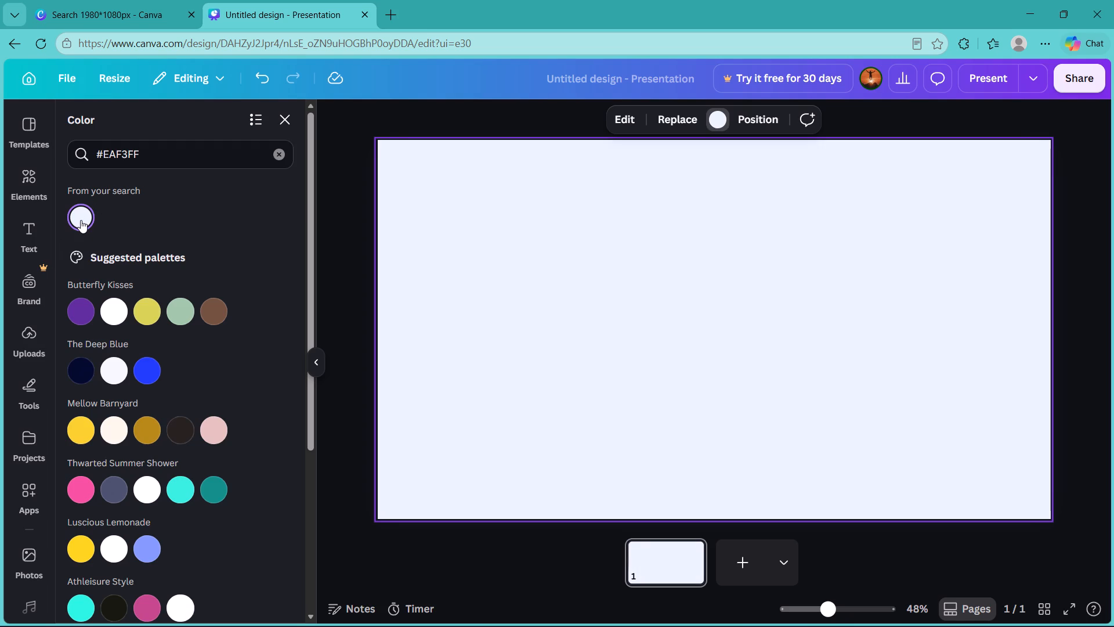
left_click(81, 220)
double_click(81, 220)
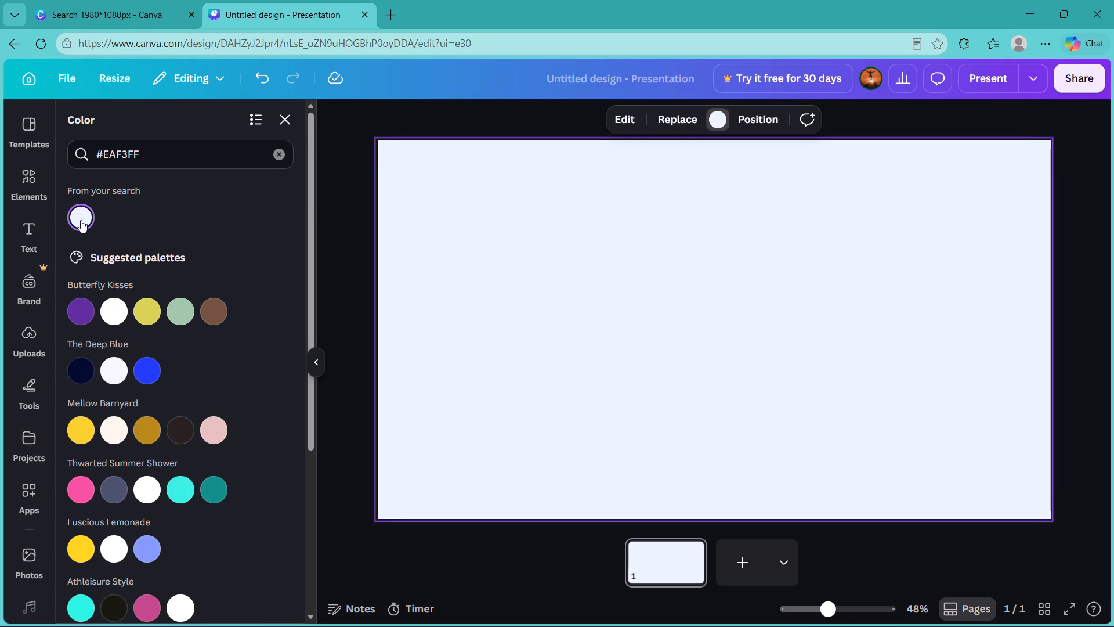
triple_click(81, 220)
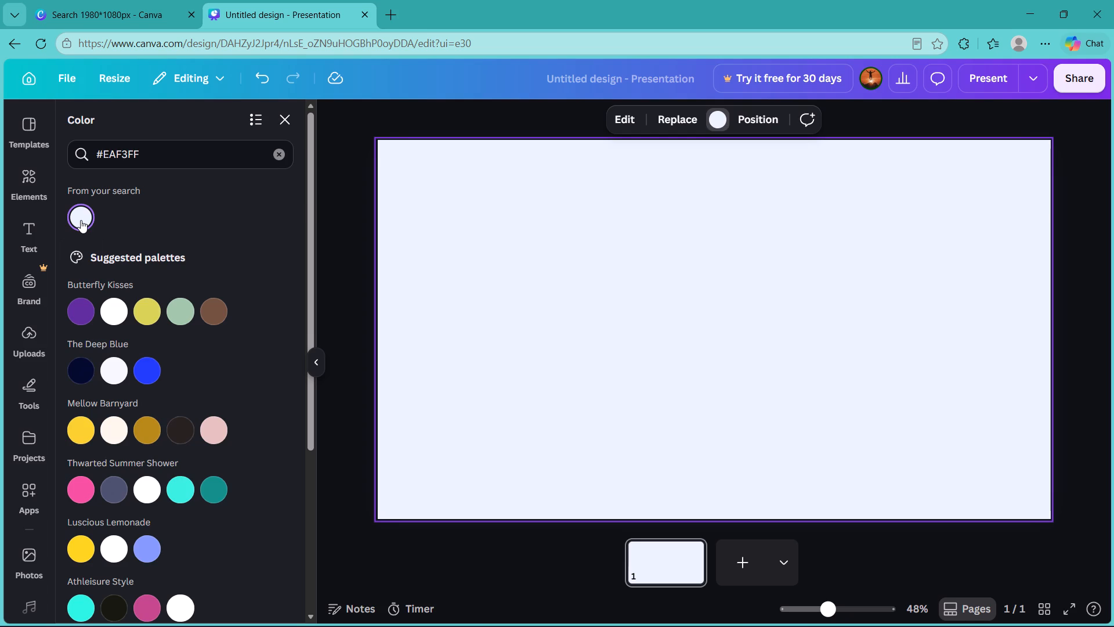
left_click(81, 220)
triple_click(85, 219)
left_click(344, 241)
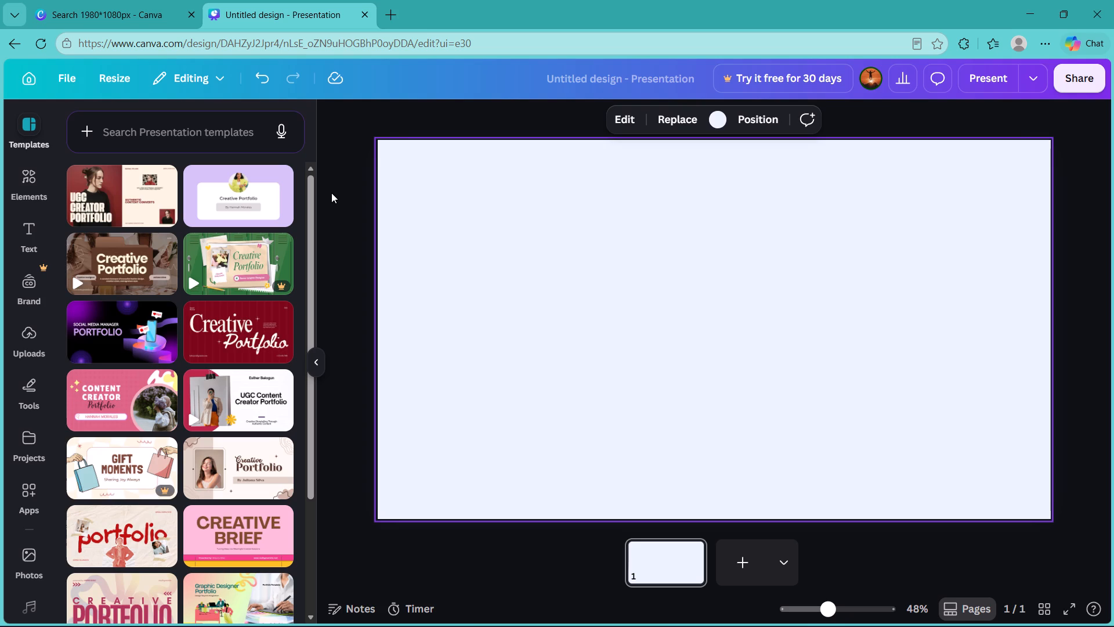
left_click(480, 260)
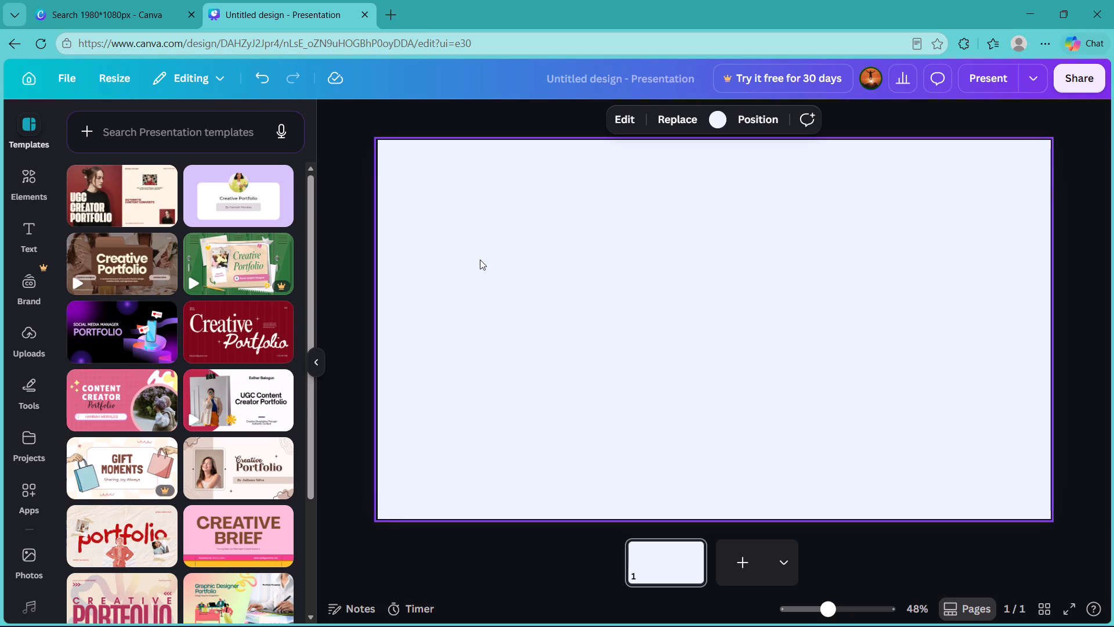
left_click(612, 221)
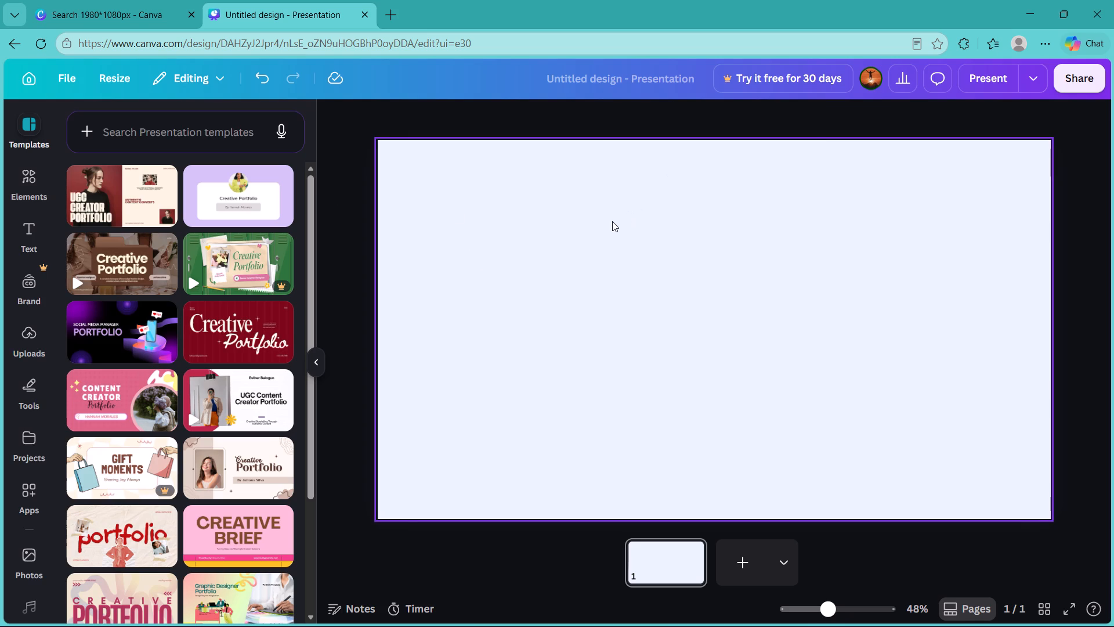
Deepen the page's background colour to the solid light blue #D0E3FB.
left_click(716, 119)
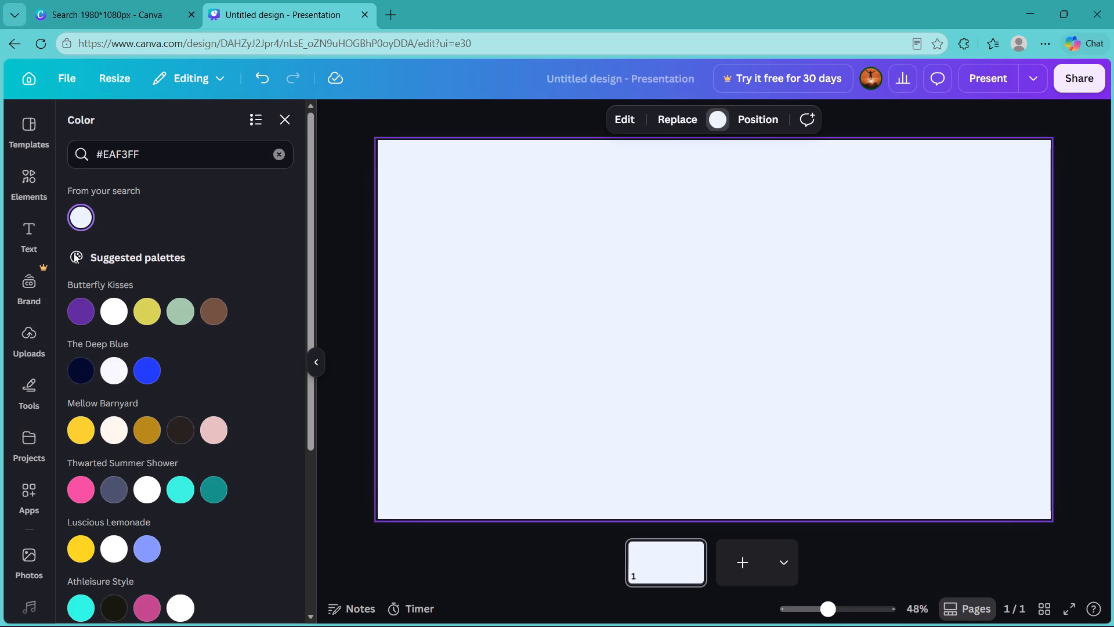
left_click(73, 261)
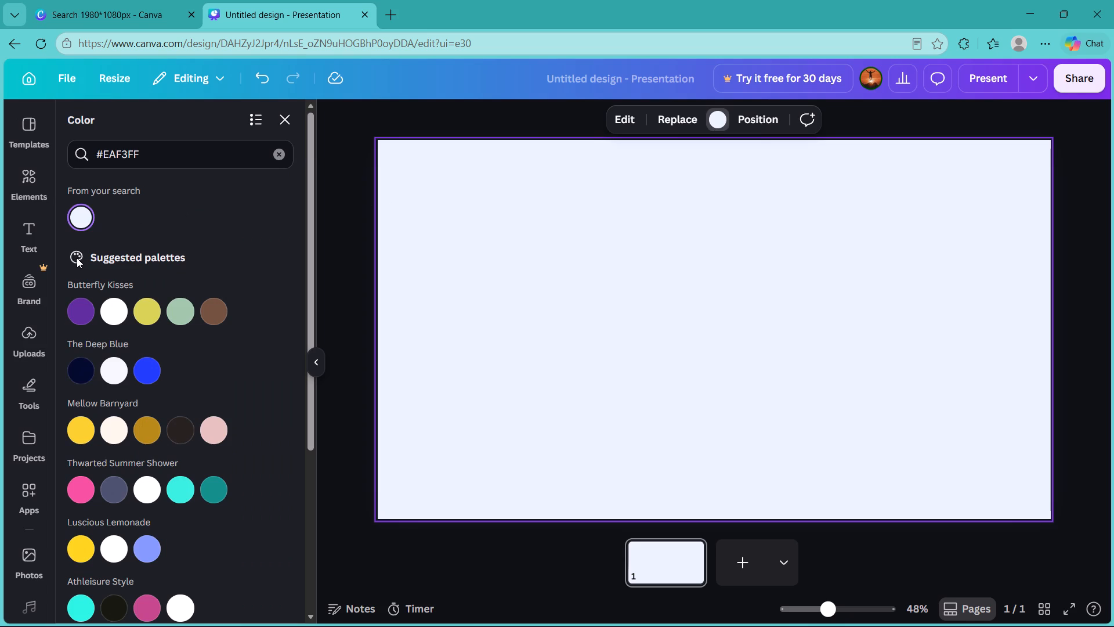
double_click(79, 253)
double_click(80, 217)
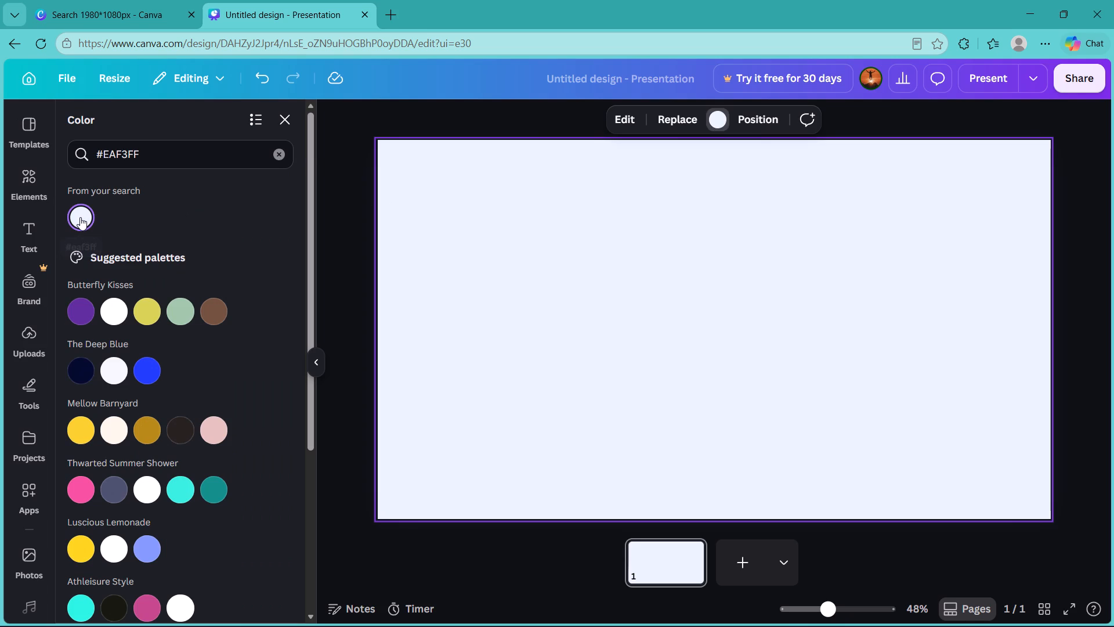
triple_click(80, 217)
left_click(277, 157)
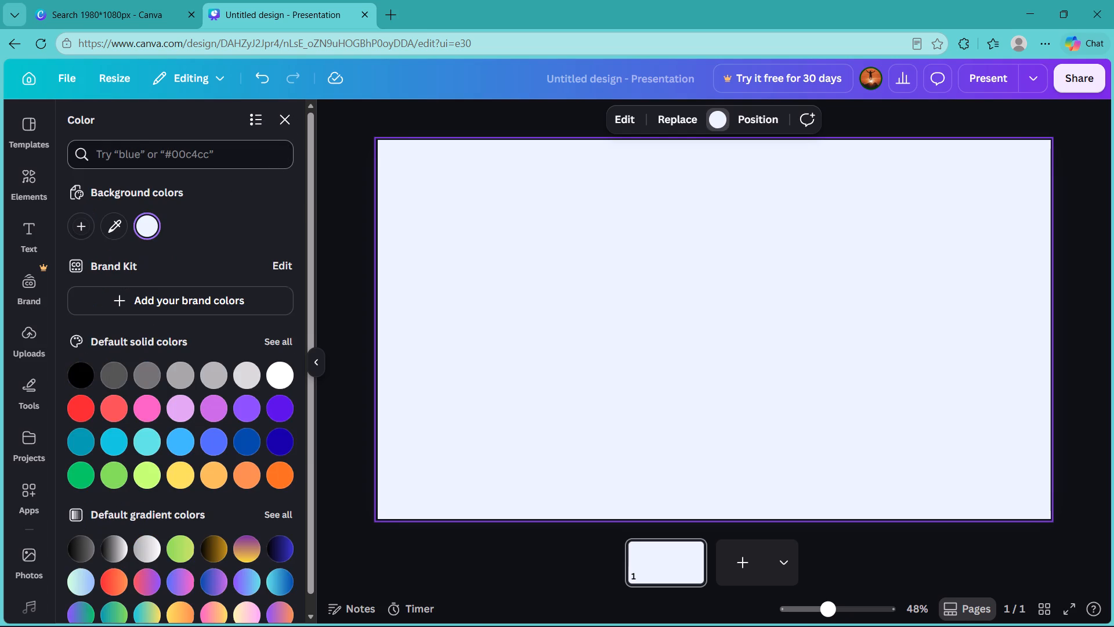
left_click(143, 227)
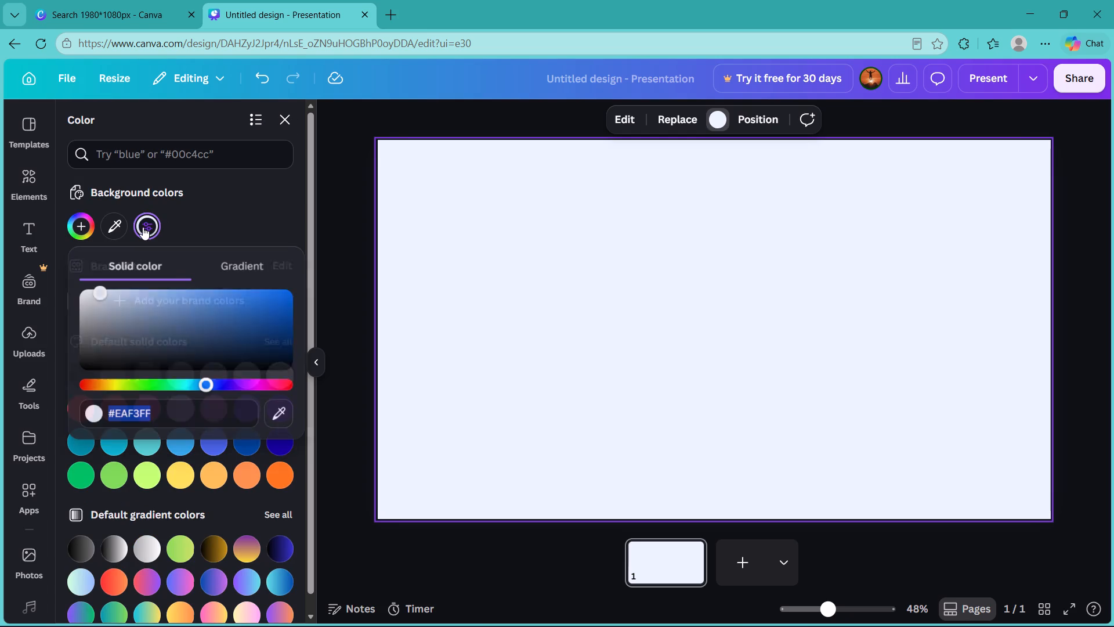
left_click(95, 291)
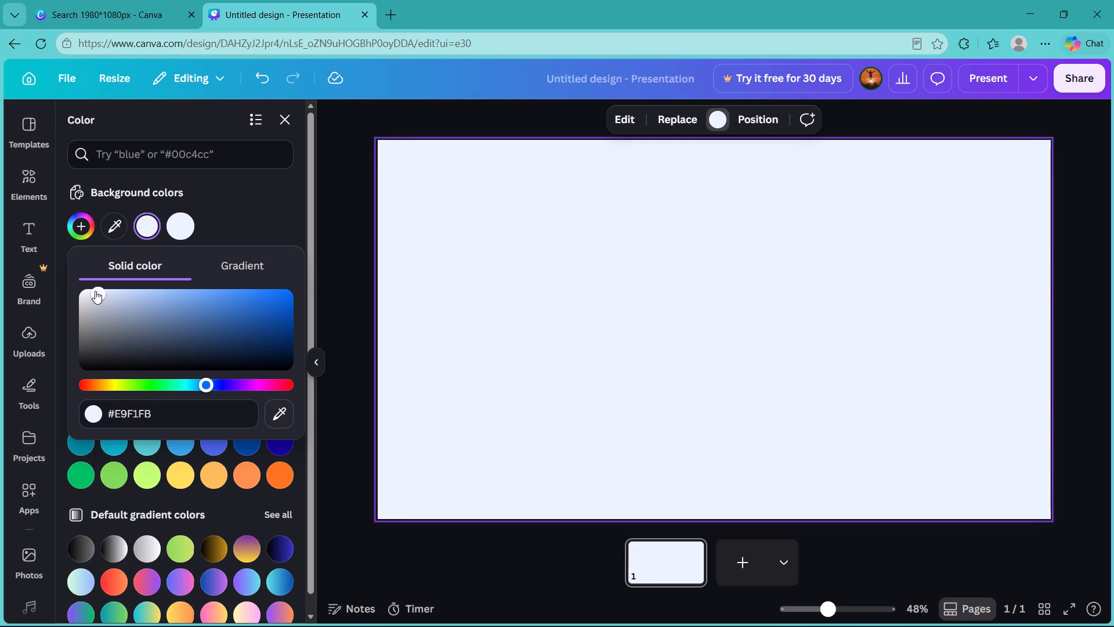
left_click(104, 291)
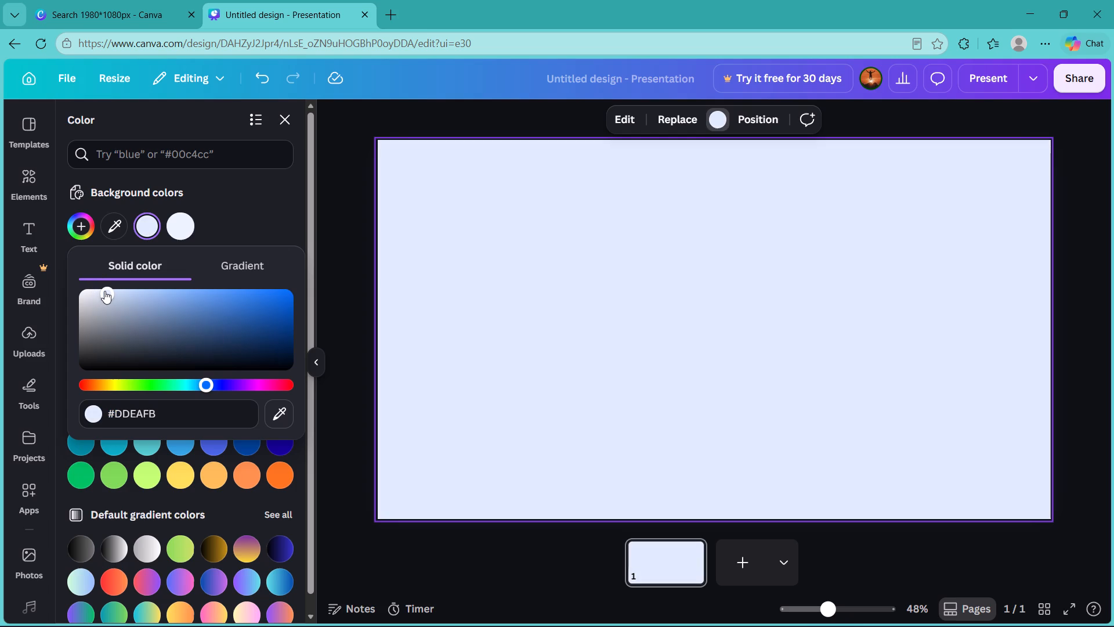
left_click(112, 291)
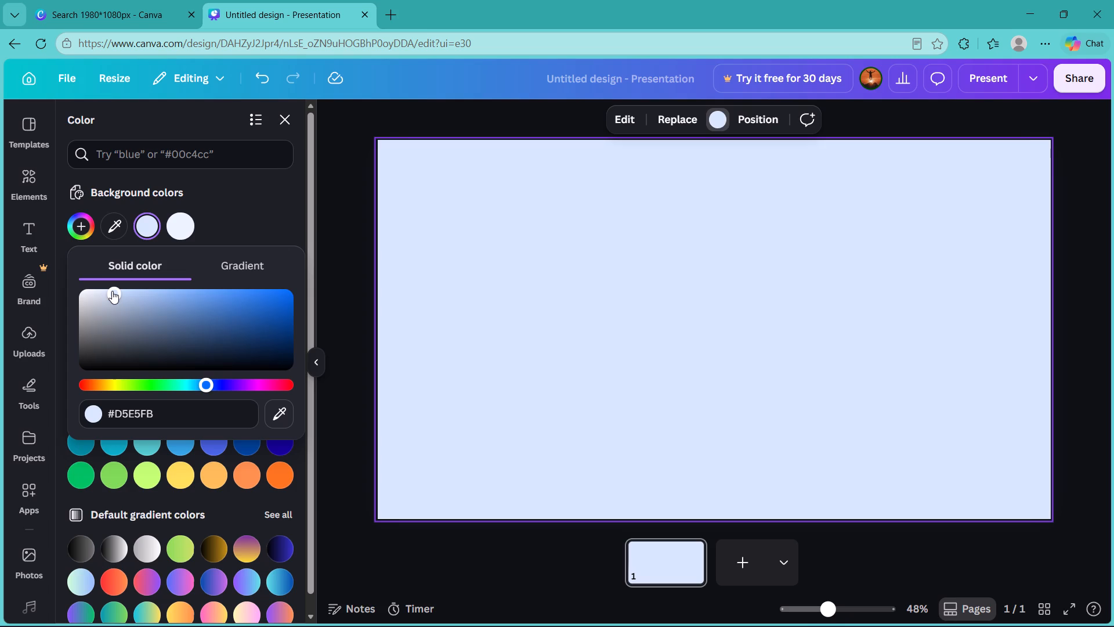
left_click(116, 291)
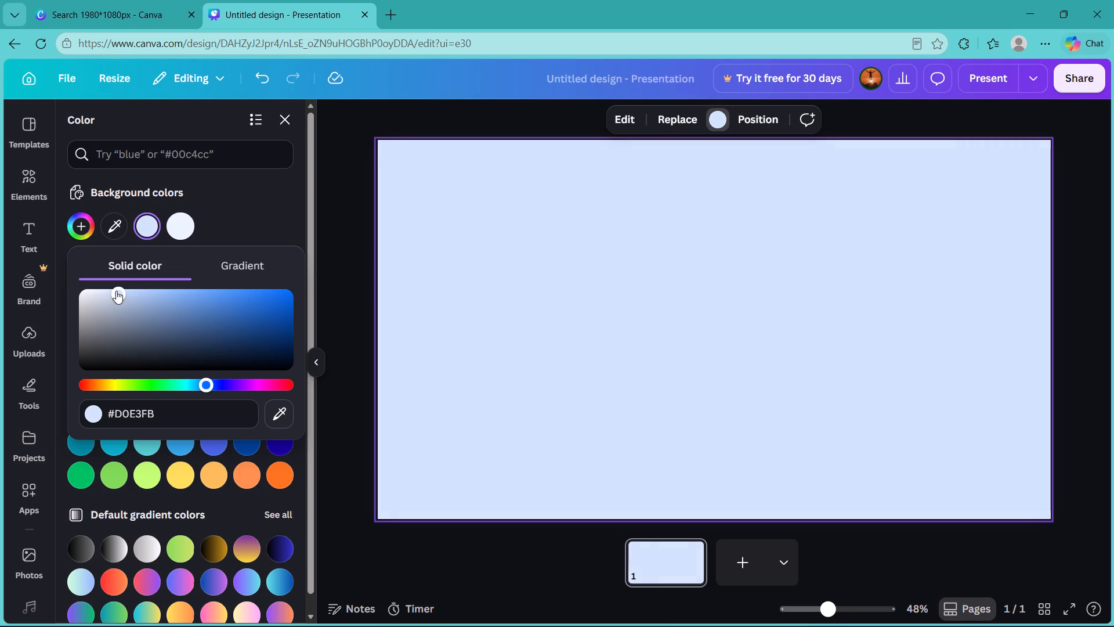
left_click(363, 239)
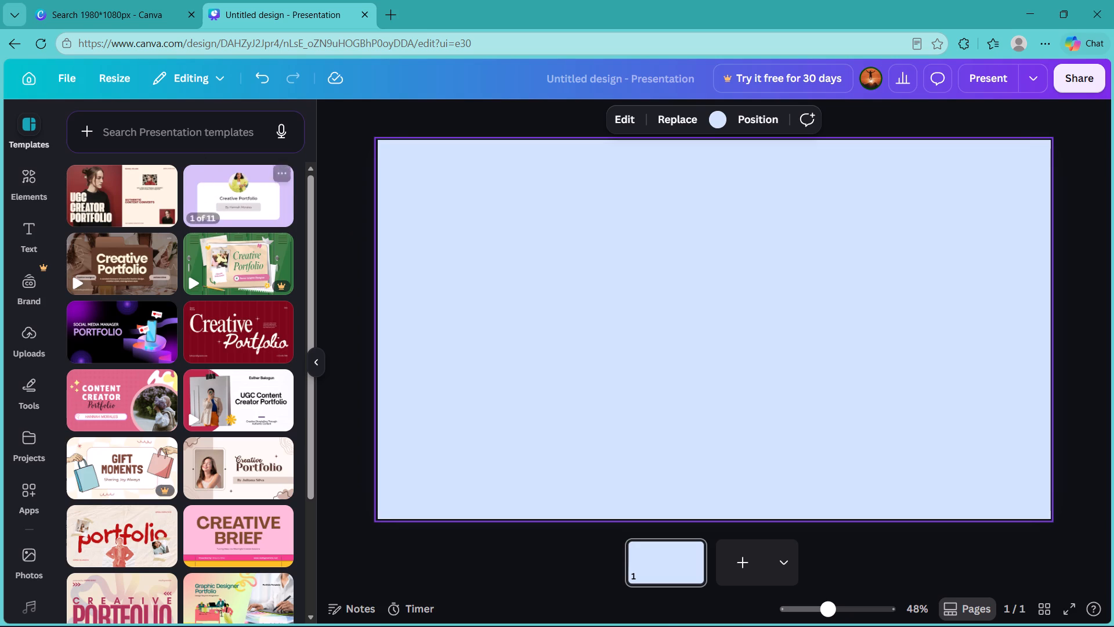
Search the elements library for "Abstract orbit logo".
left_click(181, 126)
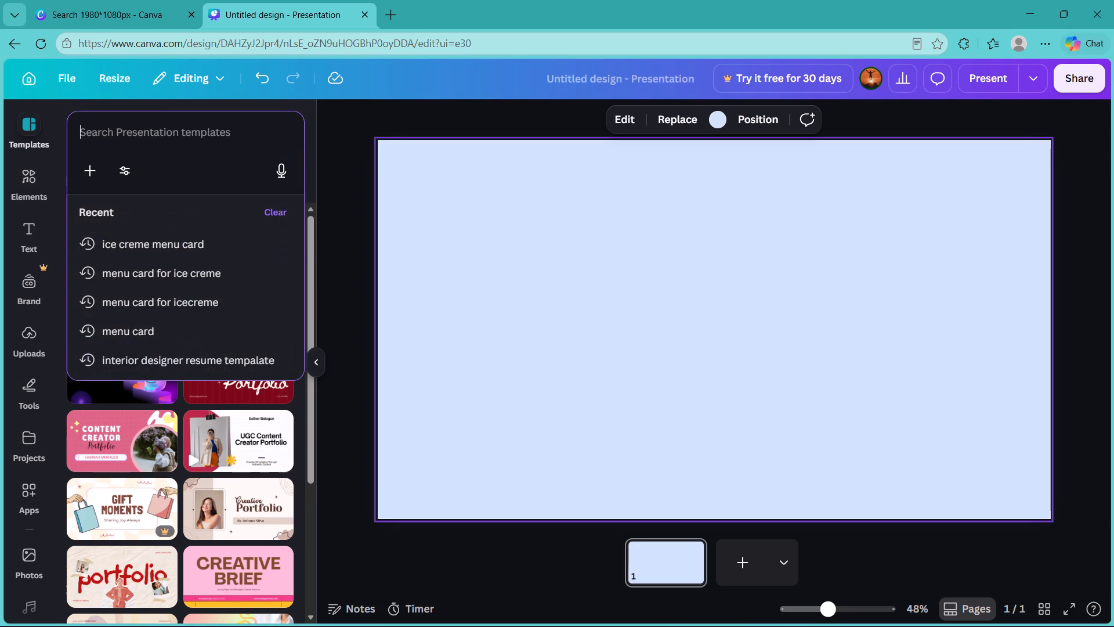
left_click(31, 182)
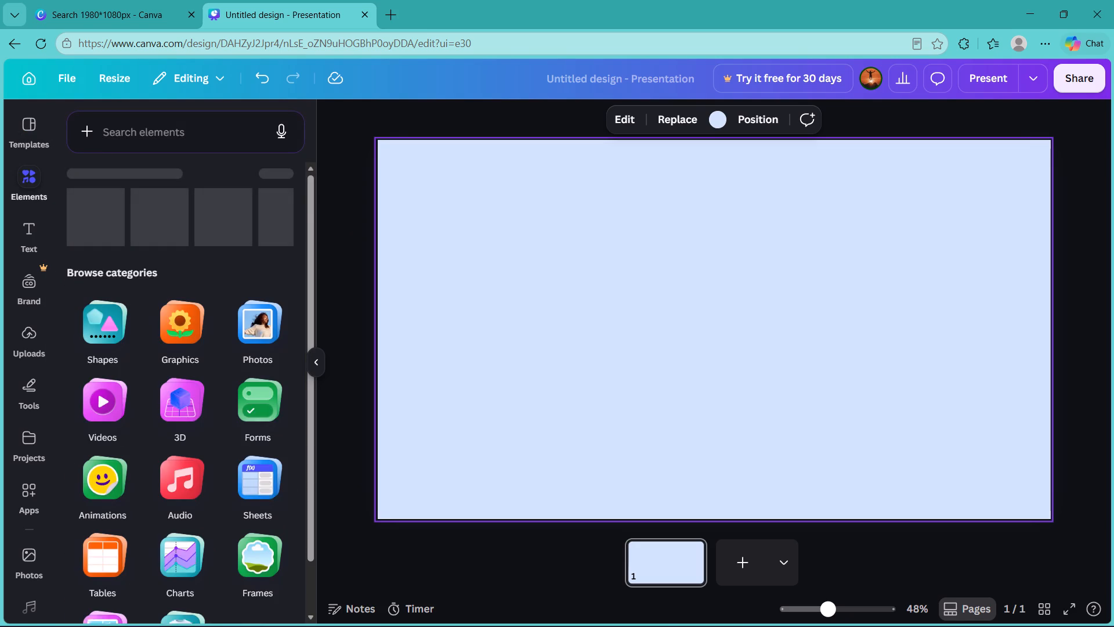
left_click(116, 137)
key("a")
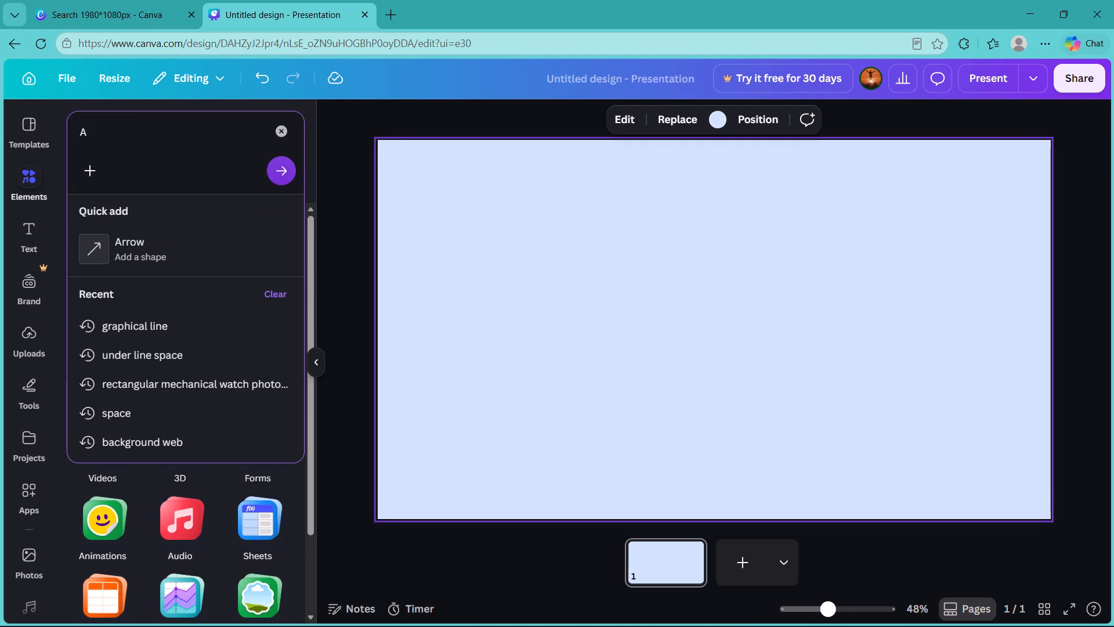
key("b")
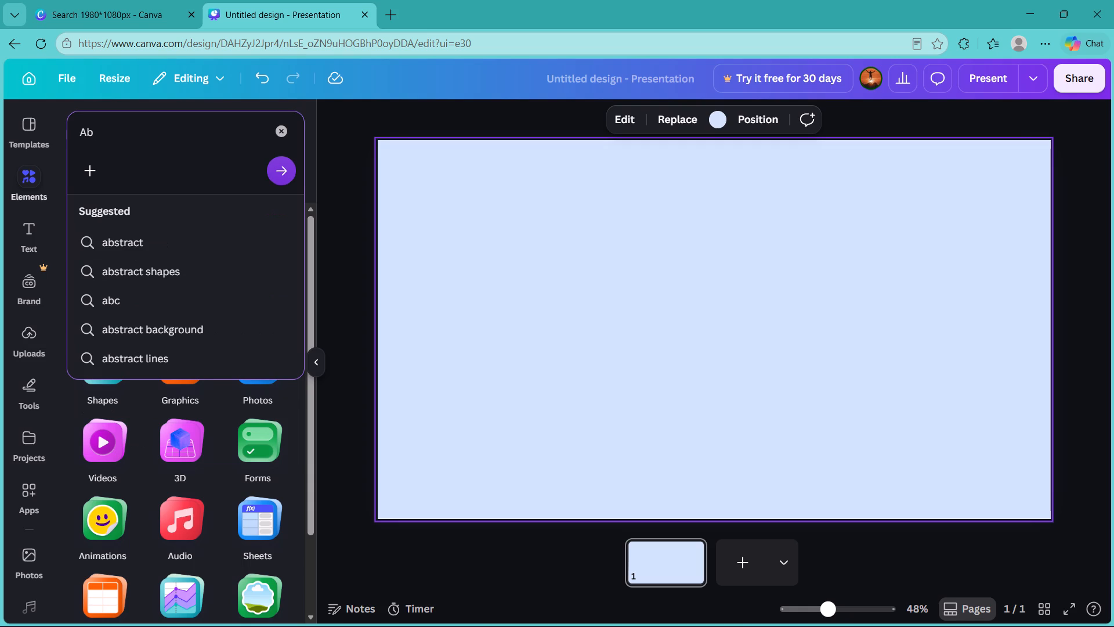
type("stract")
key("space")
type("orbit logo")
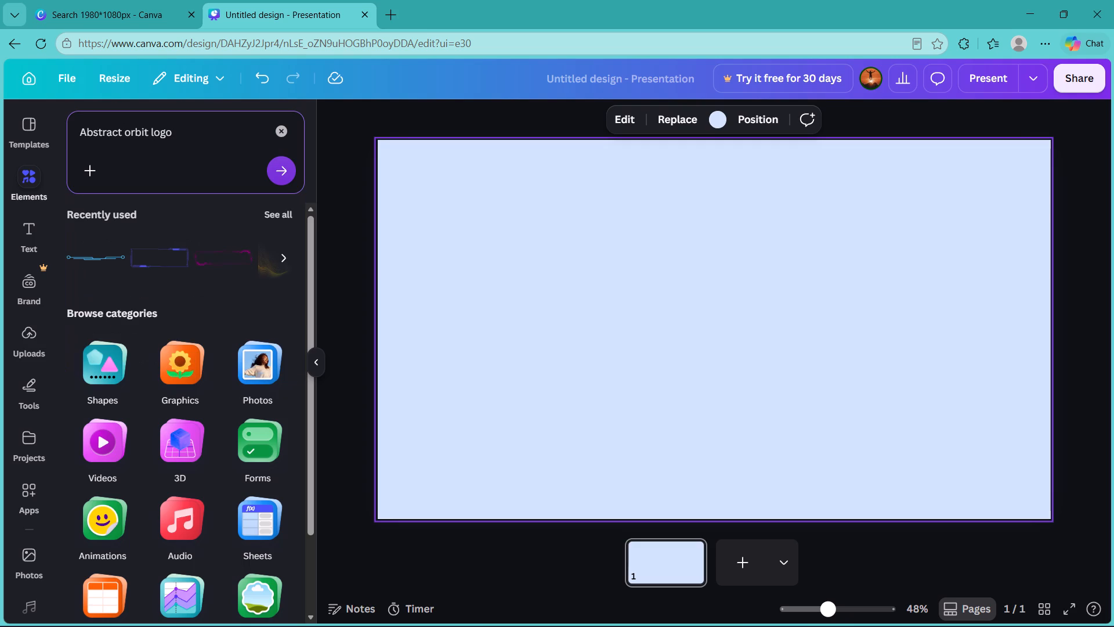
key("Return")
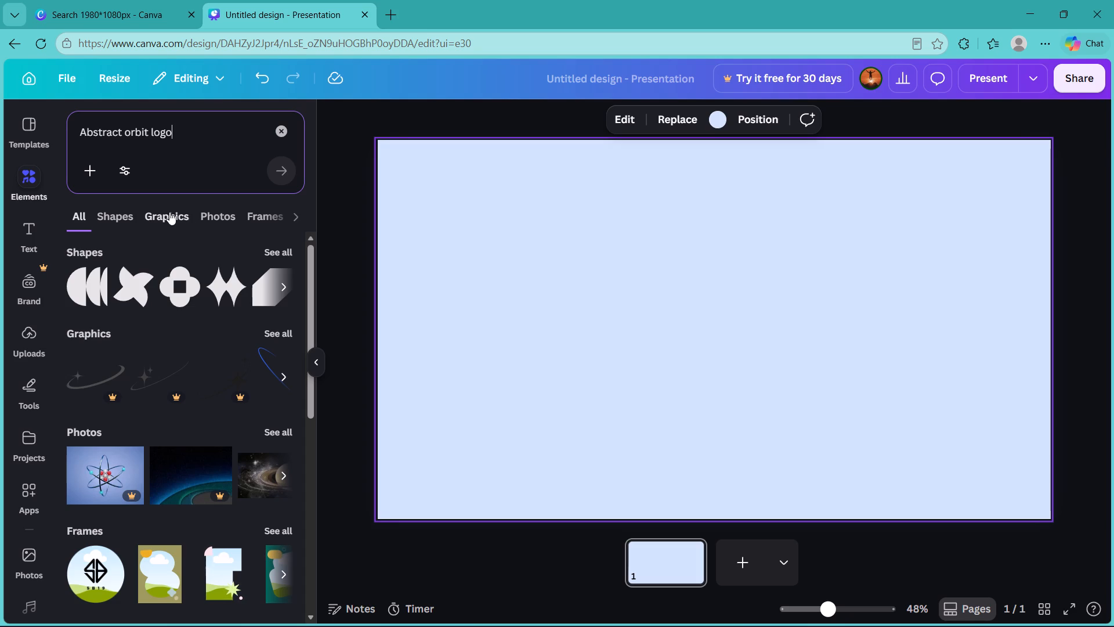
Refine the elements search to "Abstract orbit logo navy blue".
key("space")
type("na")
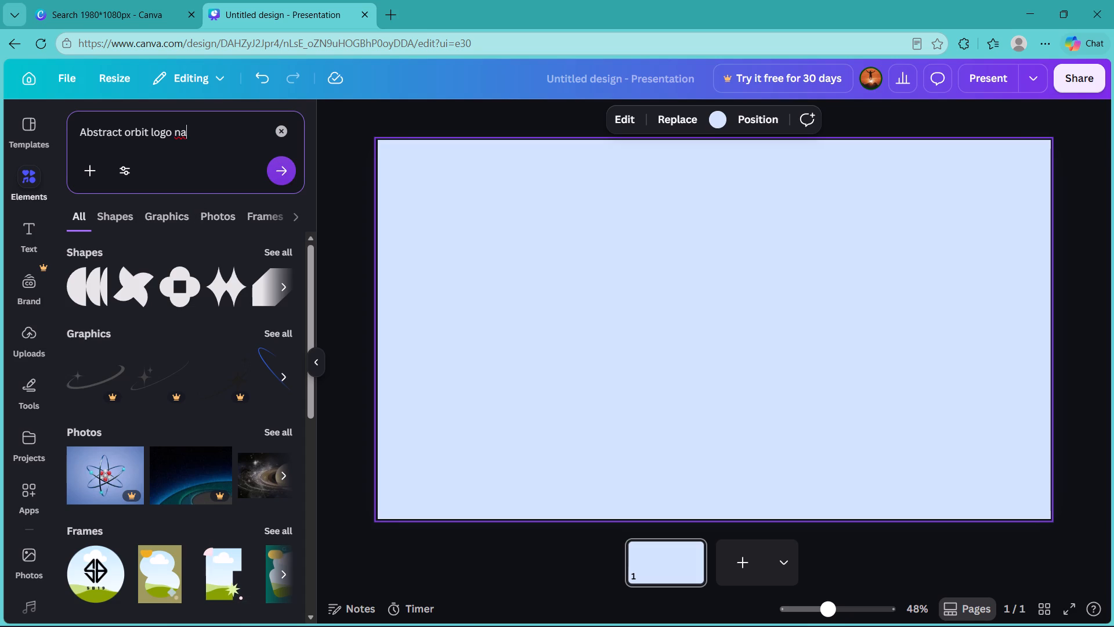
key("v")
key("y")
key("space")
type("blue")
key("Return")
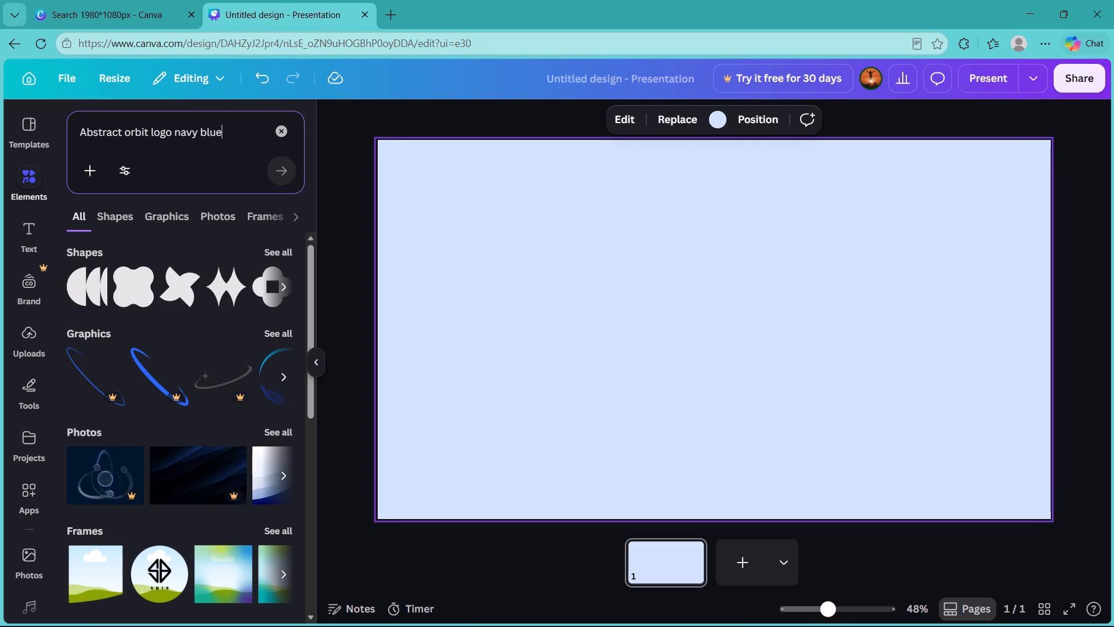
From the full graphics results, place the glowing blue sphere with a thin orbit ring on the page.
left_click(281, 332)
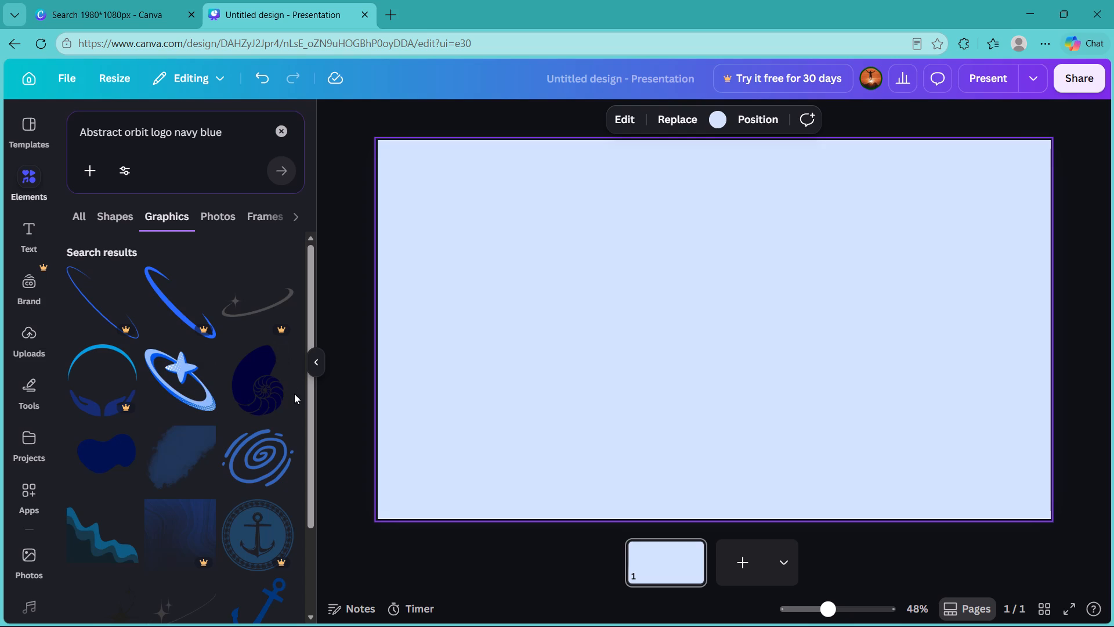
triple_click(312, 615)
triple_click(312, 615)
double_click(312, 615)
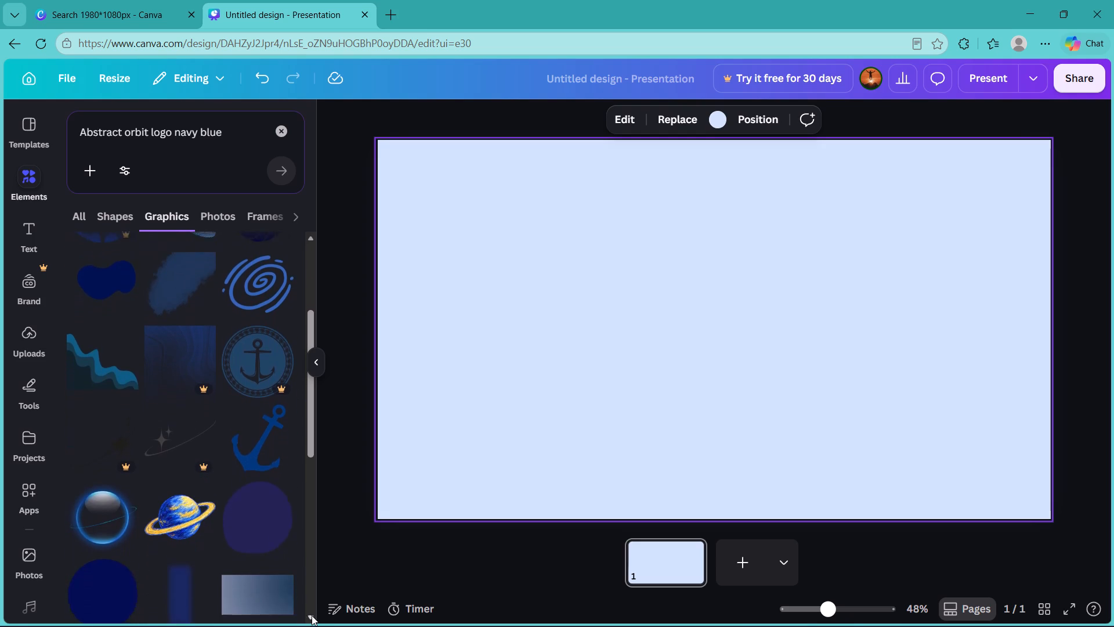
triple_click(312, 615)
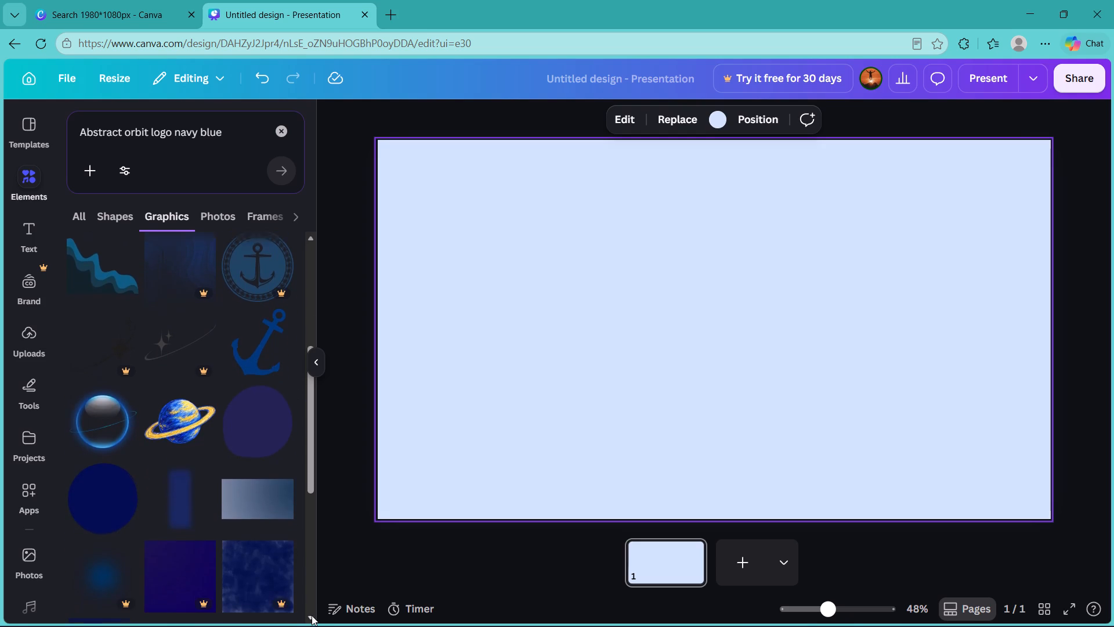
left_click(312, 615)
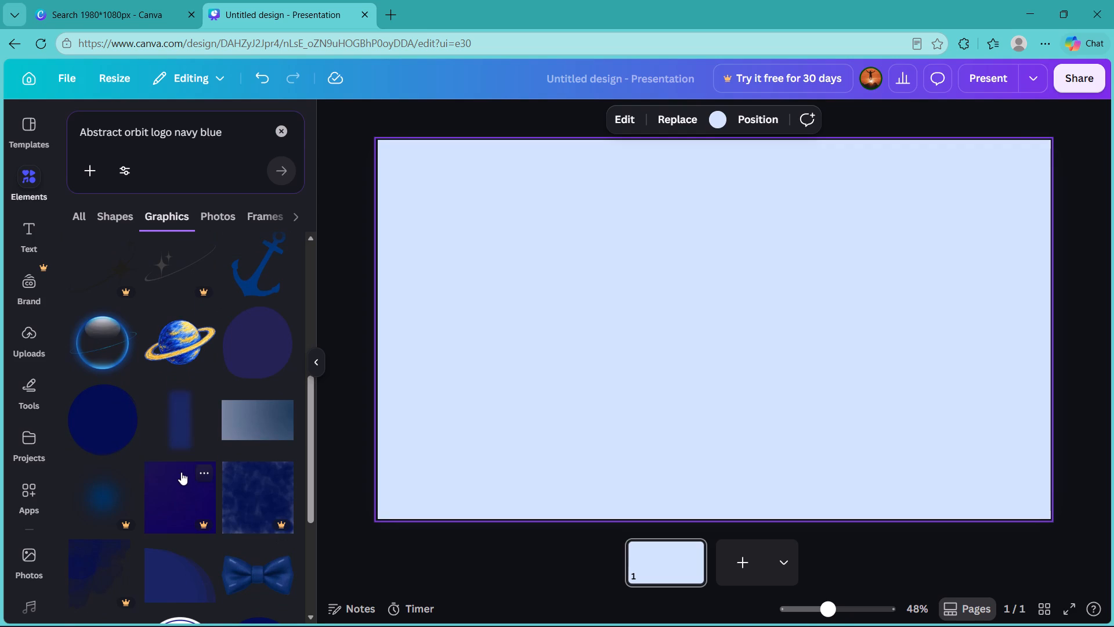
left_click_drag(101, 347, 297, 301)
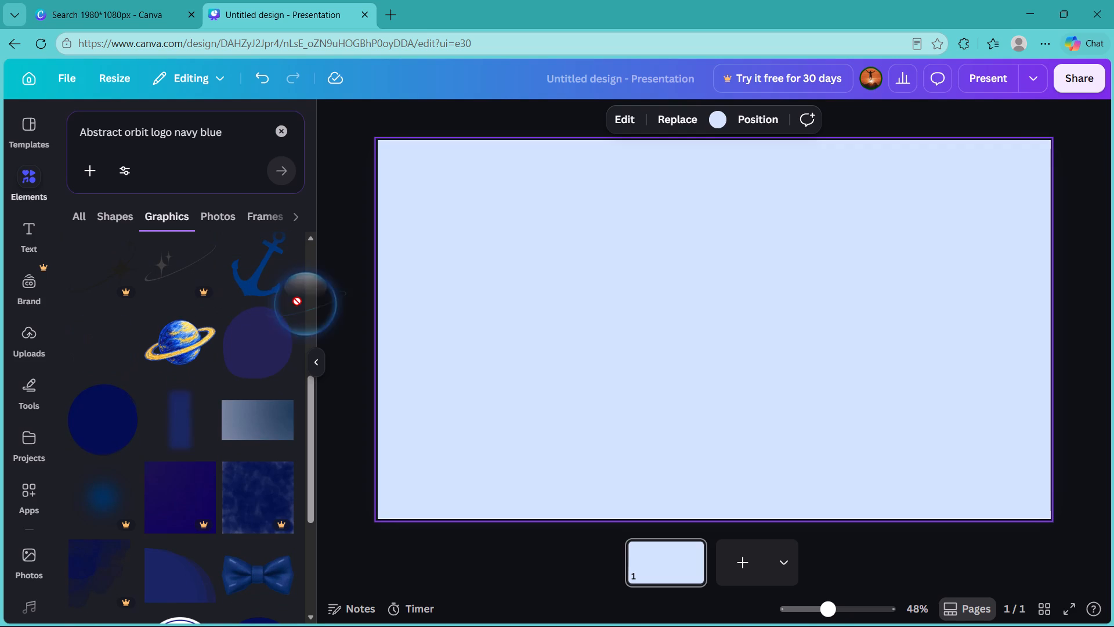
left_click_drag(297, 301, 446, 219)
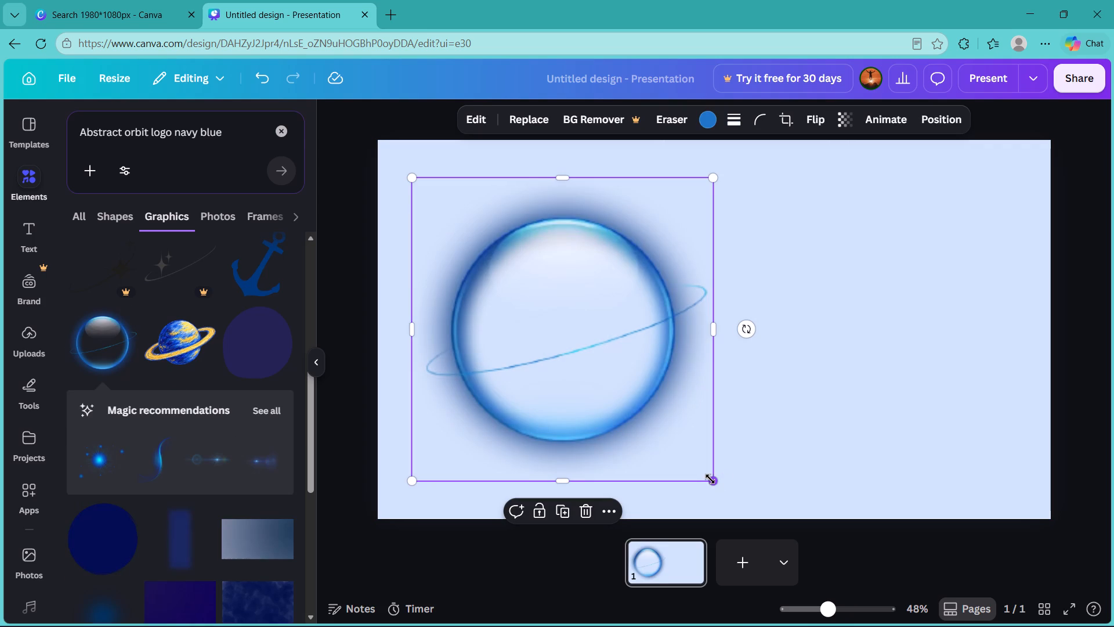
Shrink the sphere graphic to a small logo size, keeping it near the page's upper-left corner.
left_click_drag(710, 479, 528, 296)
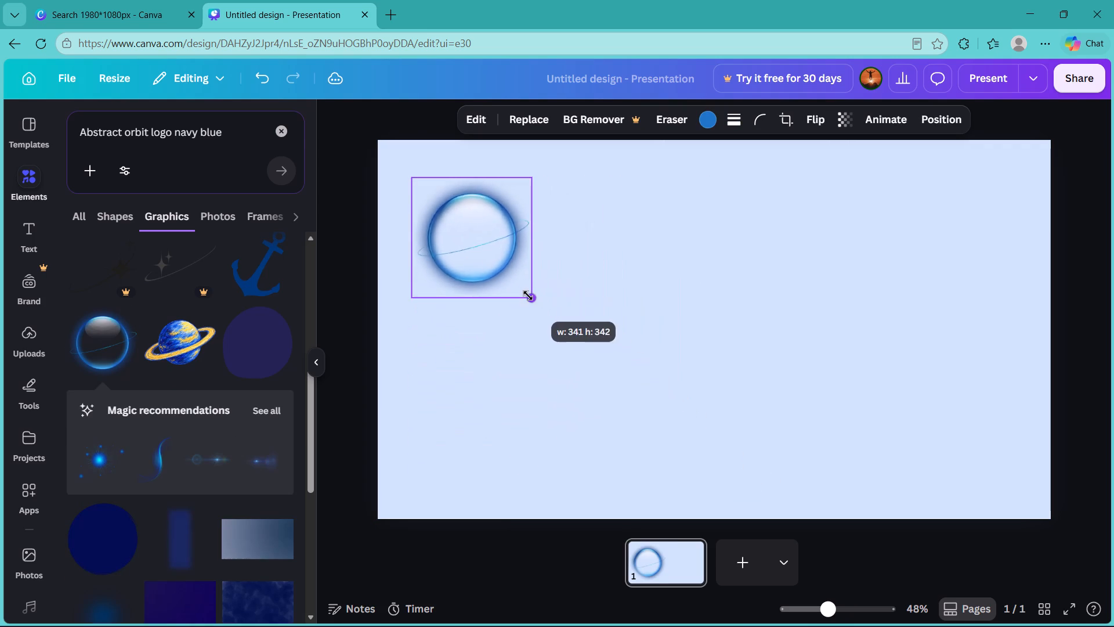
left_click_drag(528, 296, 455, 227)
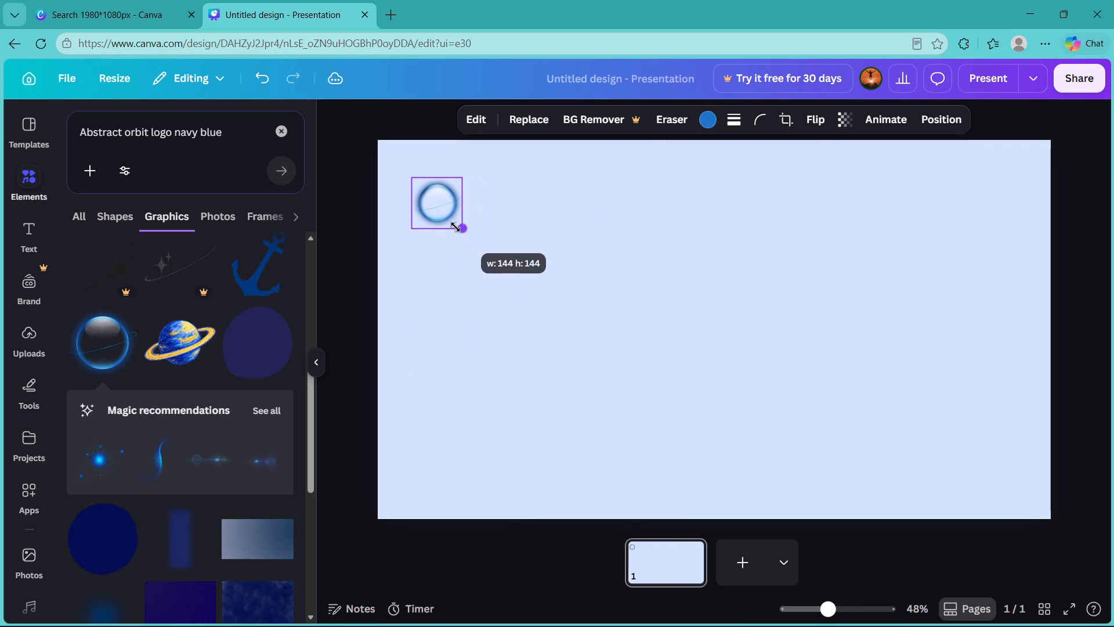
left_click_drag(455, 227, 452, 221)
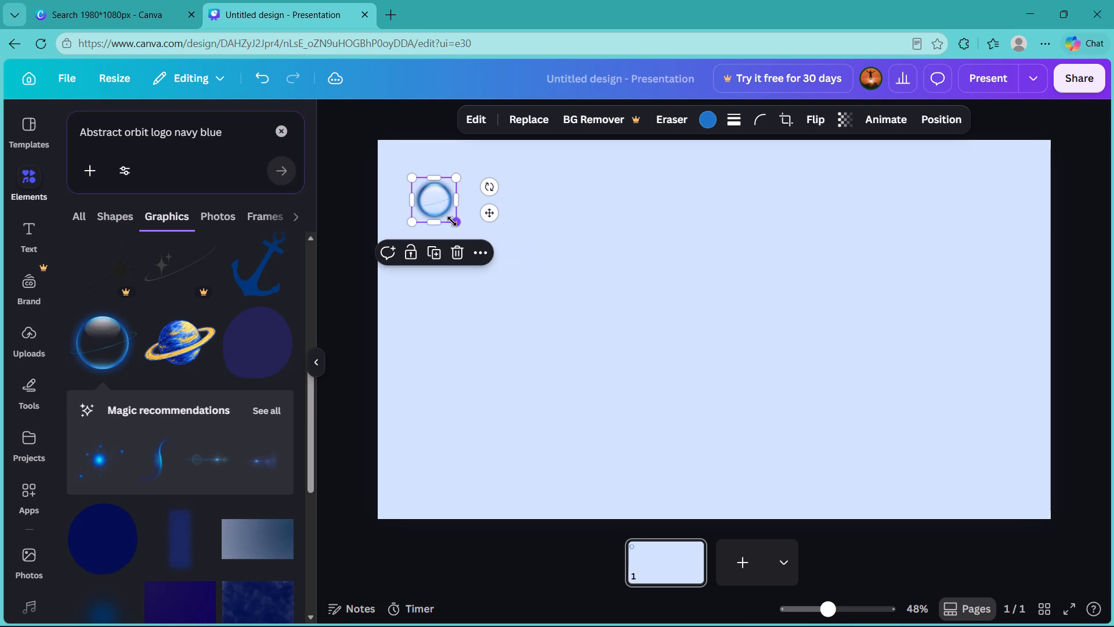
left_click(574, 376)
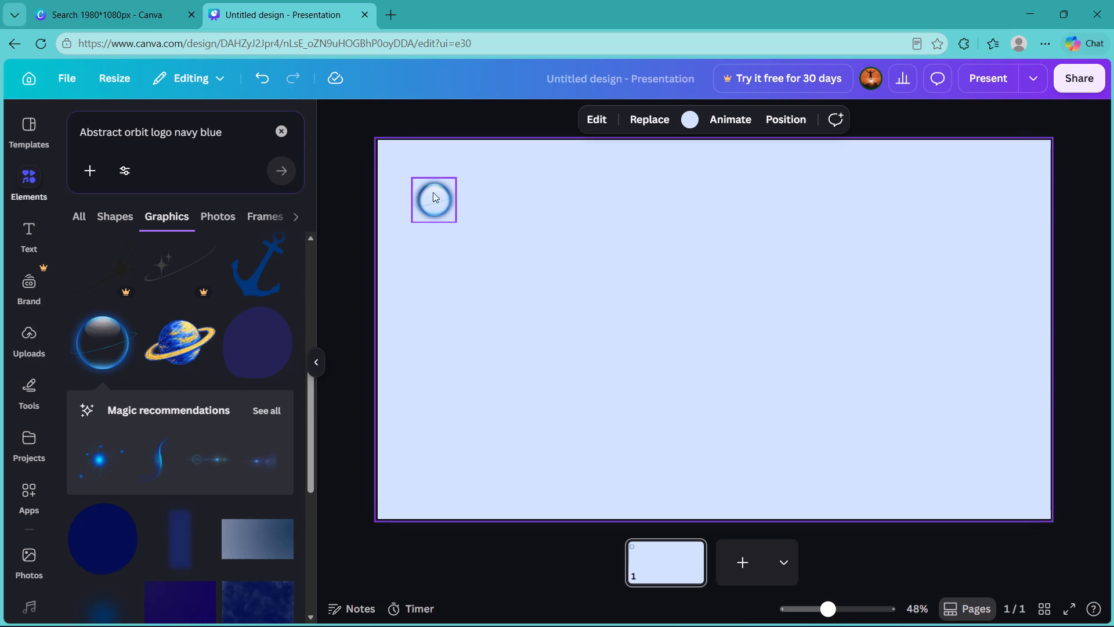
Add two default paragraph text boxes, one below the other, in the middle of the page.
left_click(282, 137)
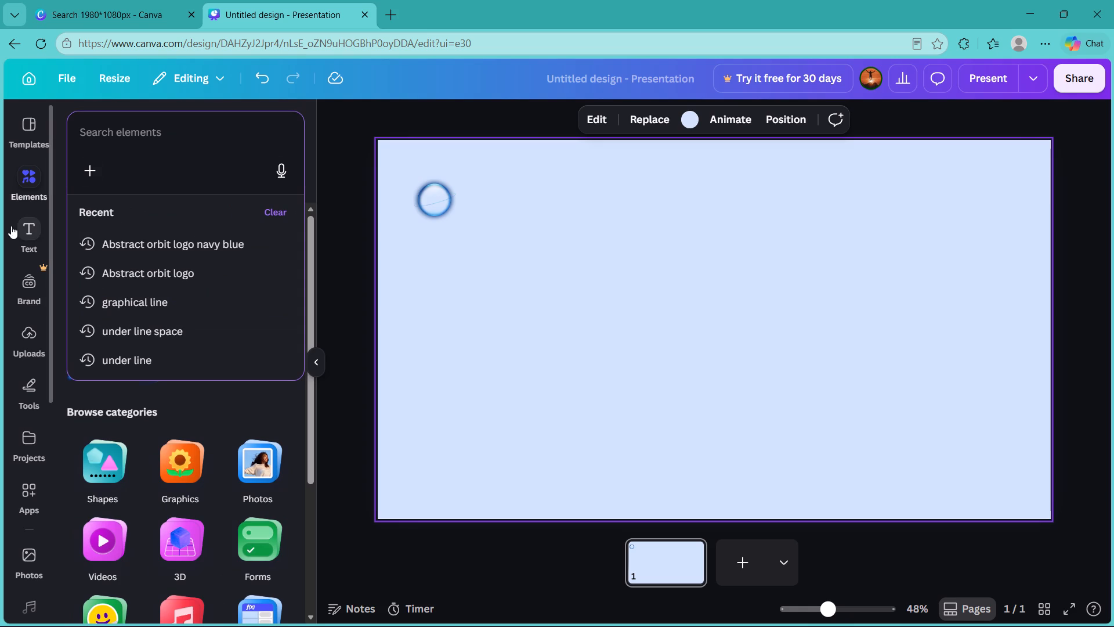
left_click(36, 232)
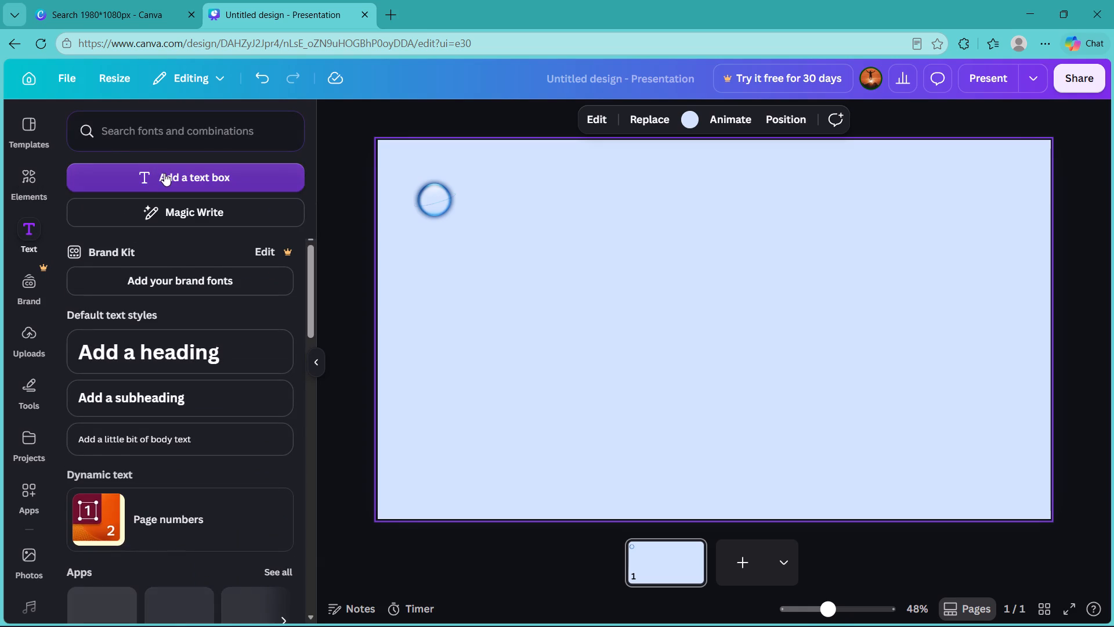
left_click(164, 173)
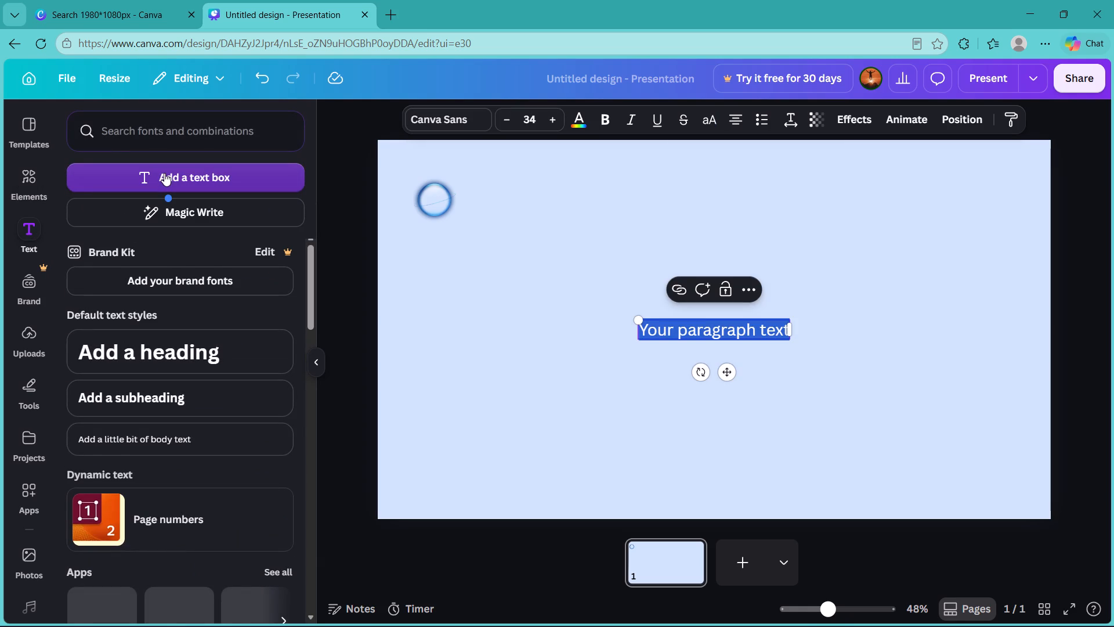
left_click(170, 170)
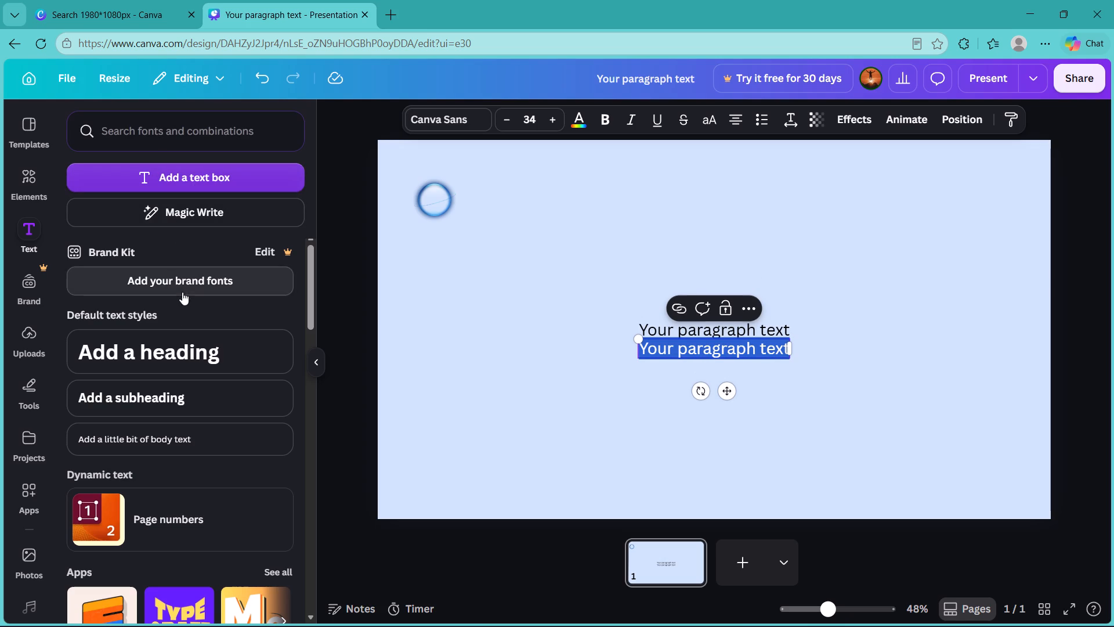
Add a subheading text box and move it above the two paragraph text boxes, in the page's upper middle.
left_click(168, 396)
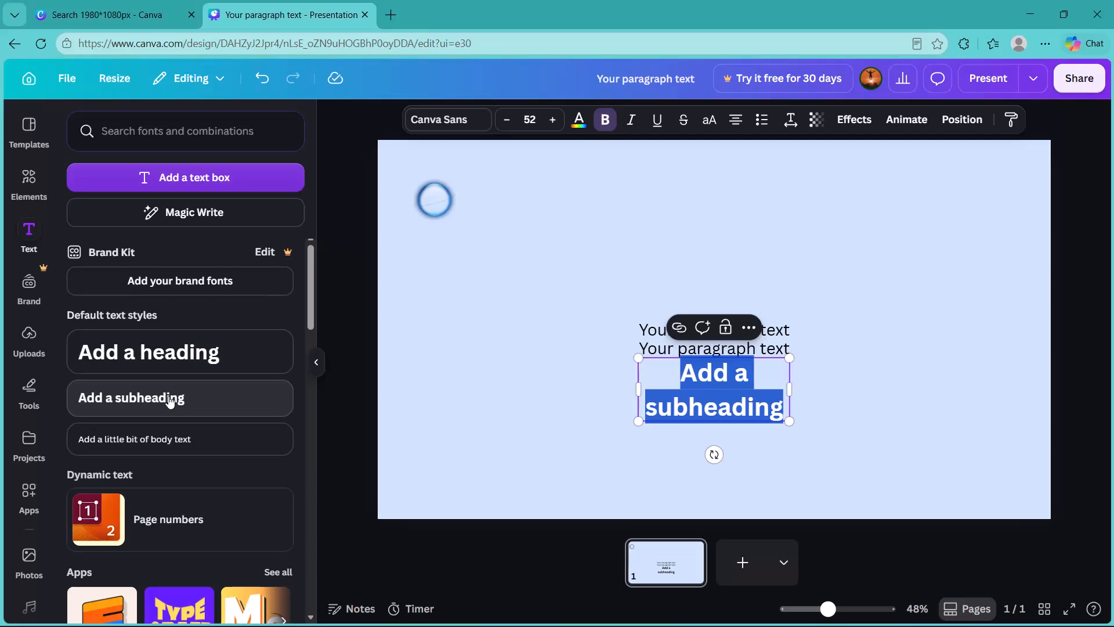
left_click(905, 370)
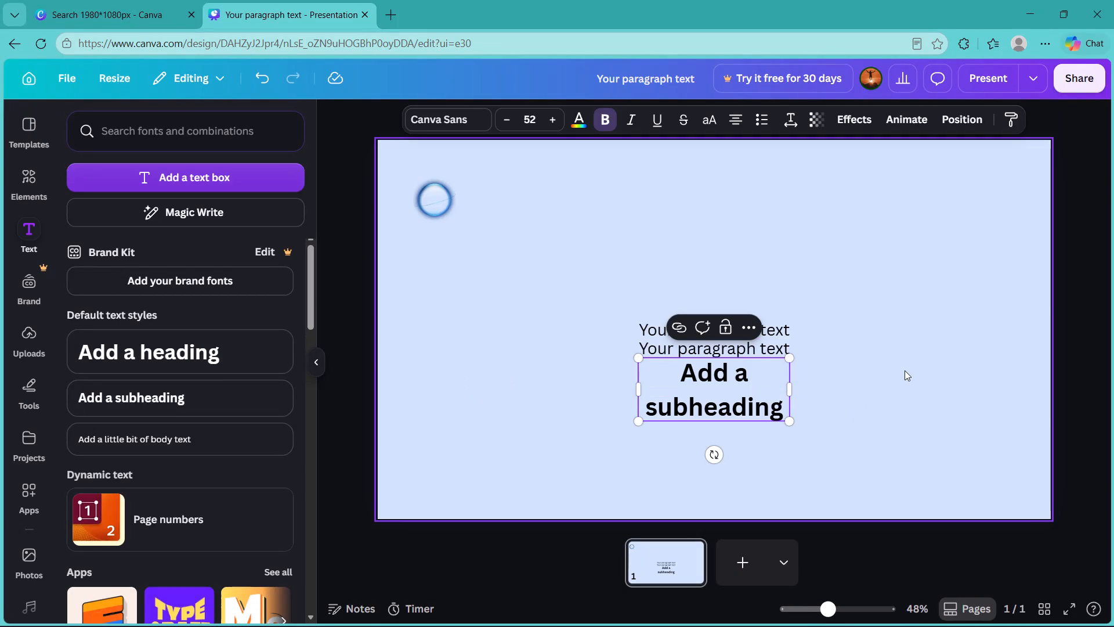
left_click(751, 385)
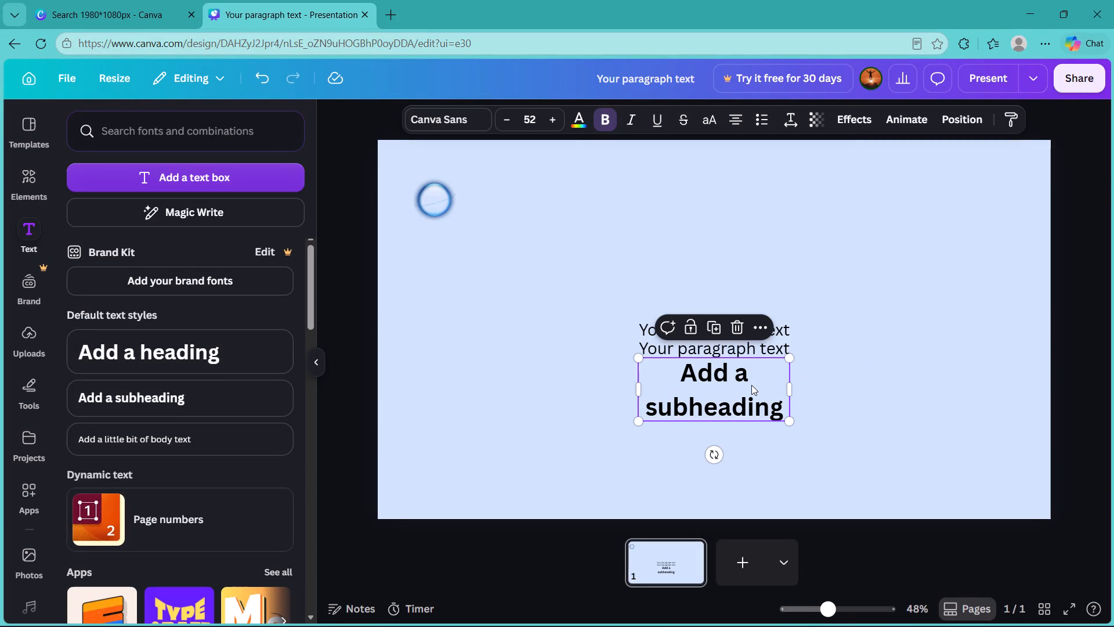
left_click_drag(787, 389, 811, 385)
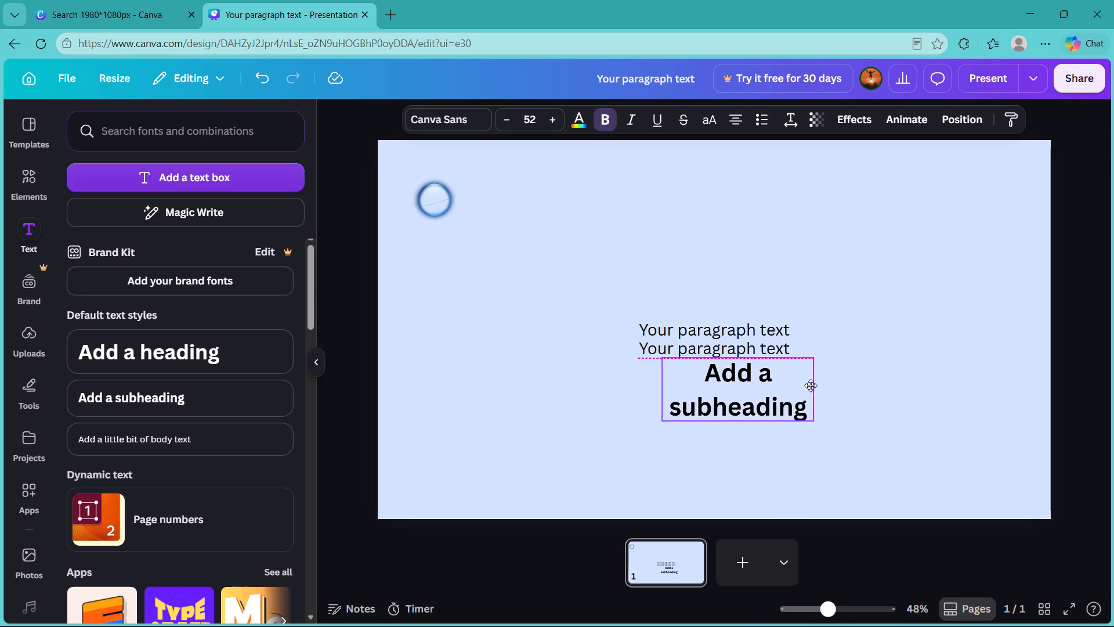
left_click_drag(811, 385, 717, 260)
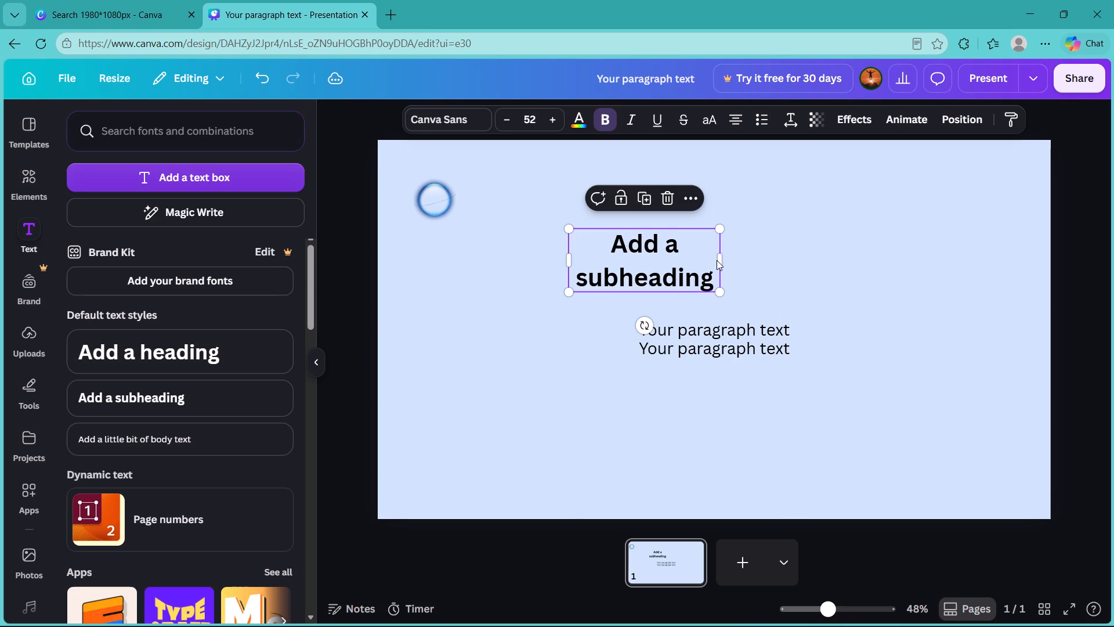
Replace the subheading text with "BLOCKCHAIN CAN DO" and widen its text box so it fits on one line.
double_click(704, 264)
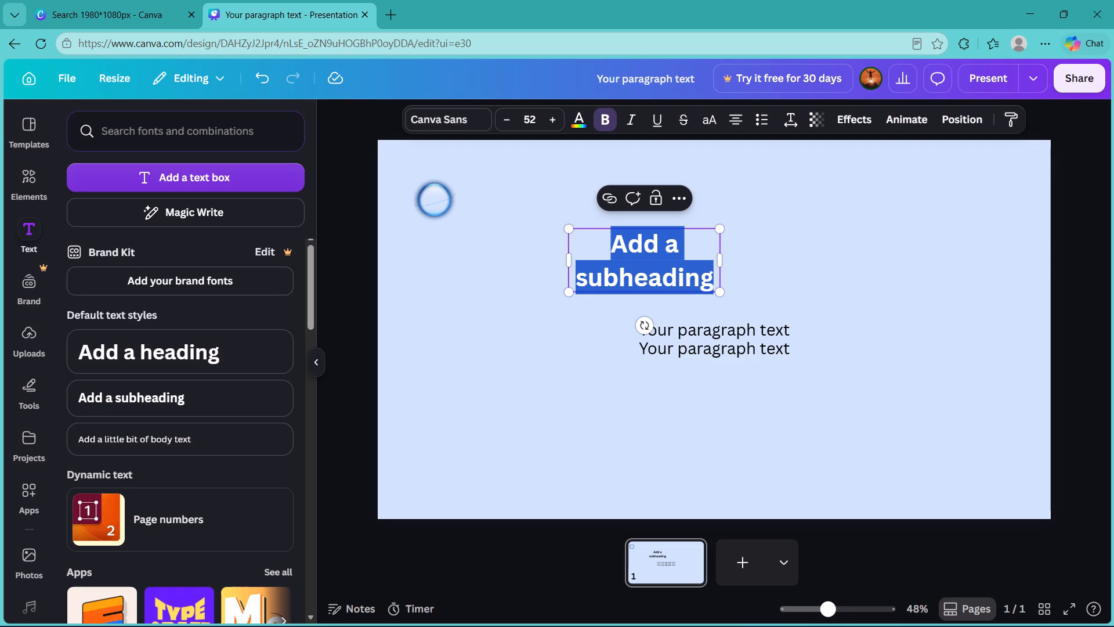
key("BackSpace")
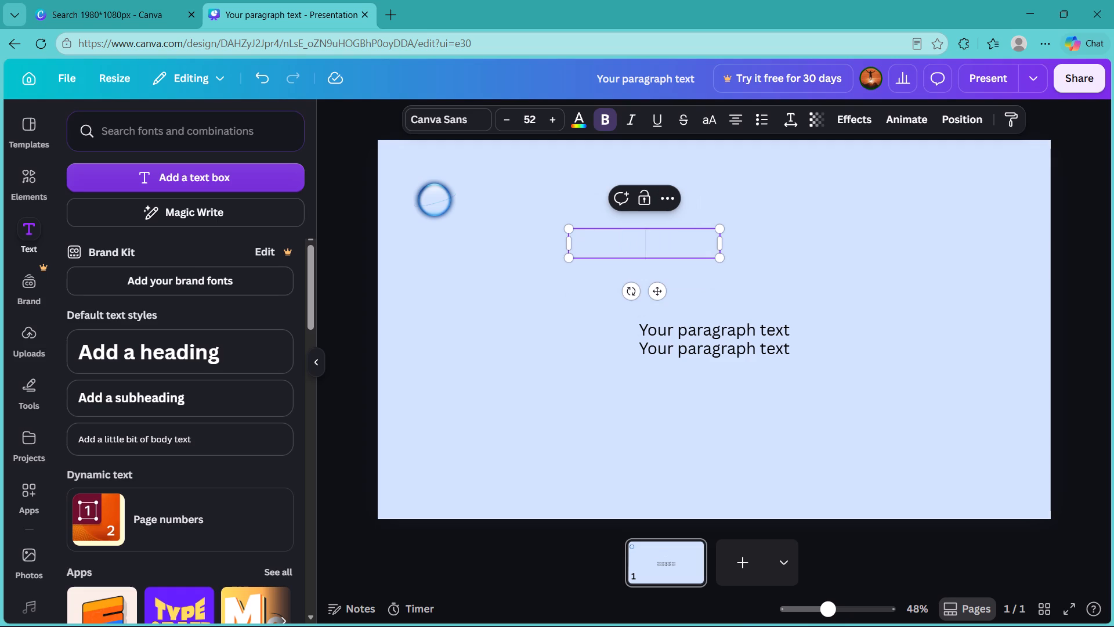
type("BLOCK")
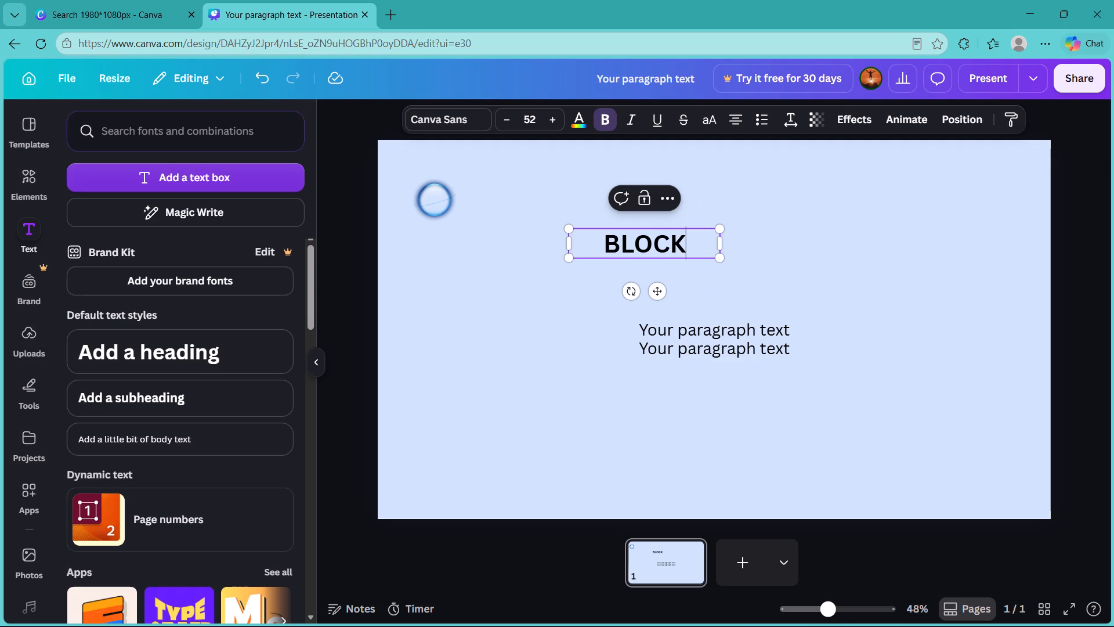
type("CHAIN CA")
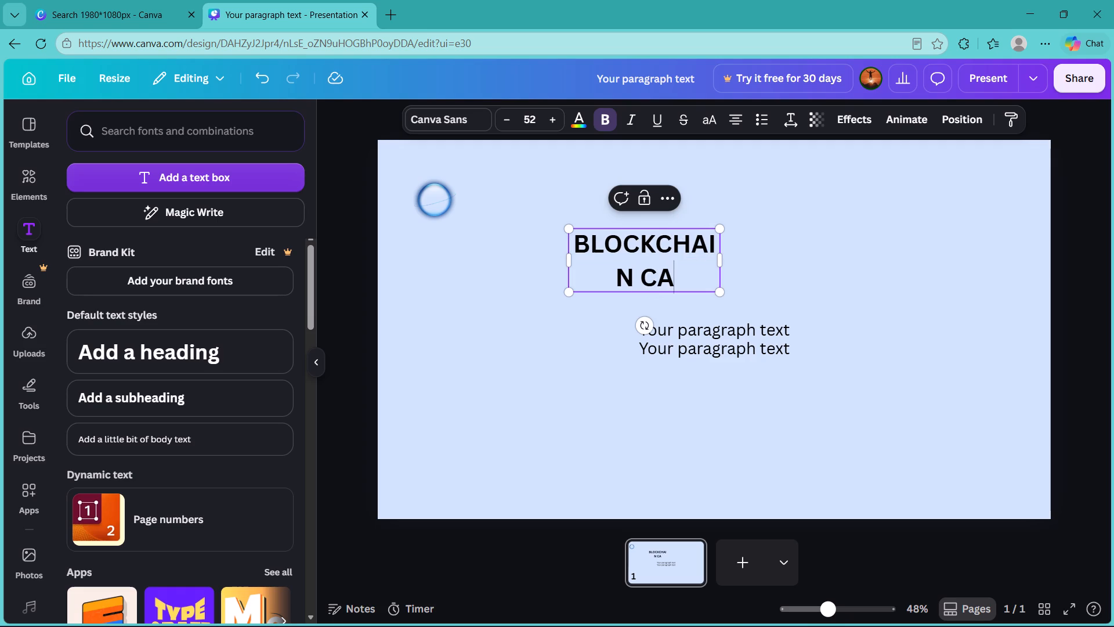
type("N")
key("space")
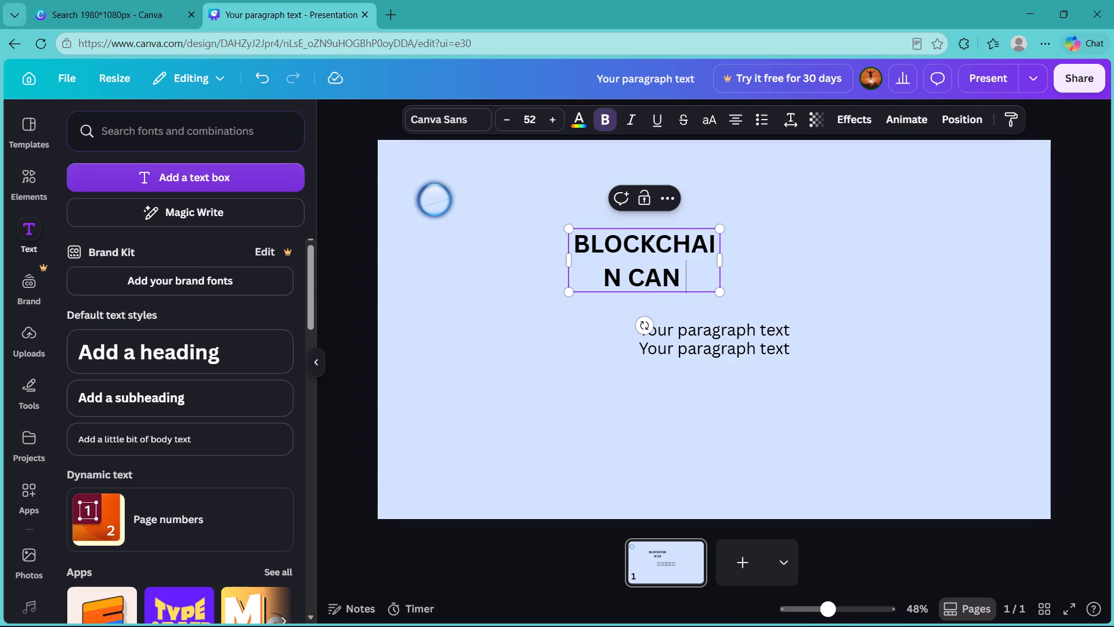
type("DO")
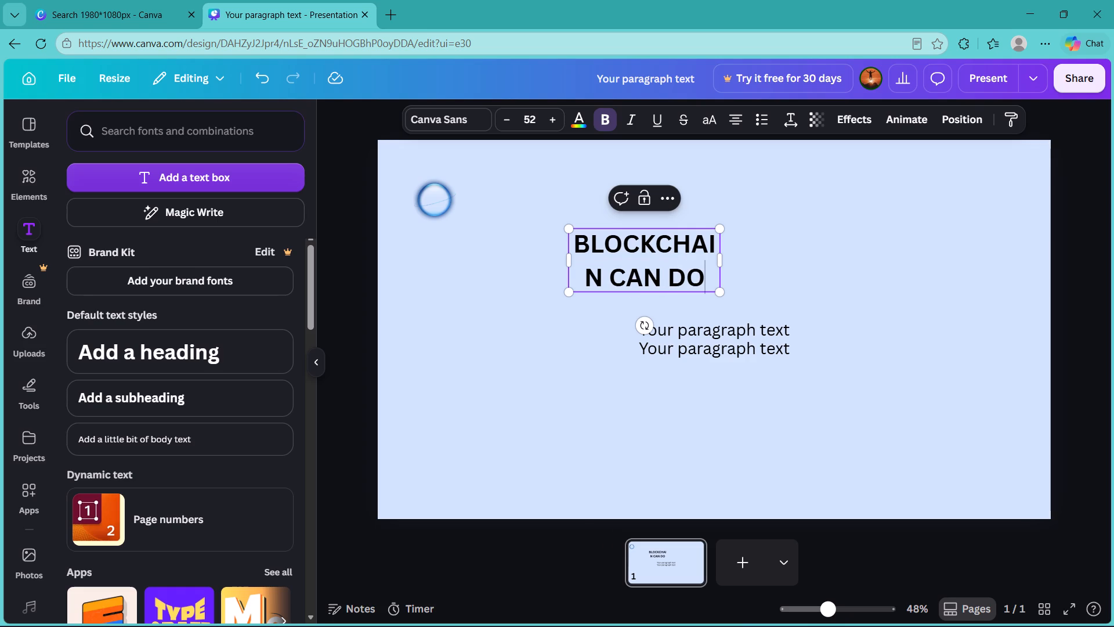
left_click_drag(721, 258, 731, 258)
left_click_drag(731, 258, 842, 242)
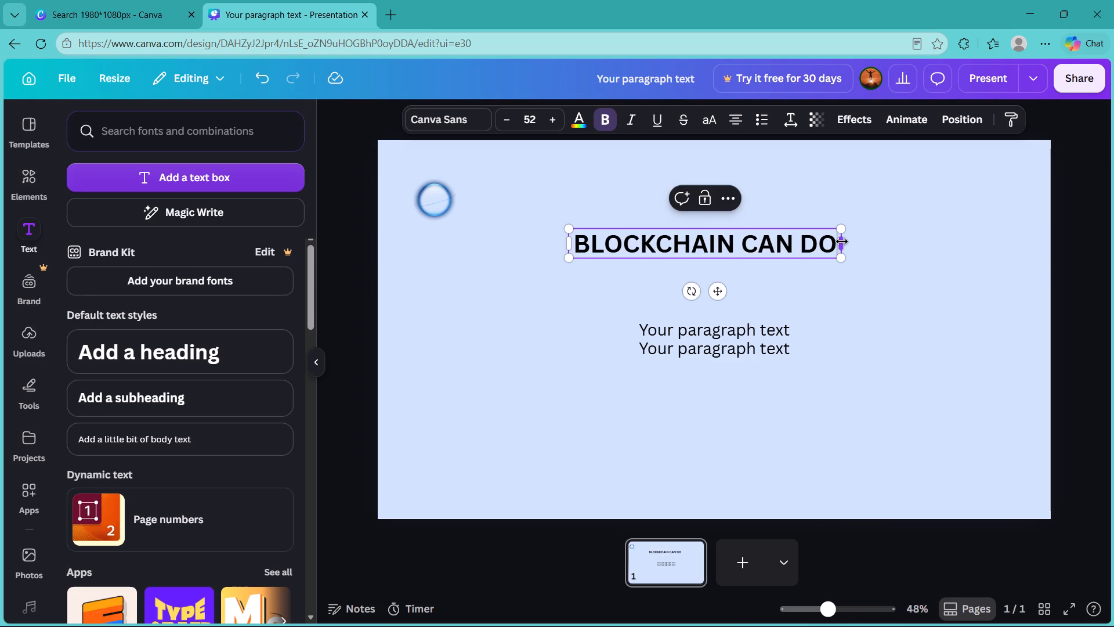
Add a second heading line reading "MORE THAN MOVE COINS." and widen the text box until that line no longer wraps.
key("Return")
type("MORE")
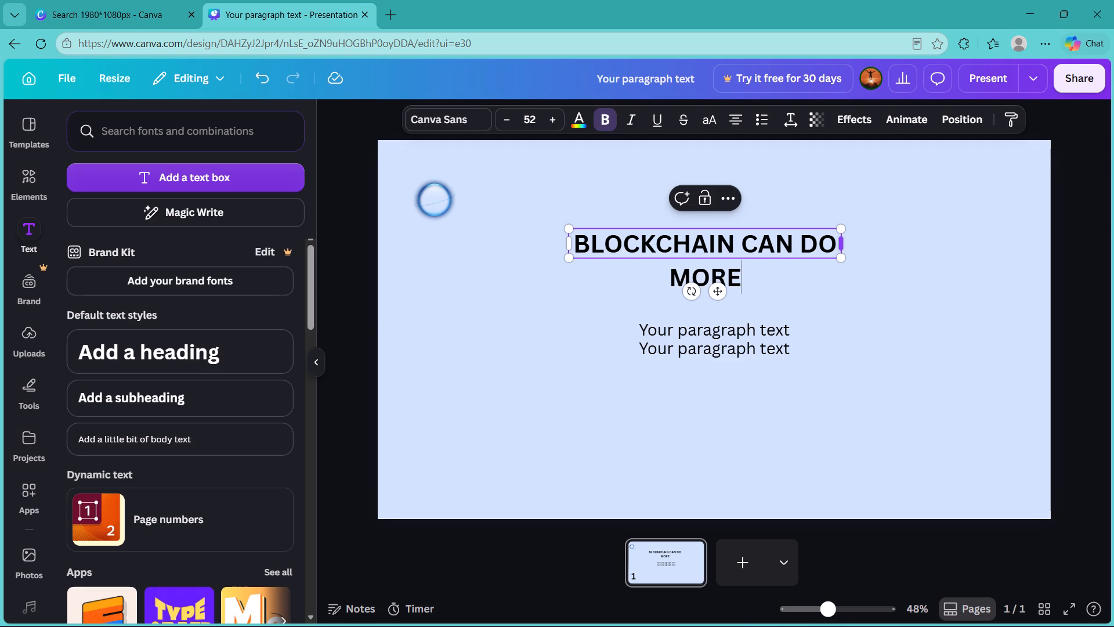
key("space")
type("THAS")
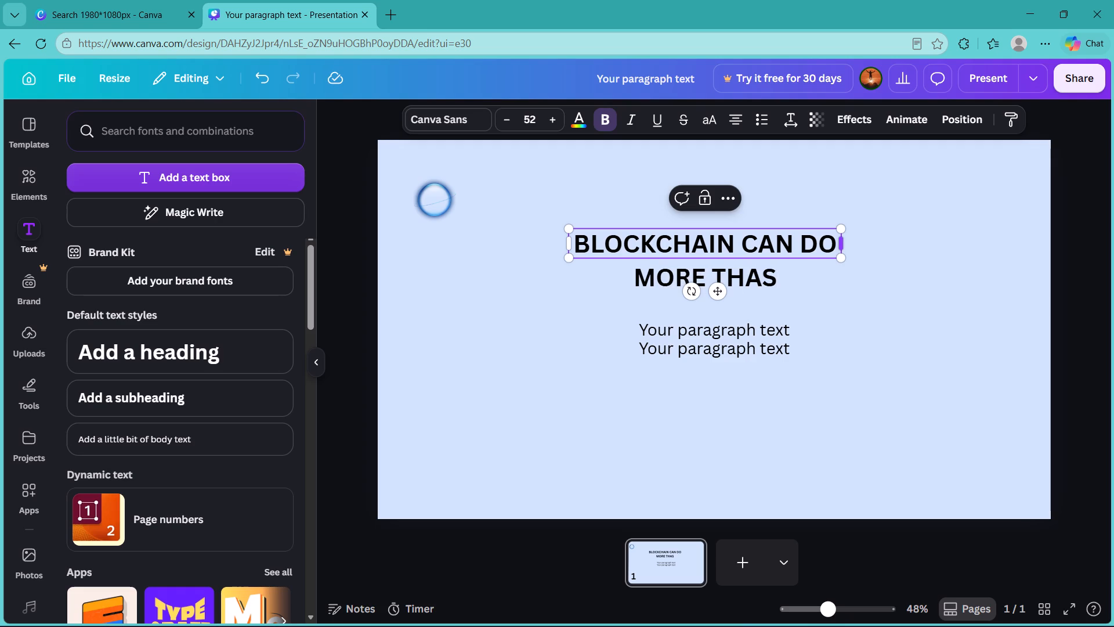
key("BackSpace")
type("N MOVE COIN")
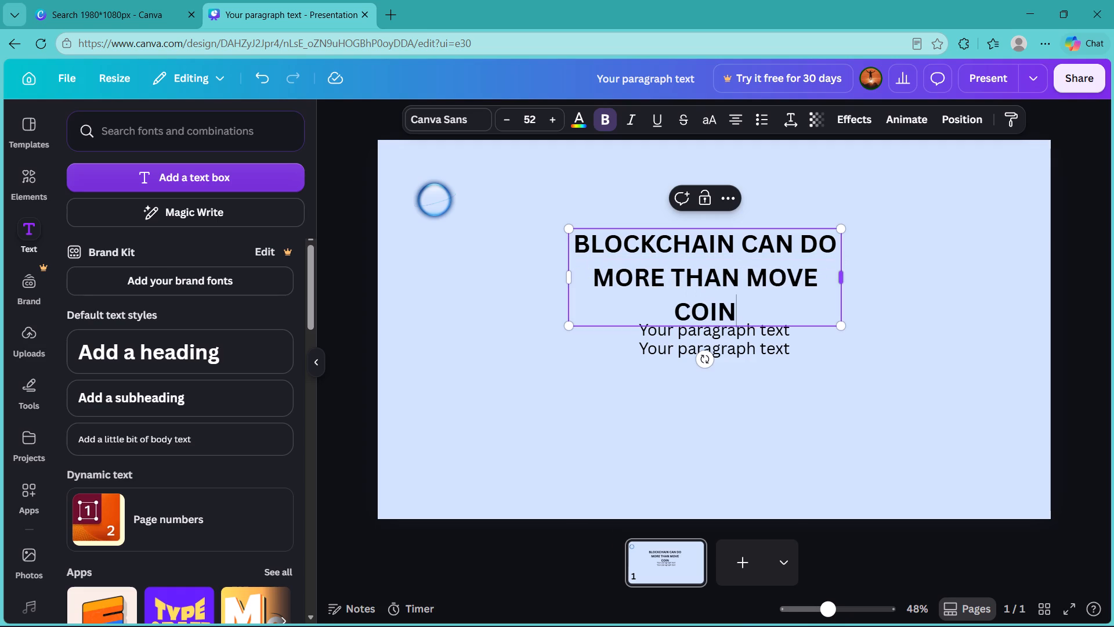
key("s")
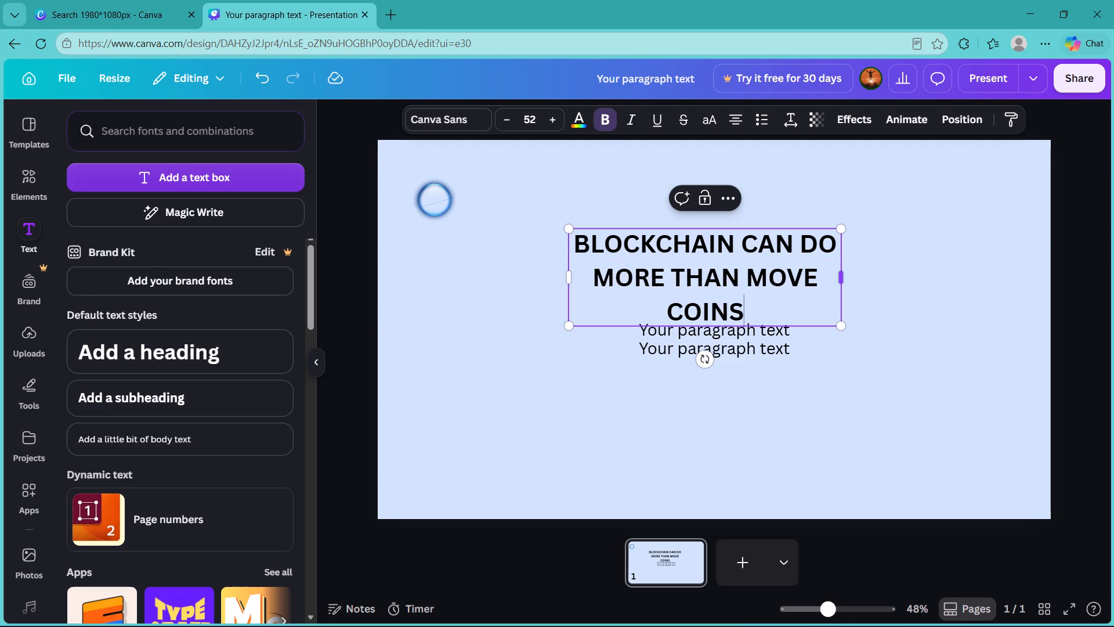
key("period")
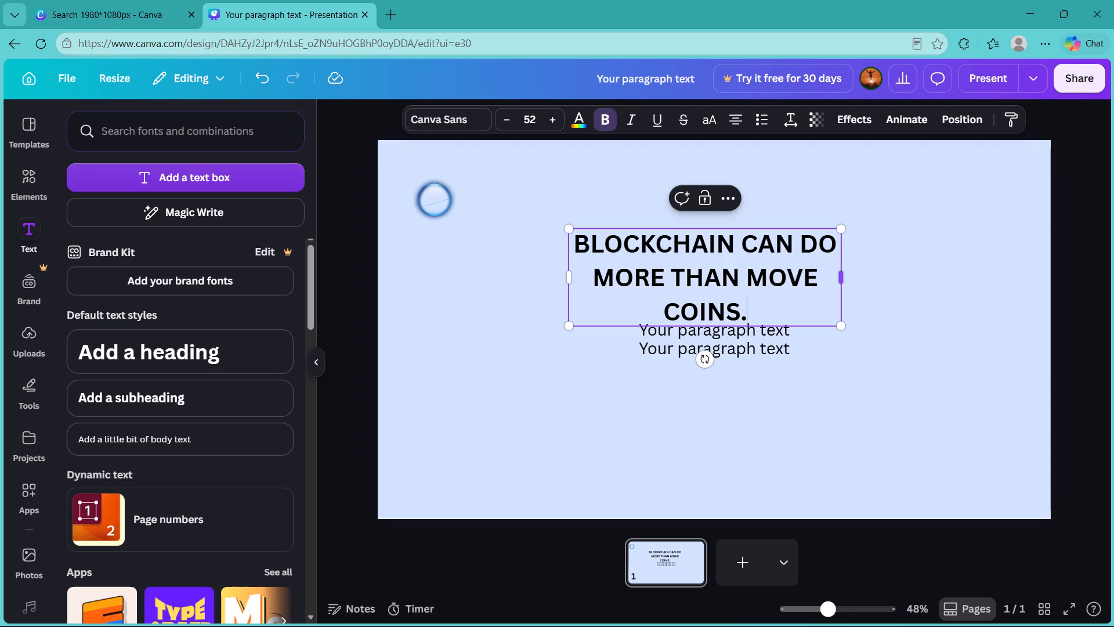
left_click_drag(845, 279, 848, 279)
left_click_drag(848, 279, 899, 270)
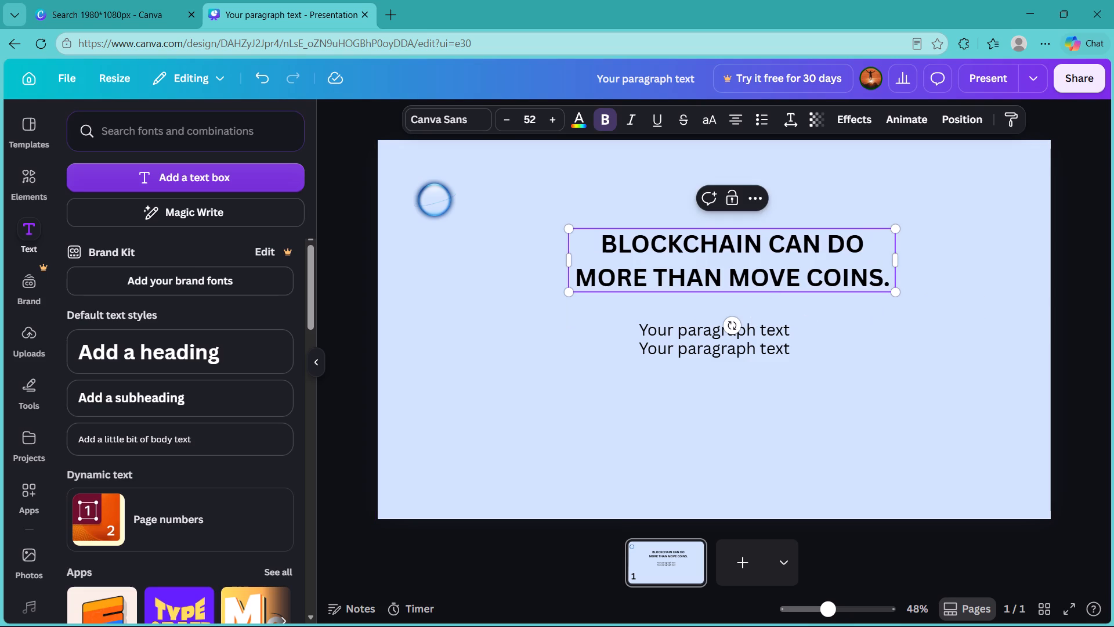
Move the two-line heading toward the page's left side, so it sits just below the orbit logo.
left_click(775, 294)
left_click_drag(775, 294, 734, 292)
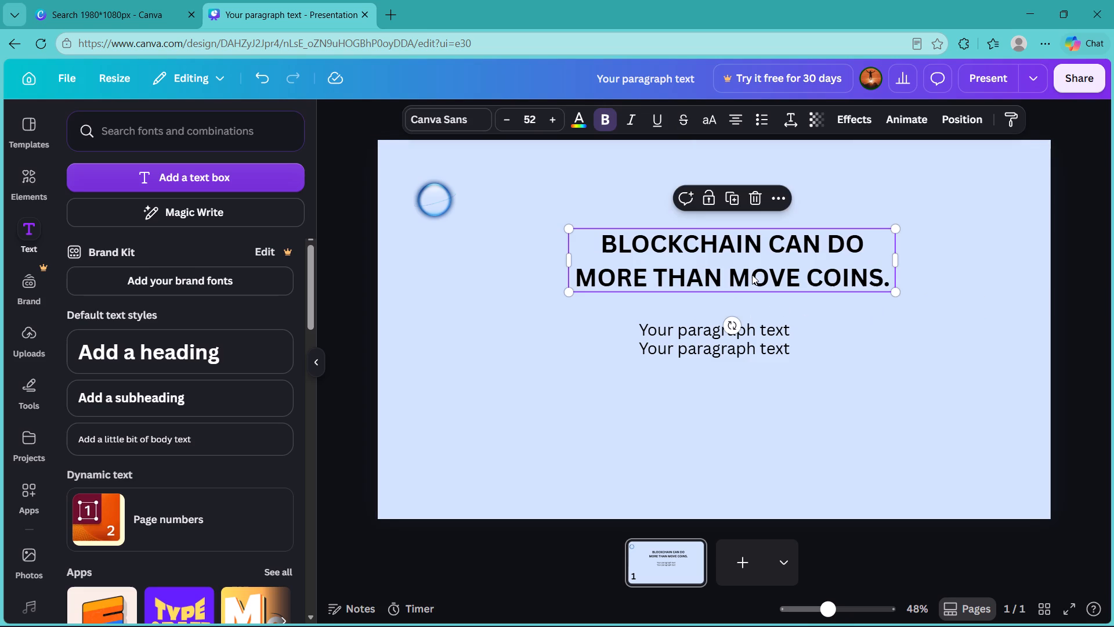
left_click(752, 275)
left_click_drag(752, 275, 744, 275)
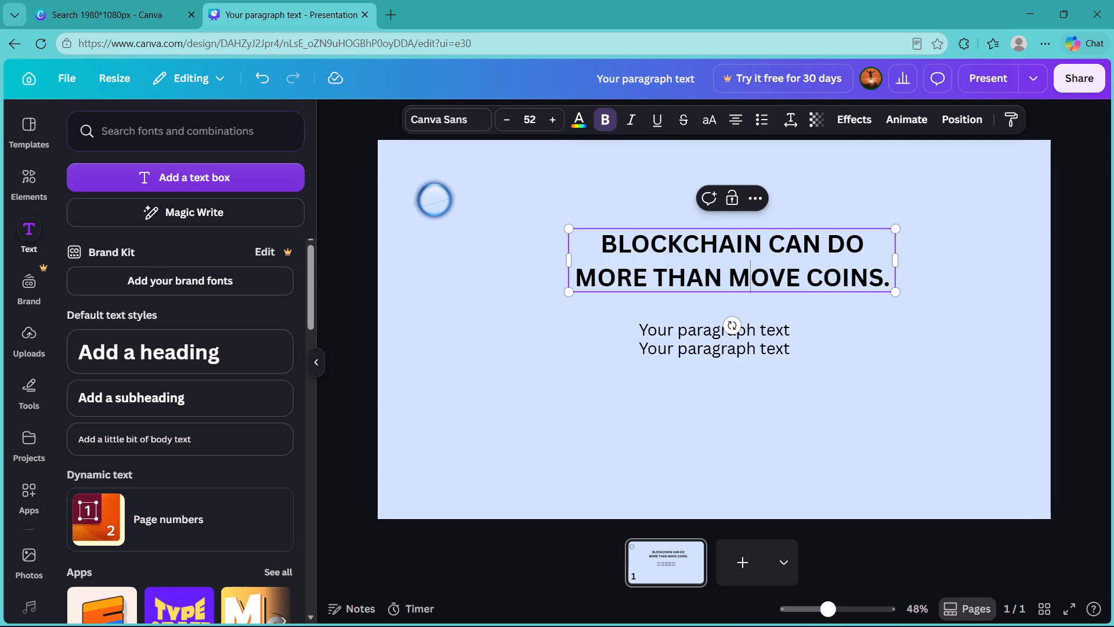
left_click(517, 246)
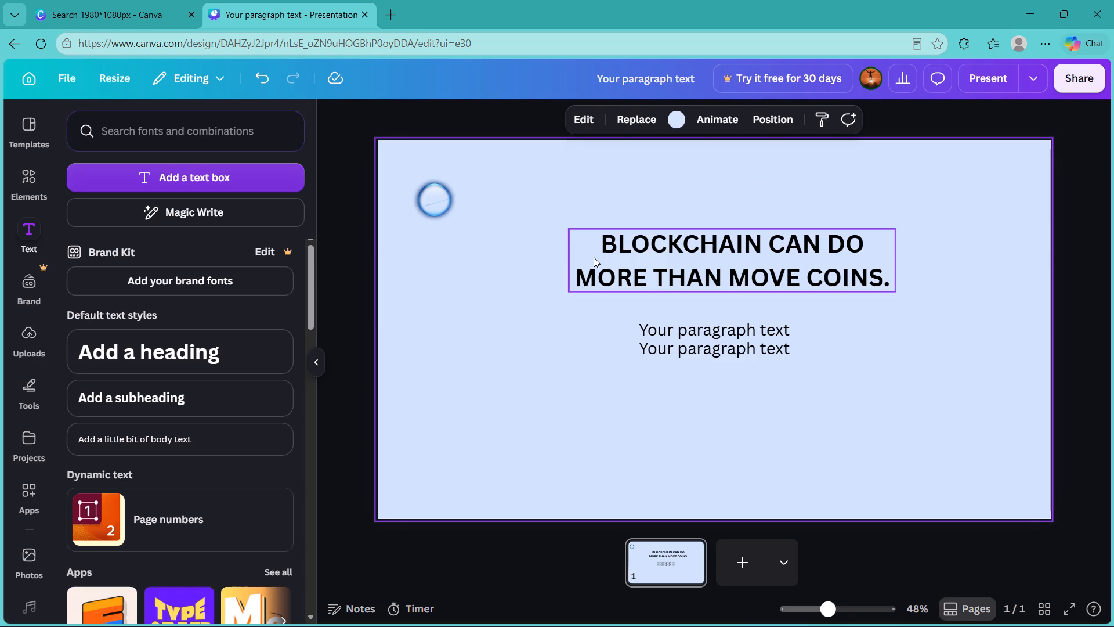
left_click(594, 257)
left_click_drag(594, 257, 488, 255)
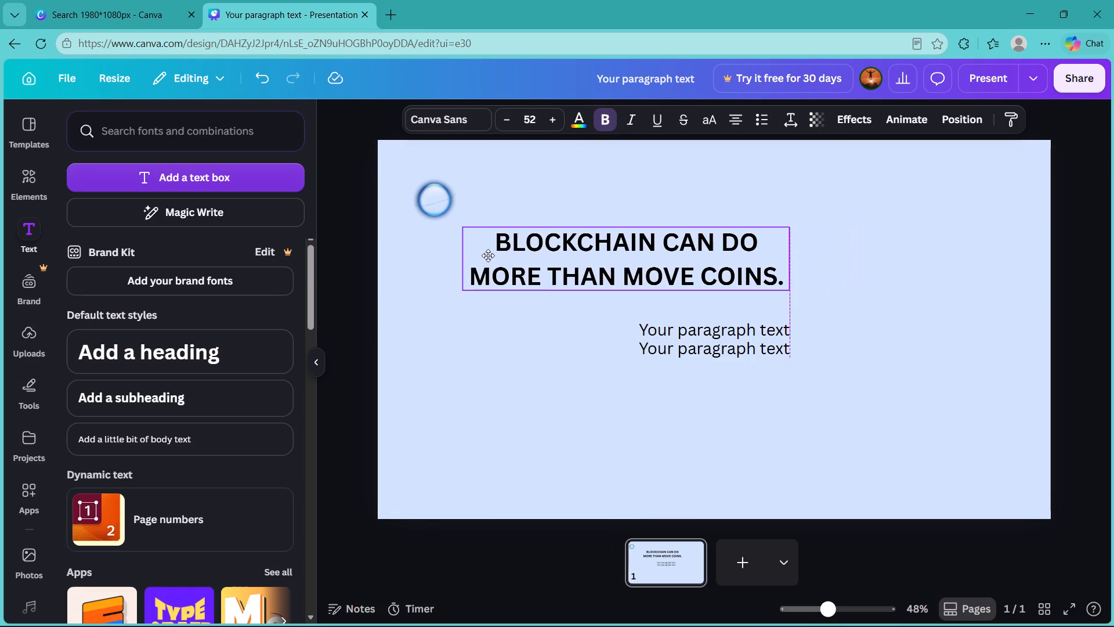
left_click_drag(488, 255, 458, 257)
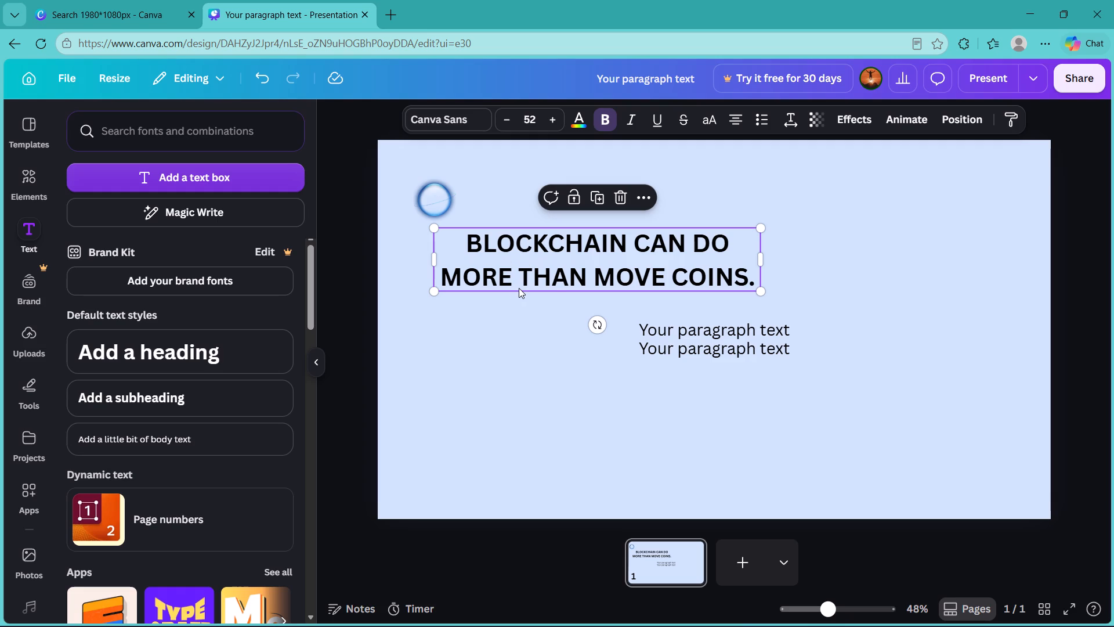
Replace the upper paragraph placeholder below the heading with "Some arrived through Bitcoin".
left_click(661, 330)
double_click(661, 330)
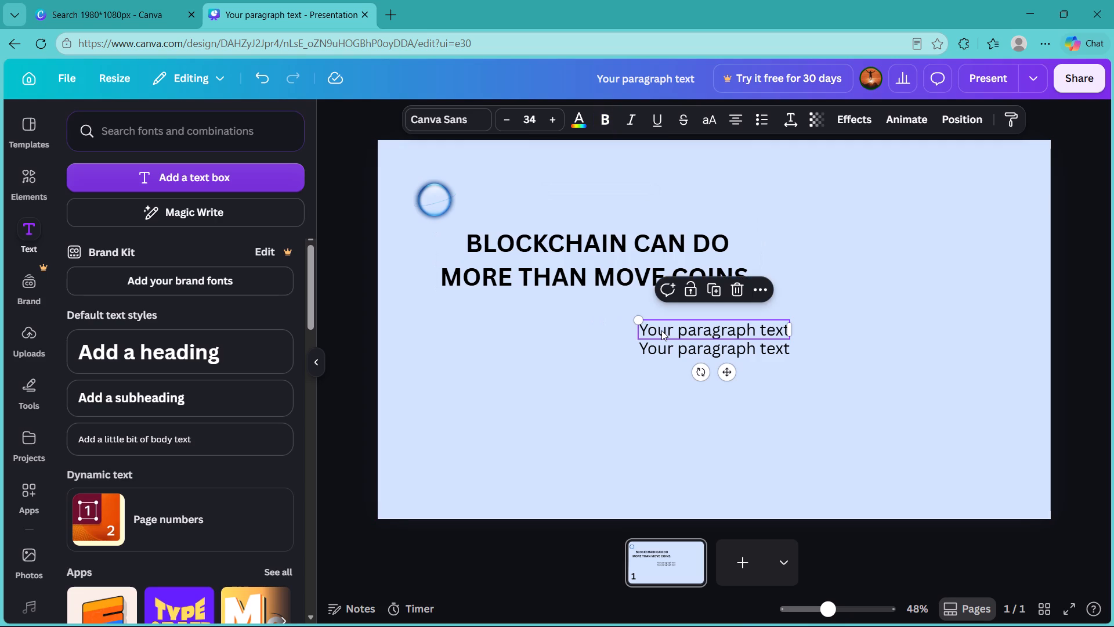
key("BackSpace")
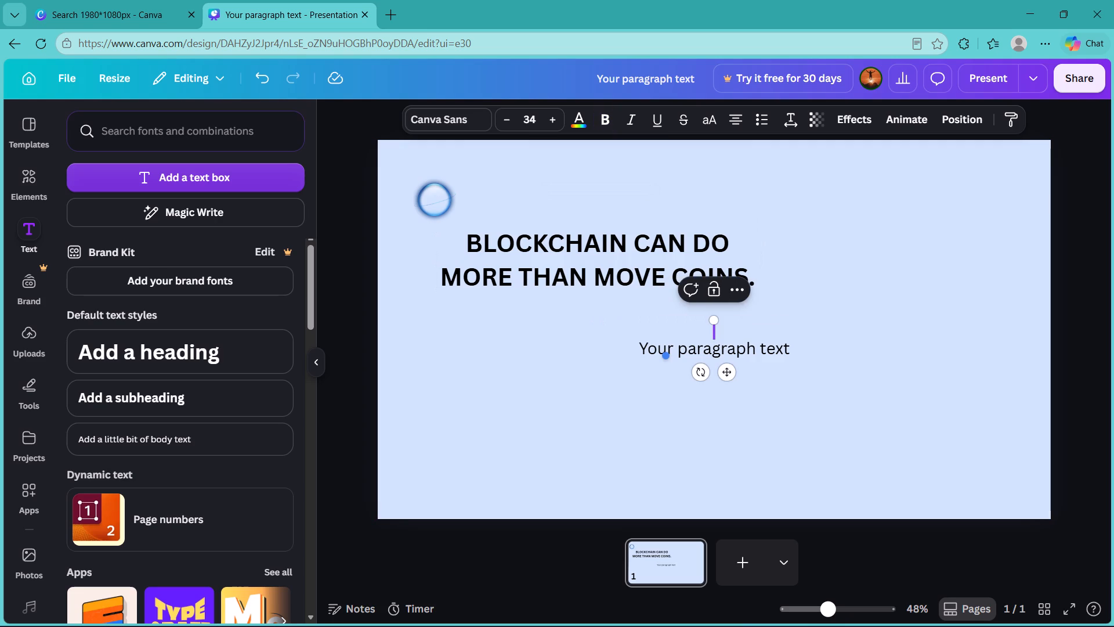
key("s")
key("o")
key("e")
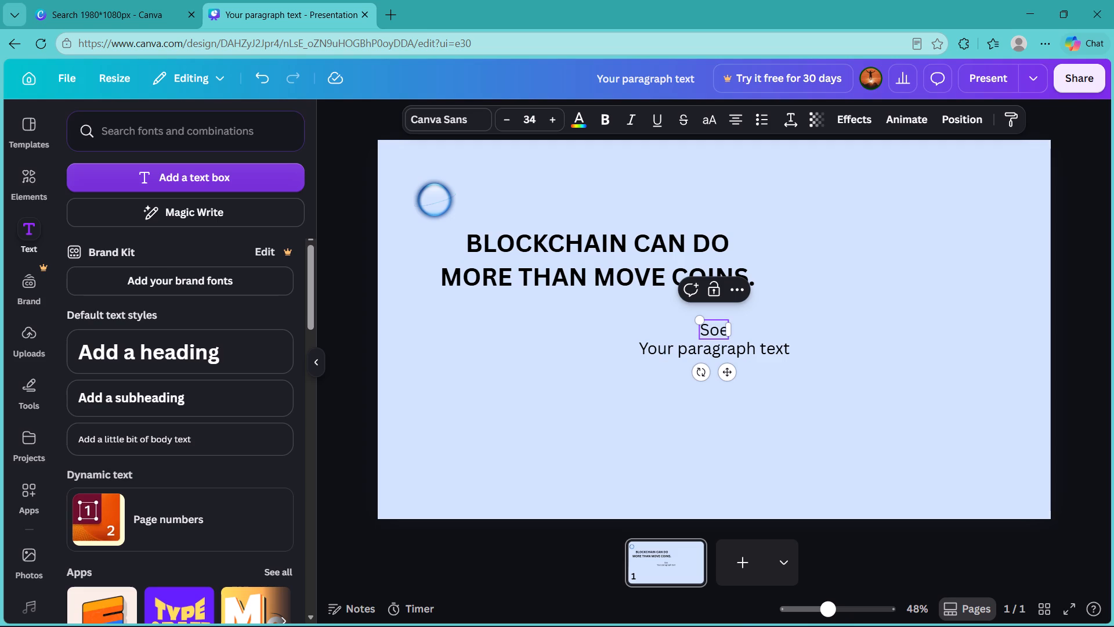
key("BackSpace")
type("me")
key("space")
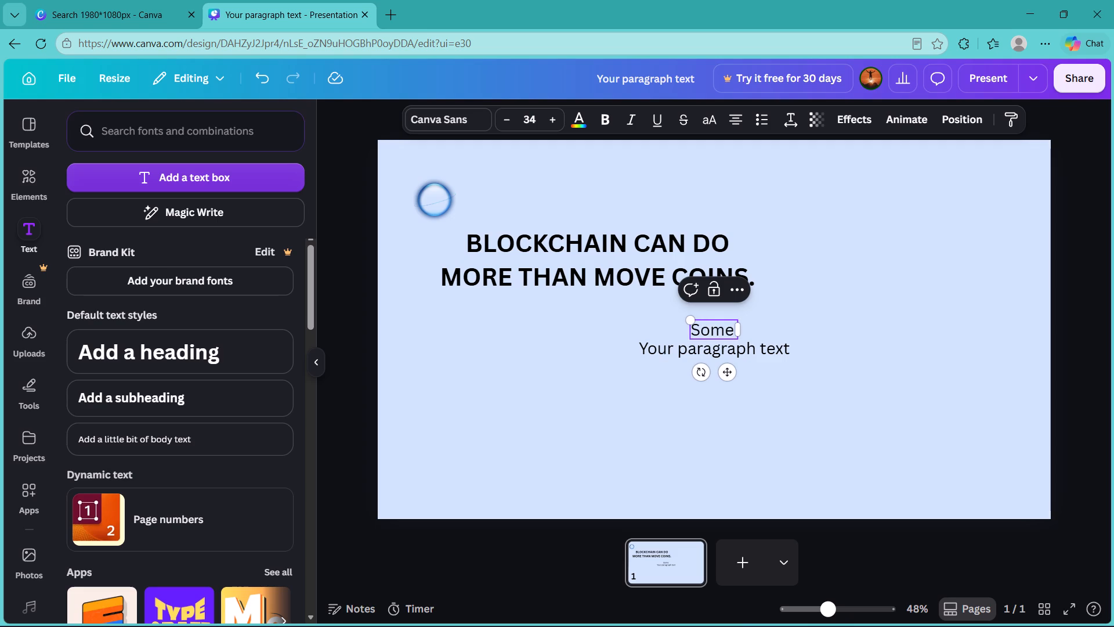
type("arrived")
key("space")
type("th")
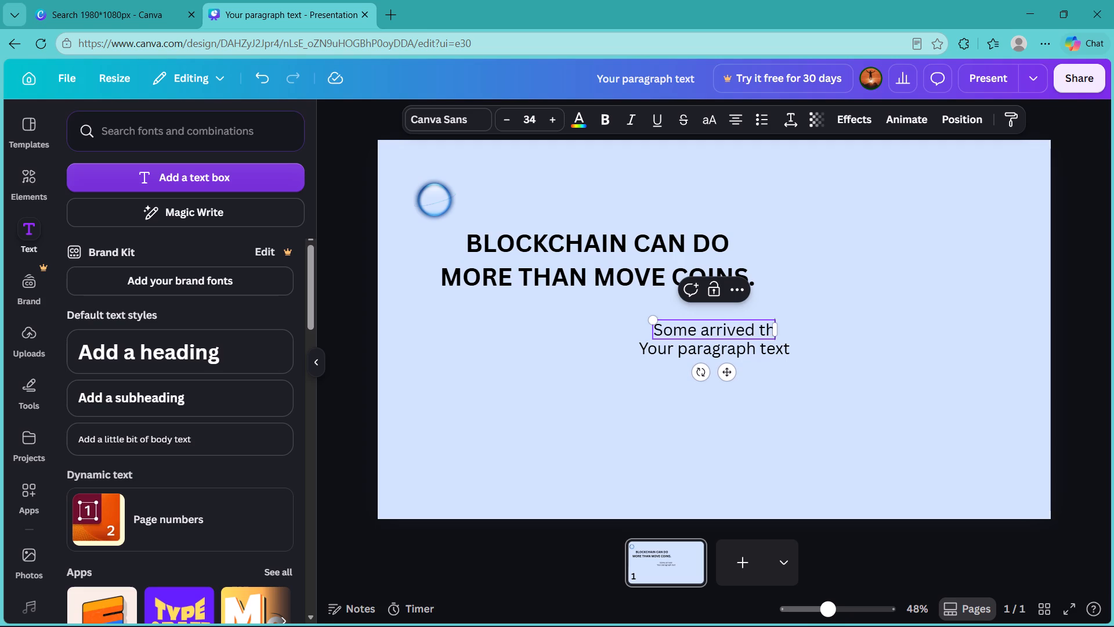
key("r")
type("ou")
type("gh")
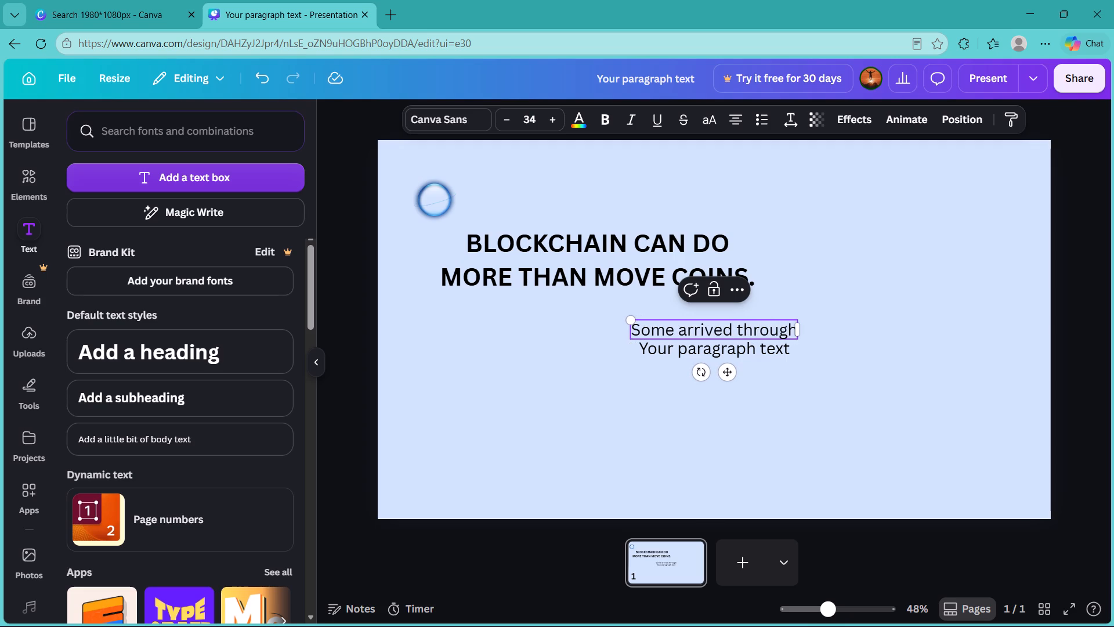
key("space")
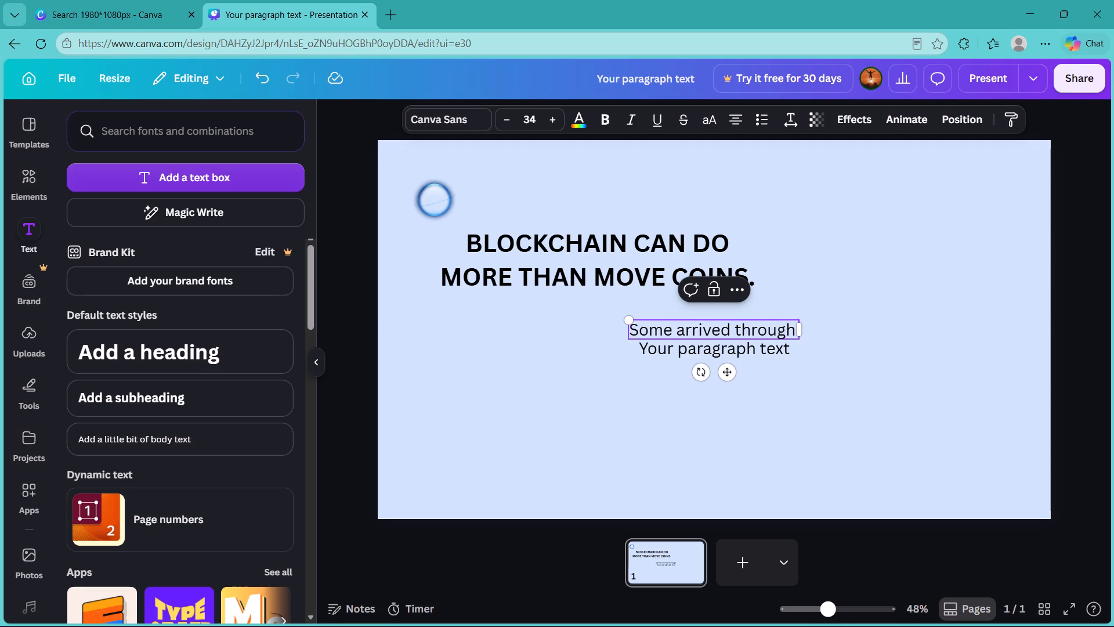
key("b")
type("itcoin")
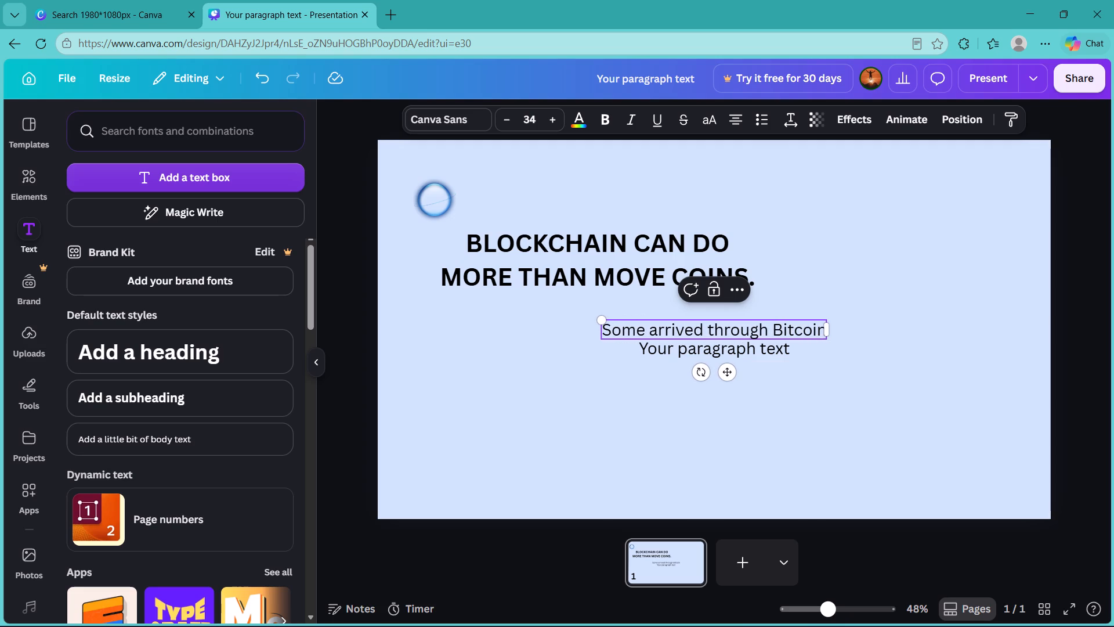
Continue the body sentence after "Bitcoin" with ", NFTs, DeFi or gameing.".
key("comma")
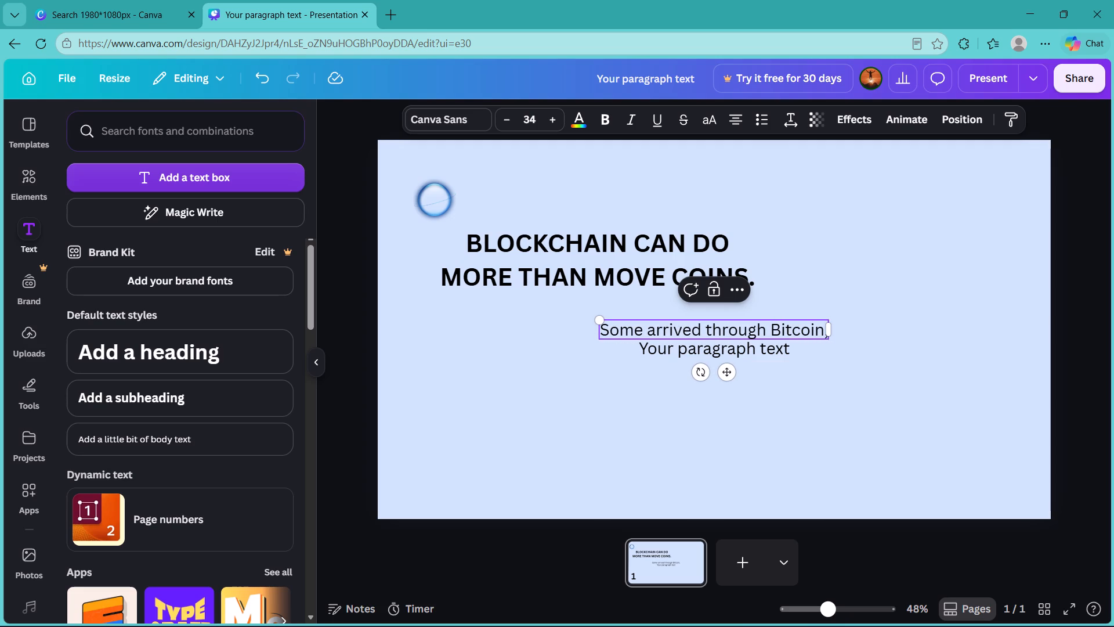
key("space")
type("NFT")
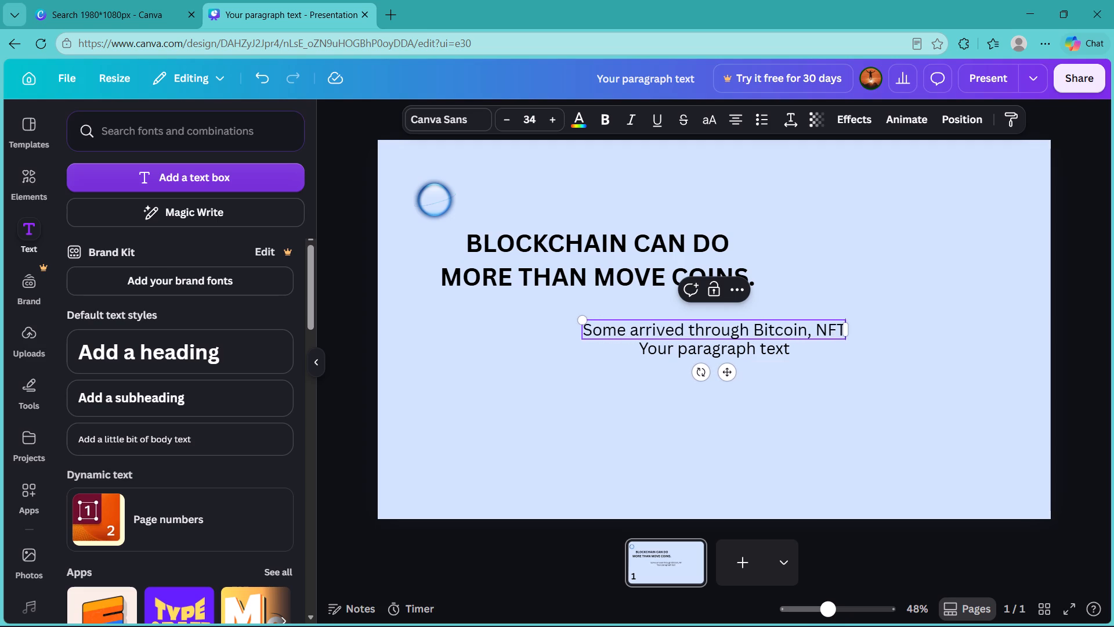
key("s")
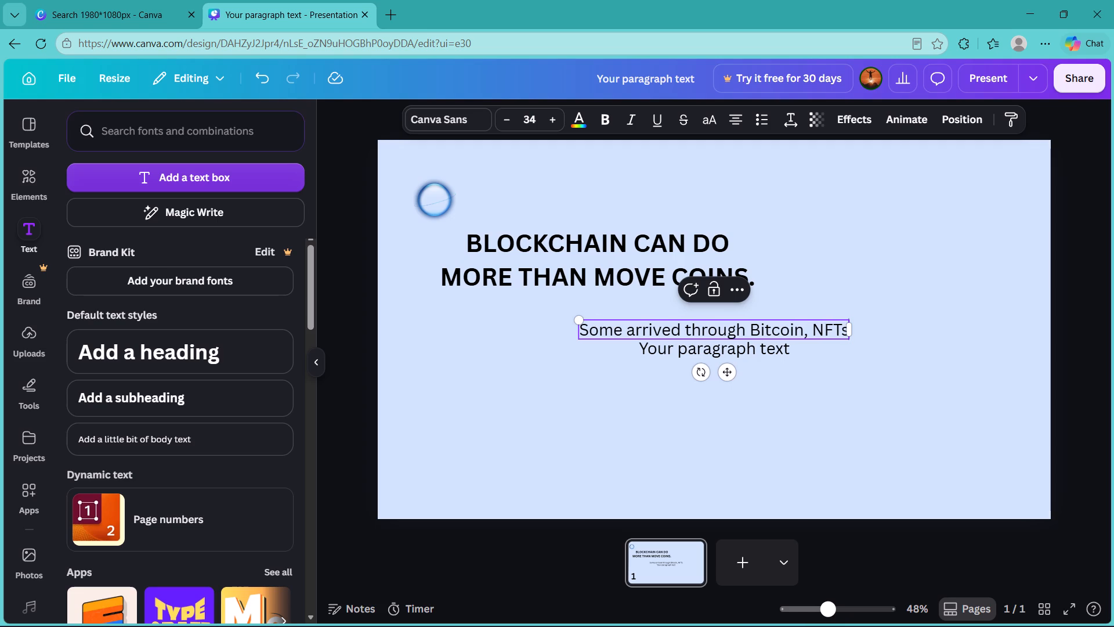
type(",")
key("space")
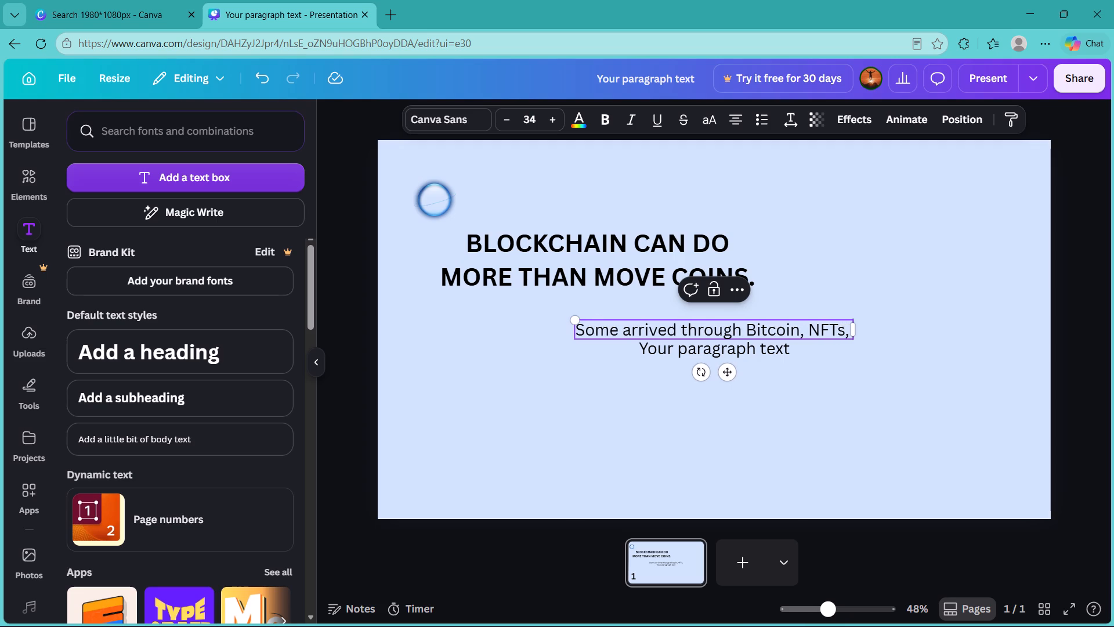
key("d")
key("e")
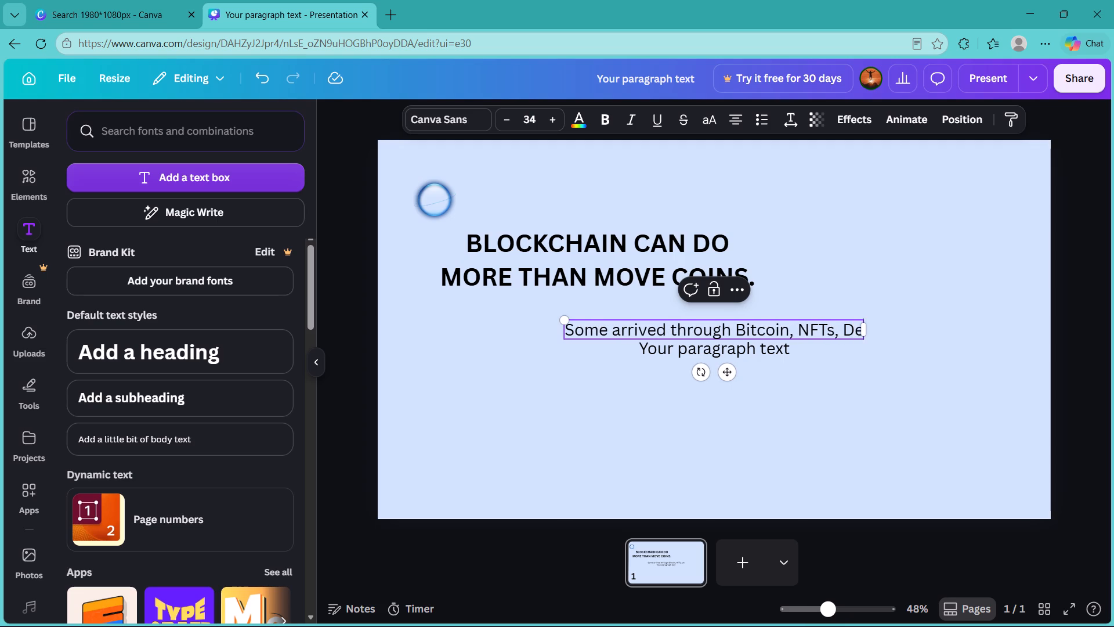
key("f")
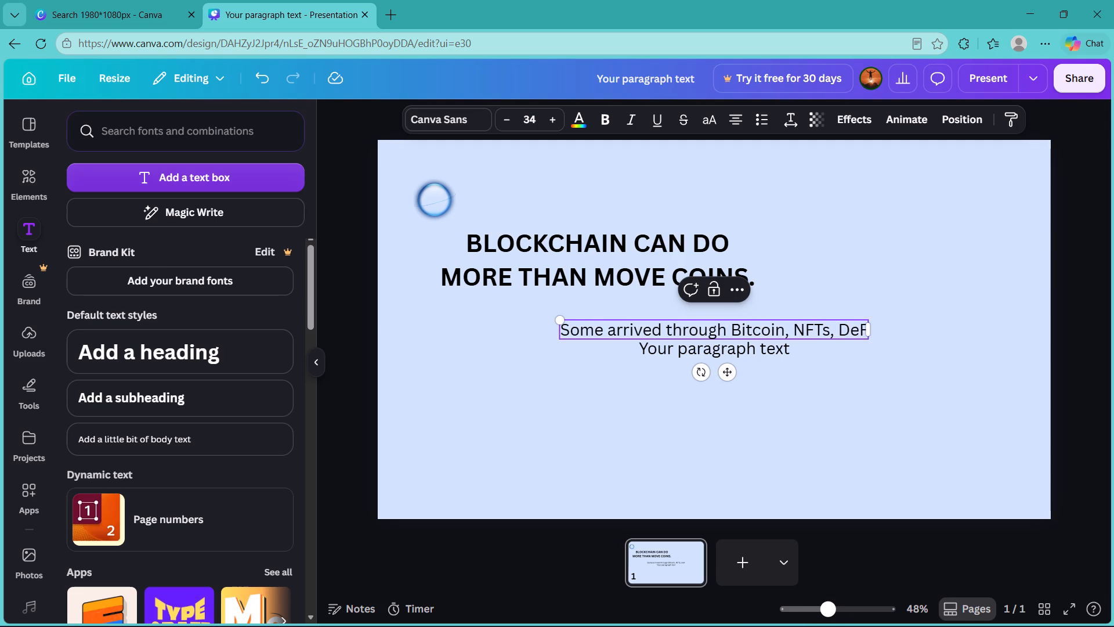
key("i")
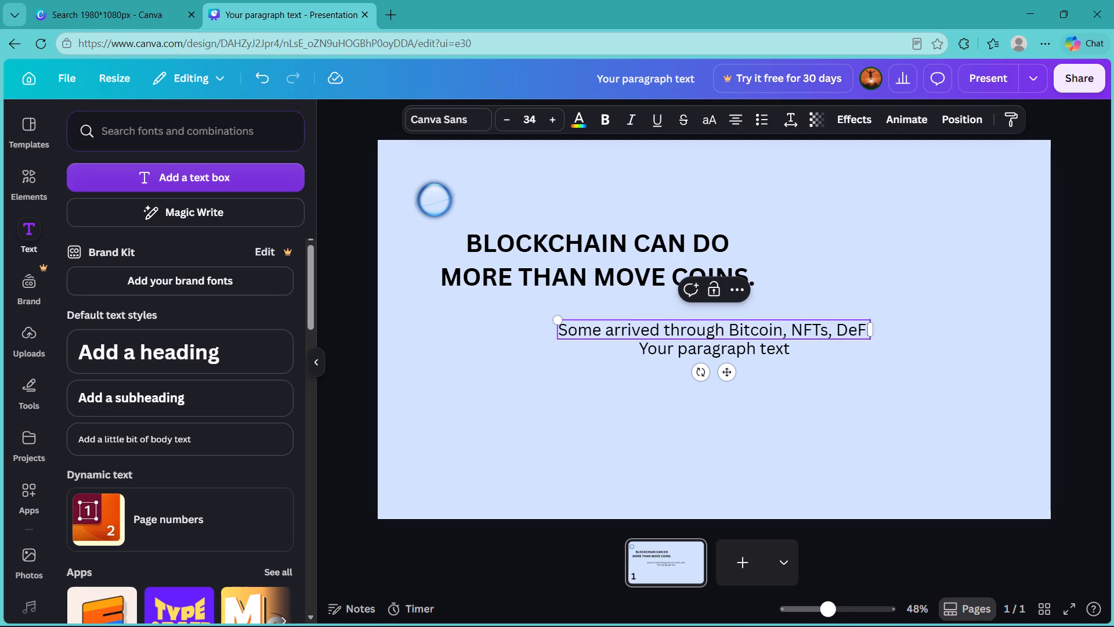
key("space")
type("or")
key("space")
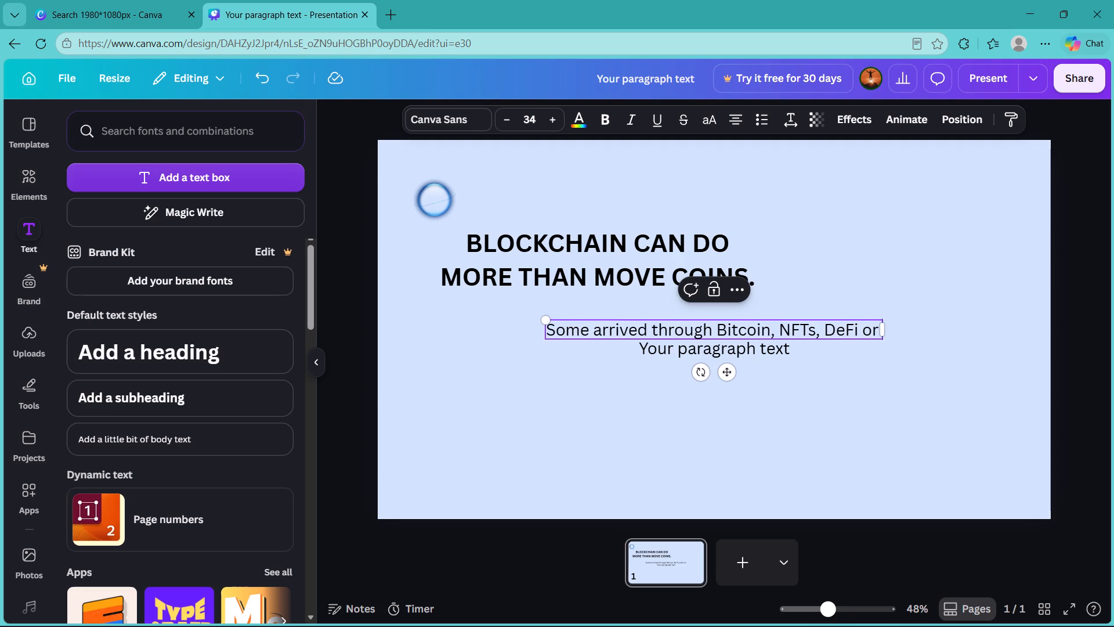
type("ga")
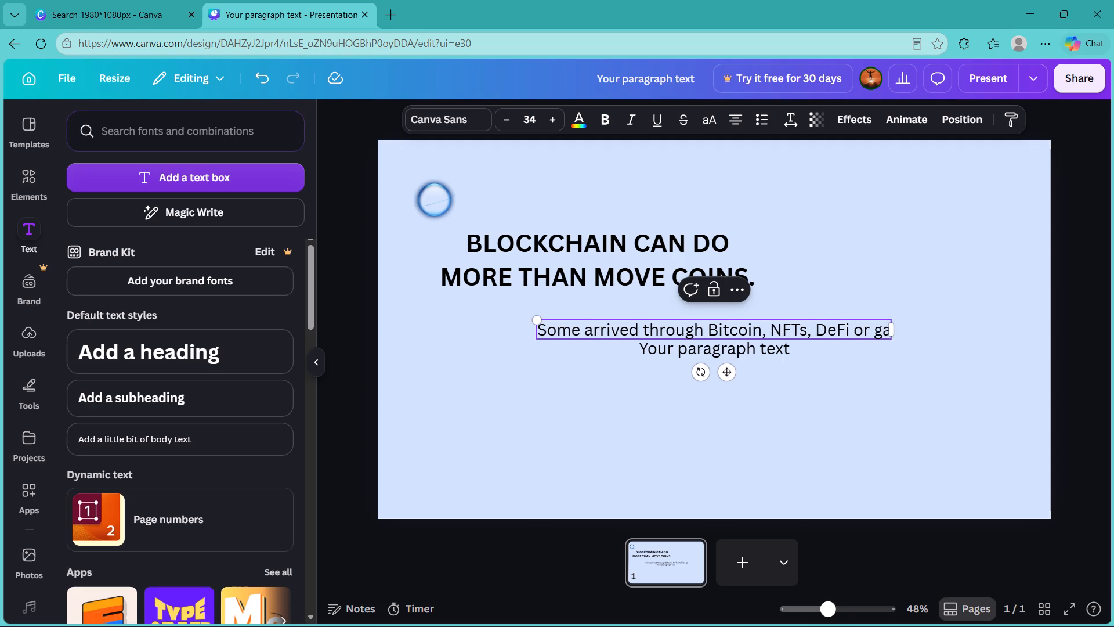
type("meing")
key("period")
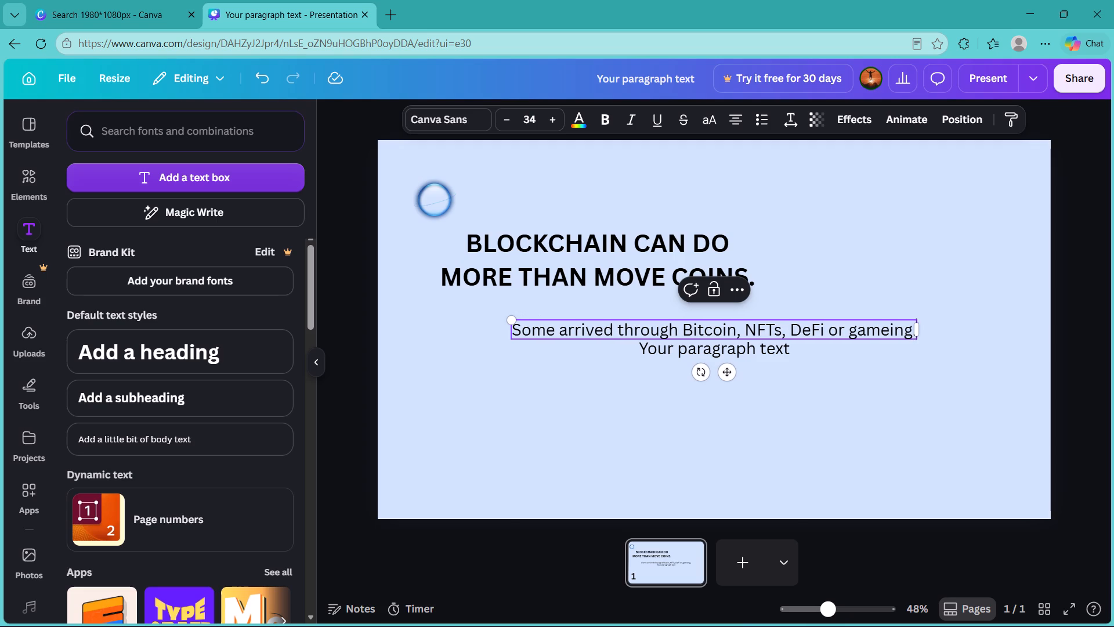
Begin a second body sentence directly after the period, reading "Now blockchain is connecting with real-w", and leave text editing.
key("n")
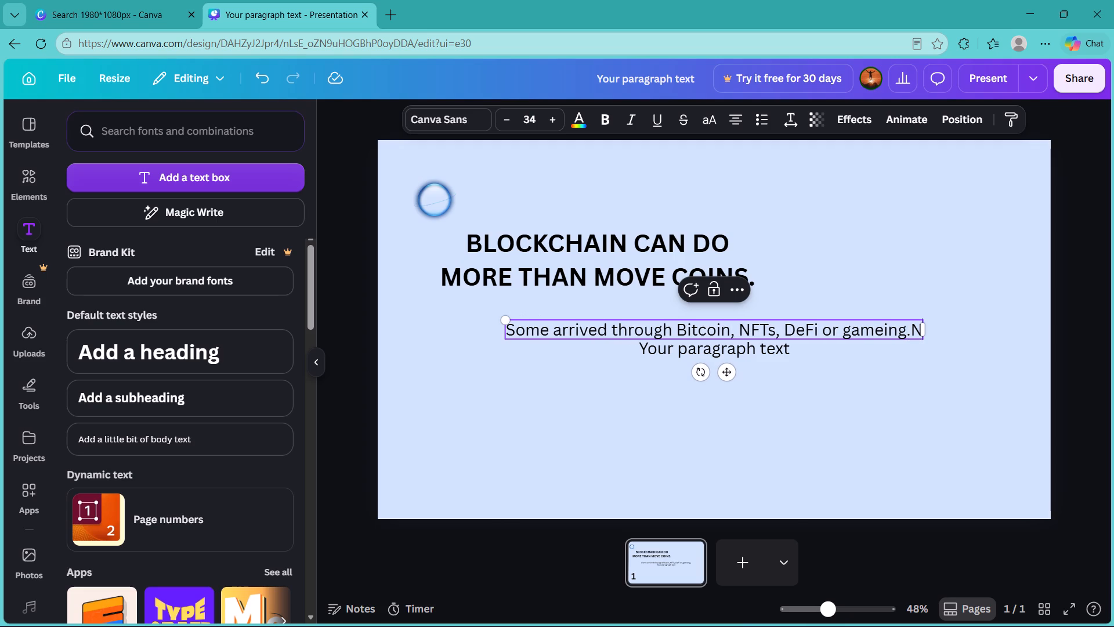
type("ow")
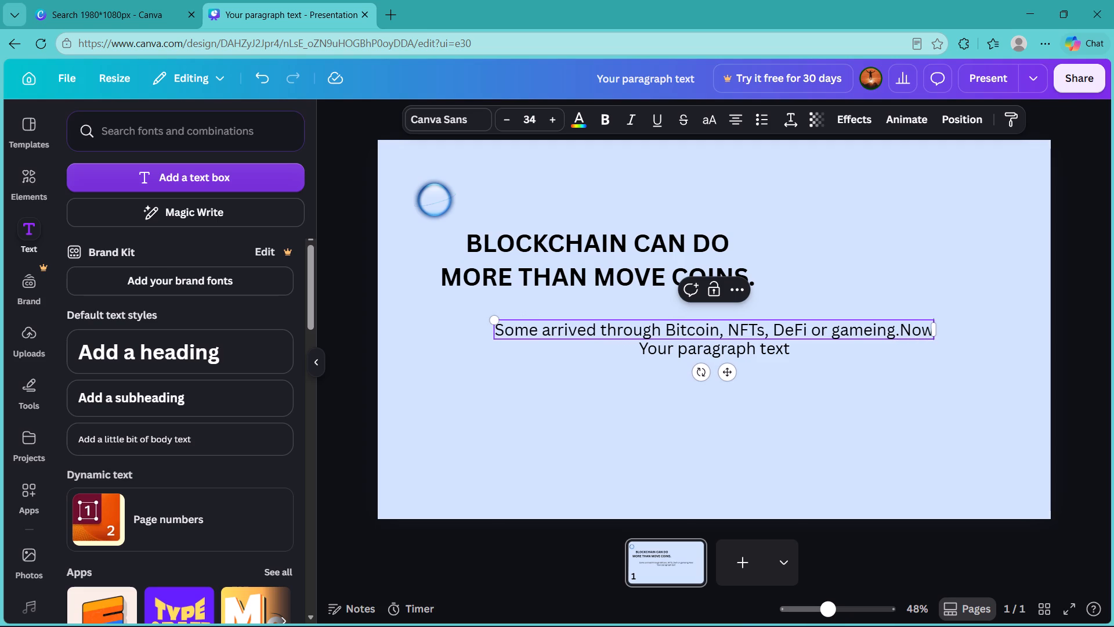
key("space")
type("blockchai")
key("n")
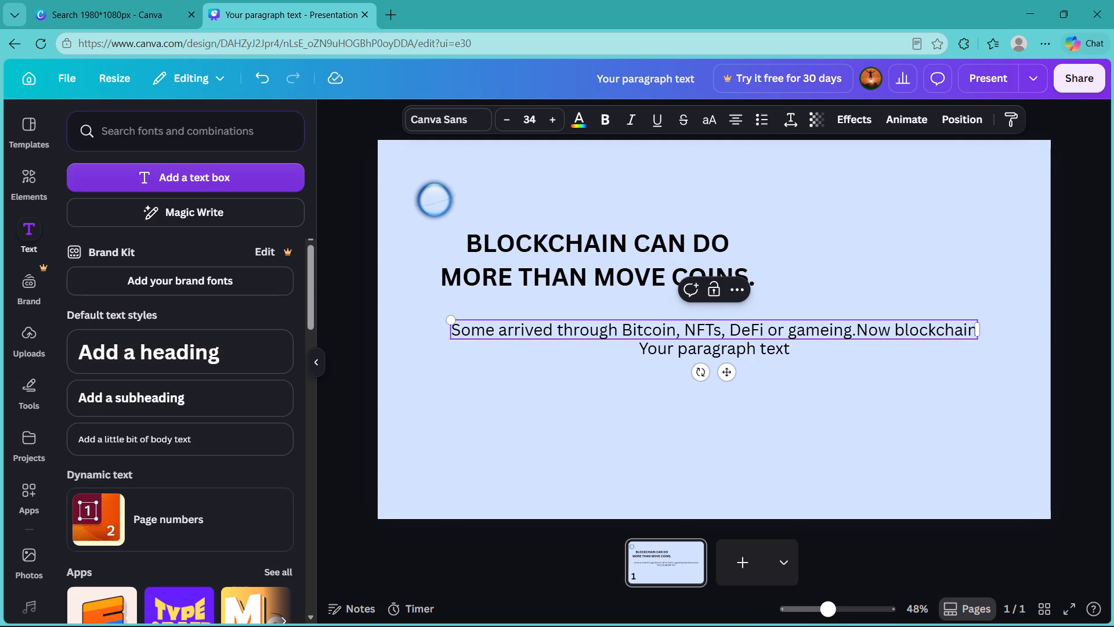
key("space")
type("is")
key("space")
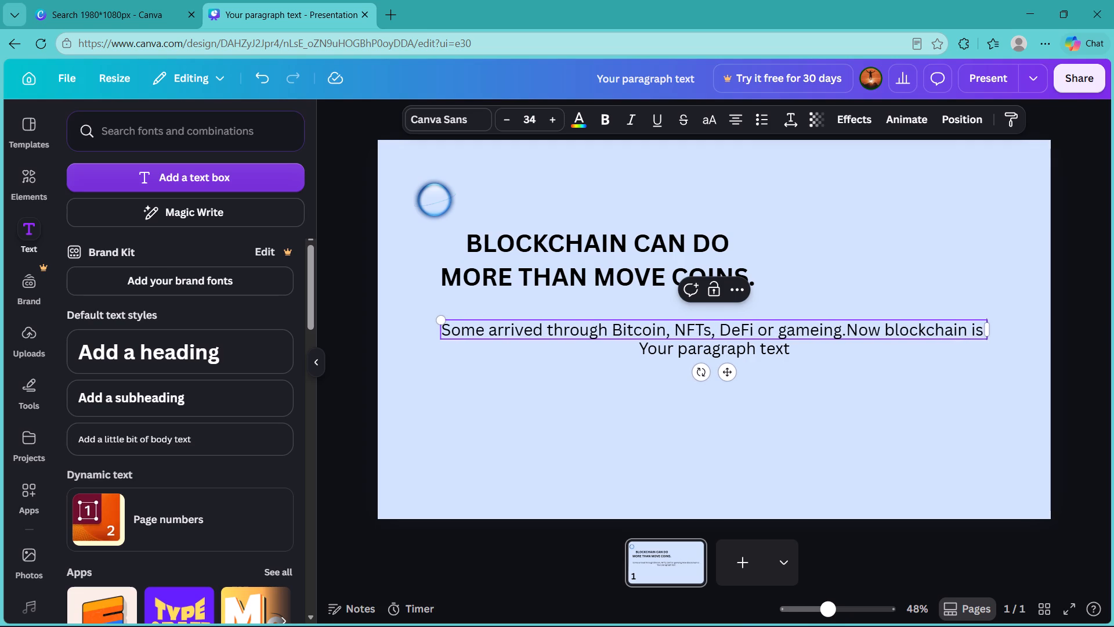
type("ci")
key("BackSpace")
type("onnecting")
key("space")
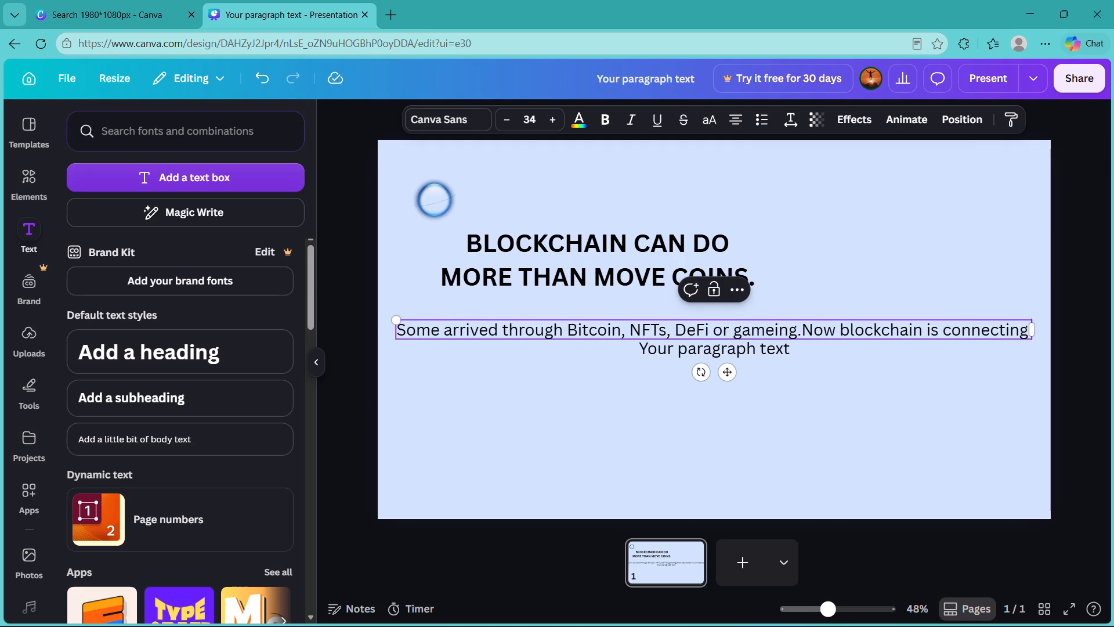
type("with")
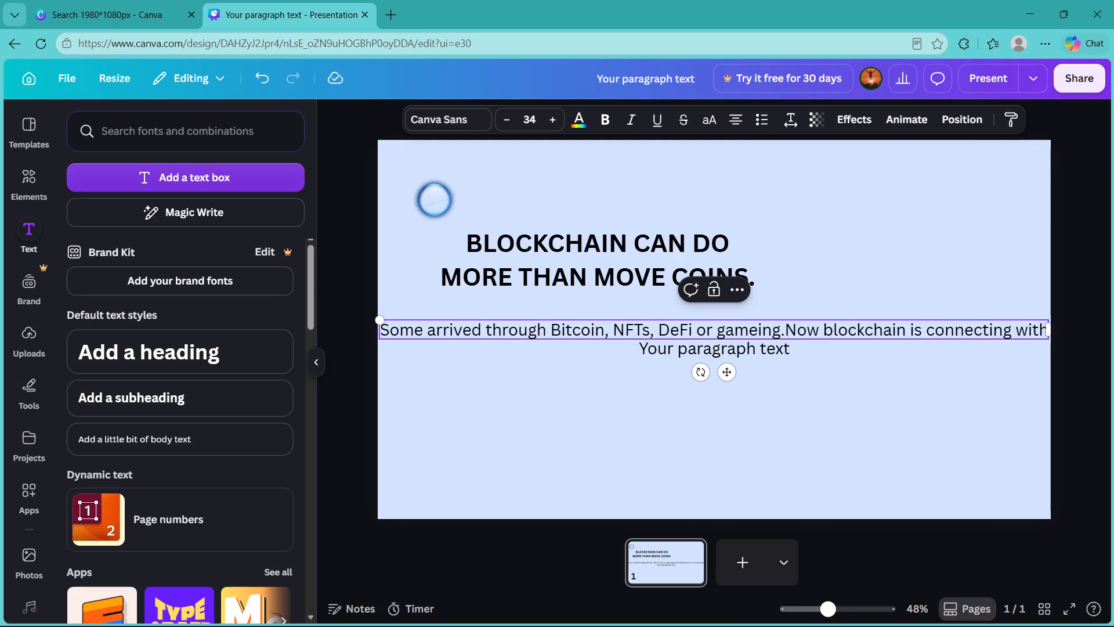
key("space")
type("real-w")
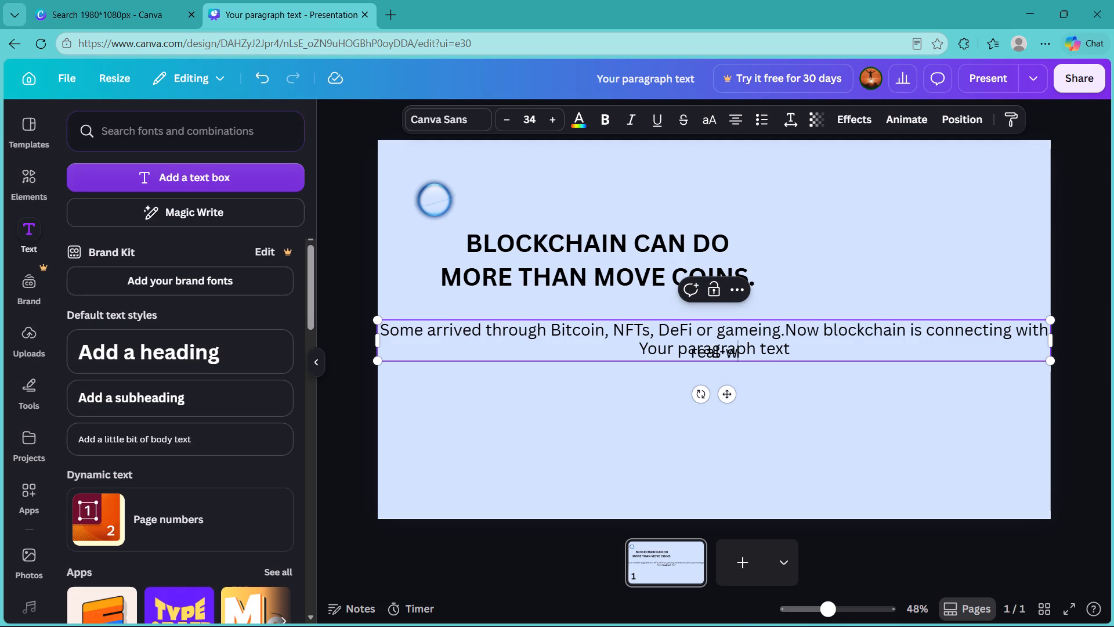
left_click(780, 392)
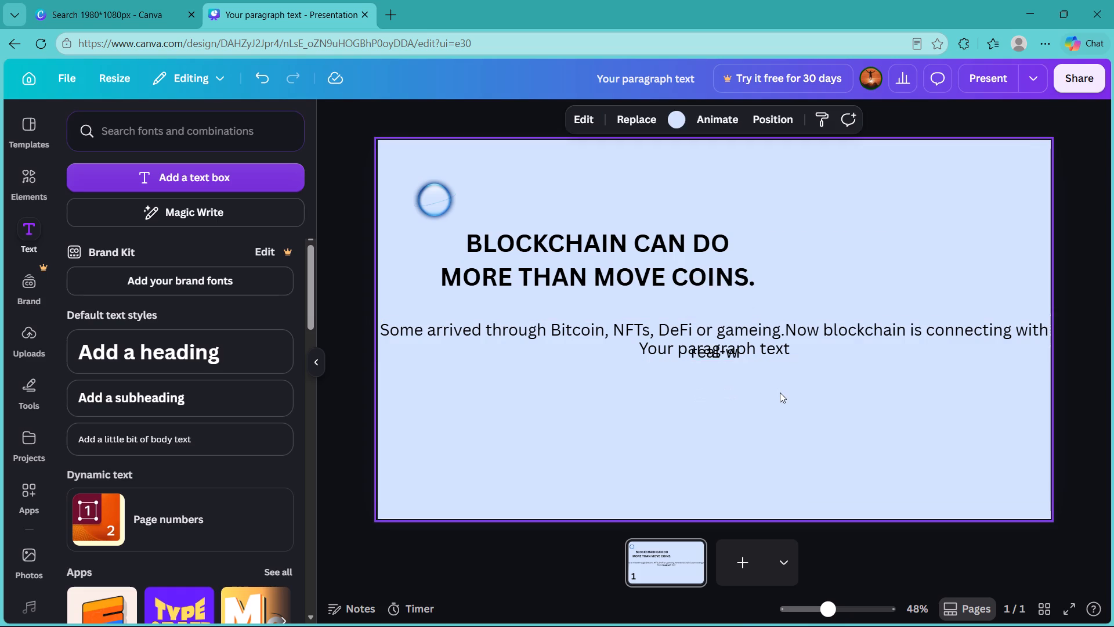
Delete the leftover "Your paragraph text" box that overlaps the body text.
left_click(783, 355)
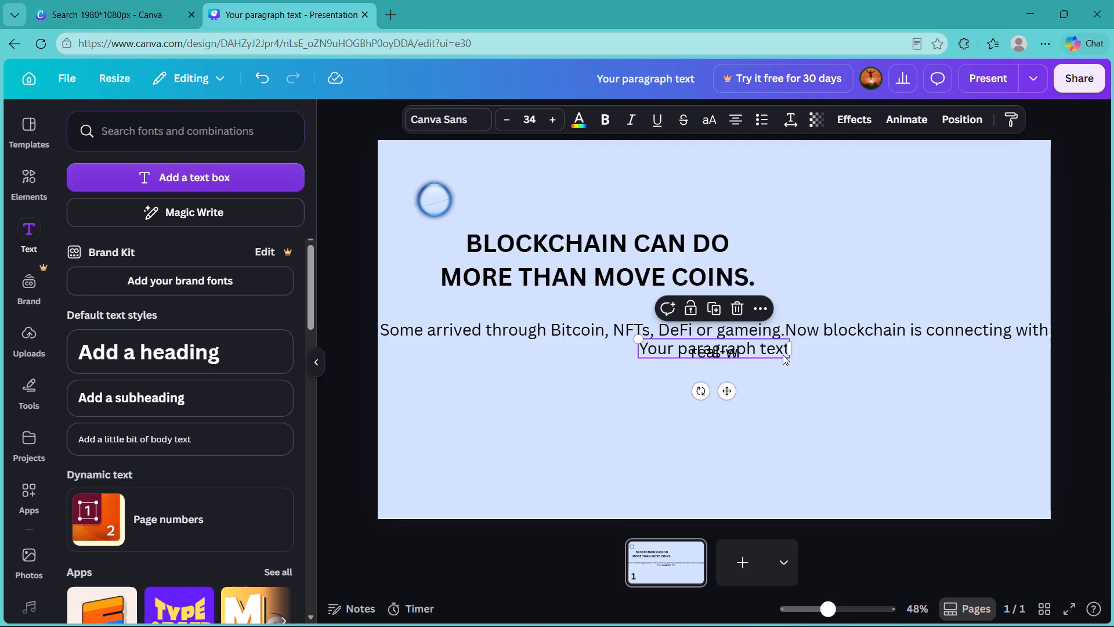
left_click(736, 309)
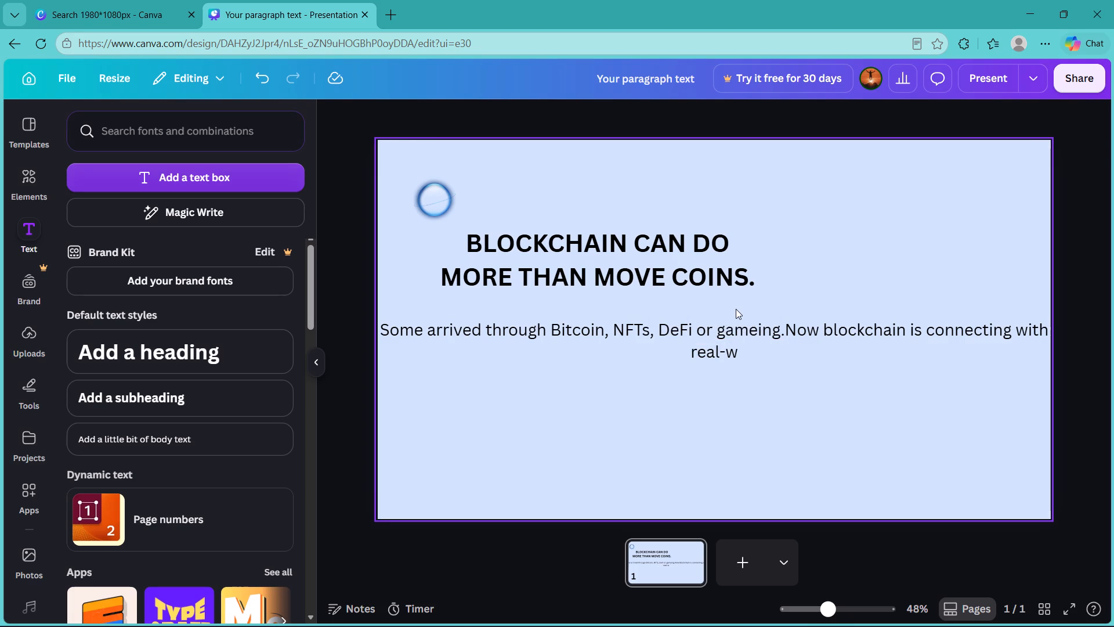
Resume editing the body text and complete its second line as "real-world economic activity".
double_click(736, 350)
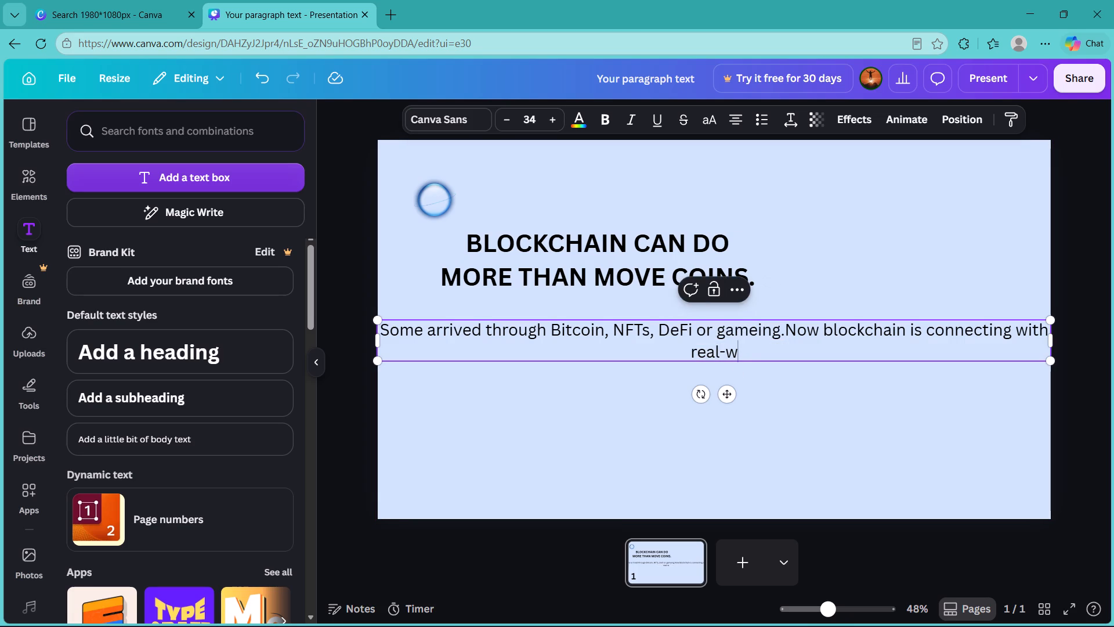
type("orld")
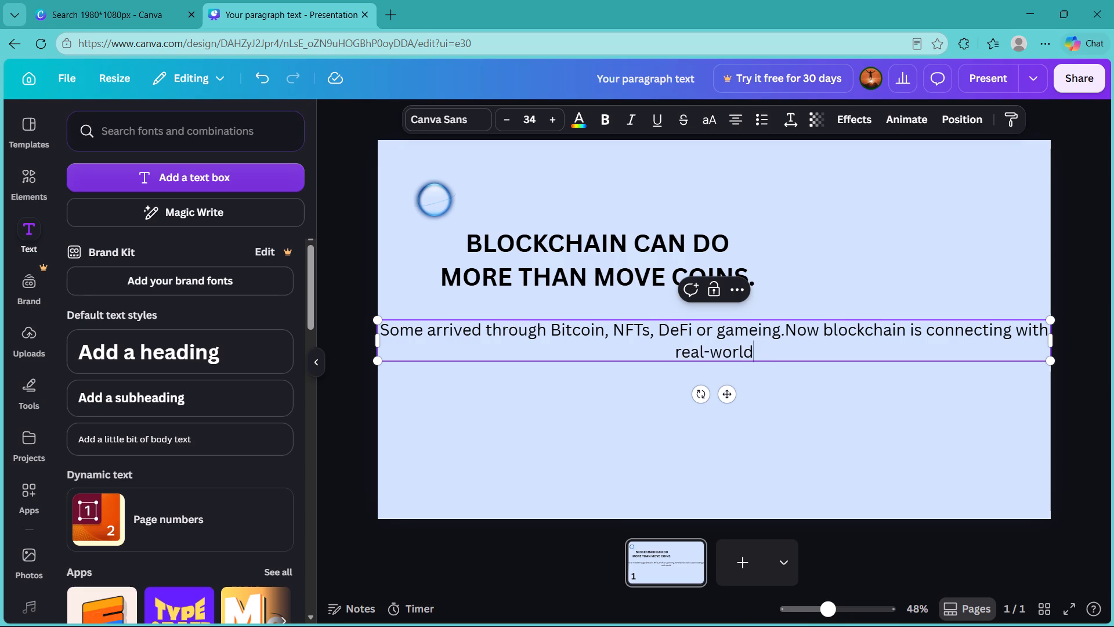
key("space")
type("econo")
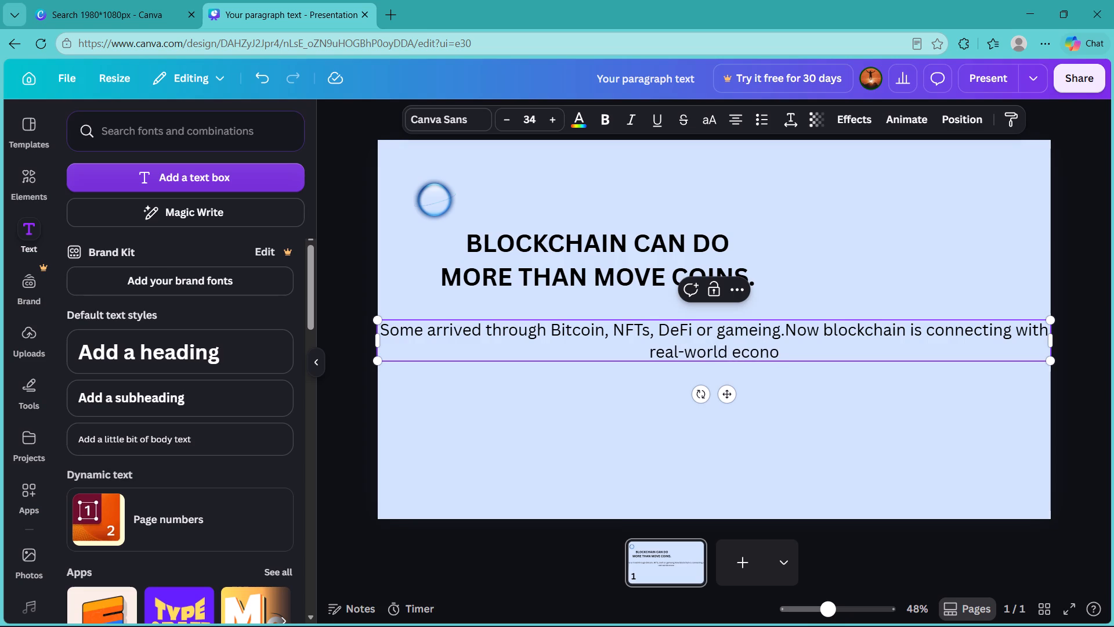
type("mic")
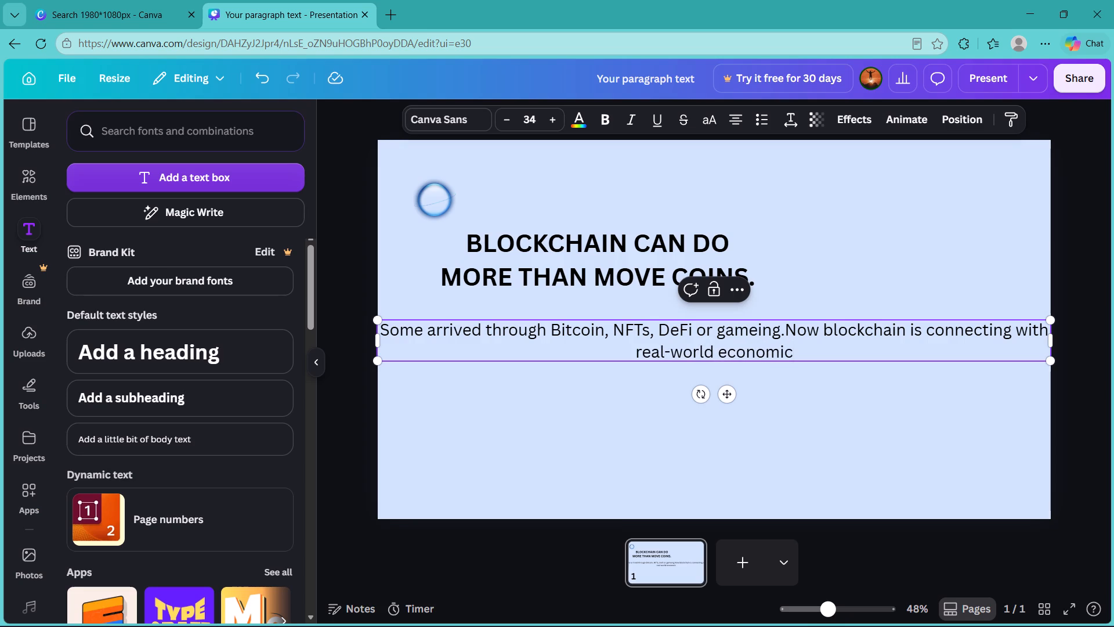
key("space")
type("activit")
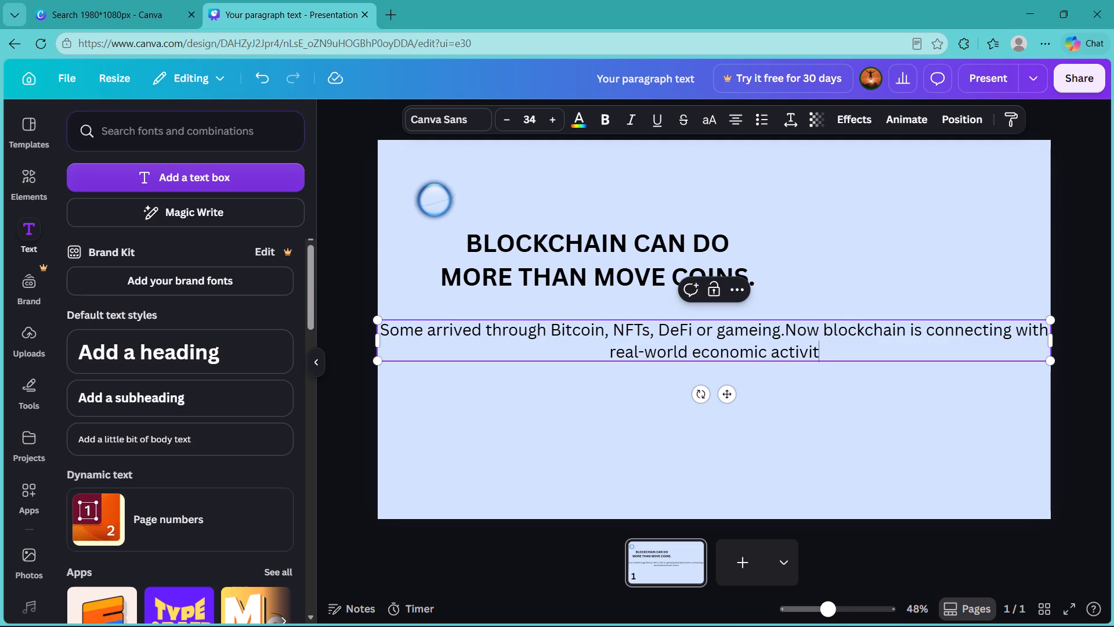
key("y")
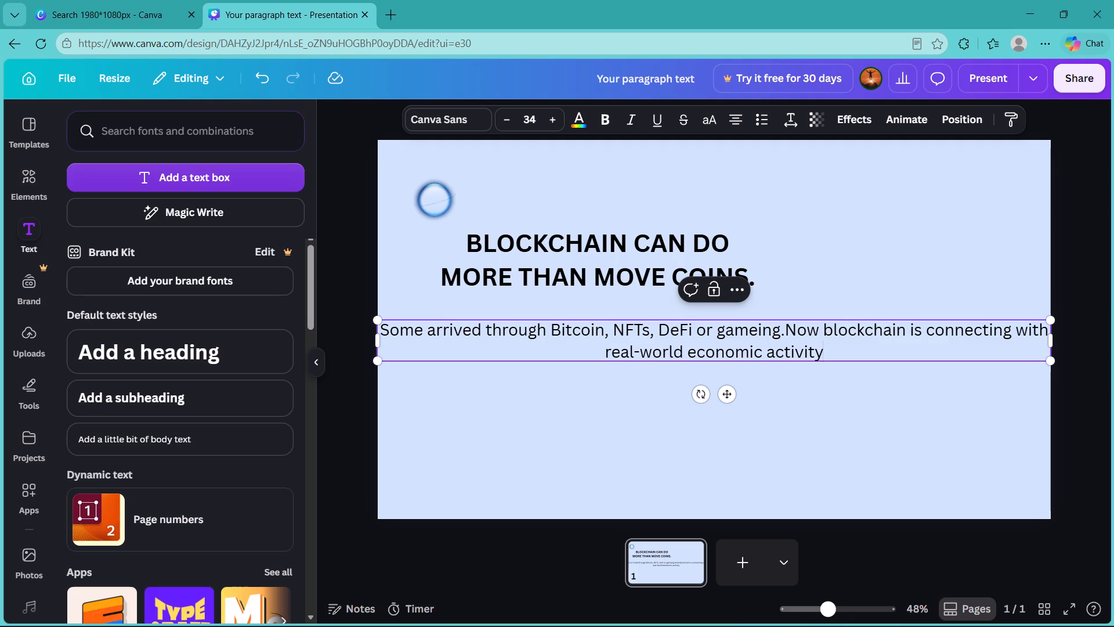
End the body sentence with a period and add the question "What was your moment?" directly after it.
key("period")
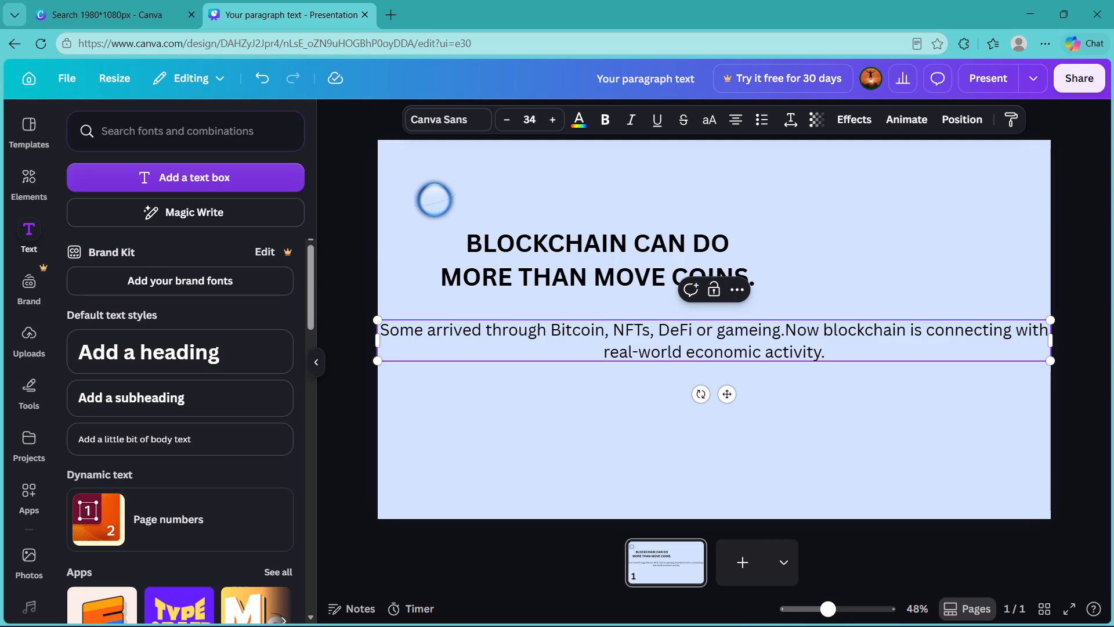
key("w")
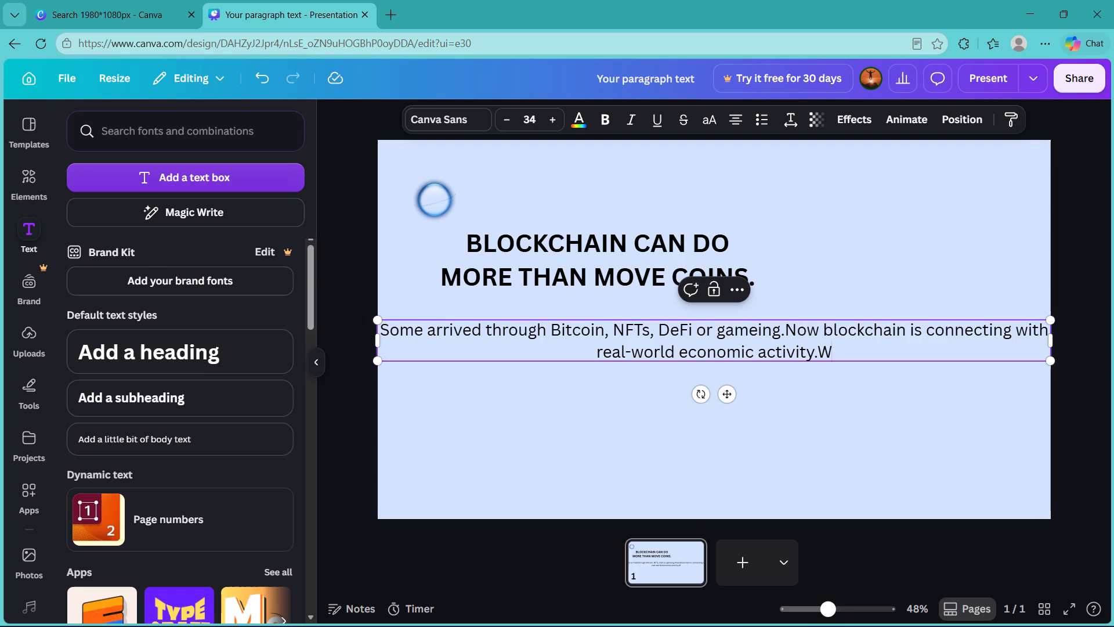
type("hat")
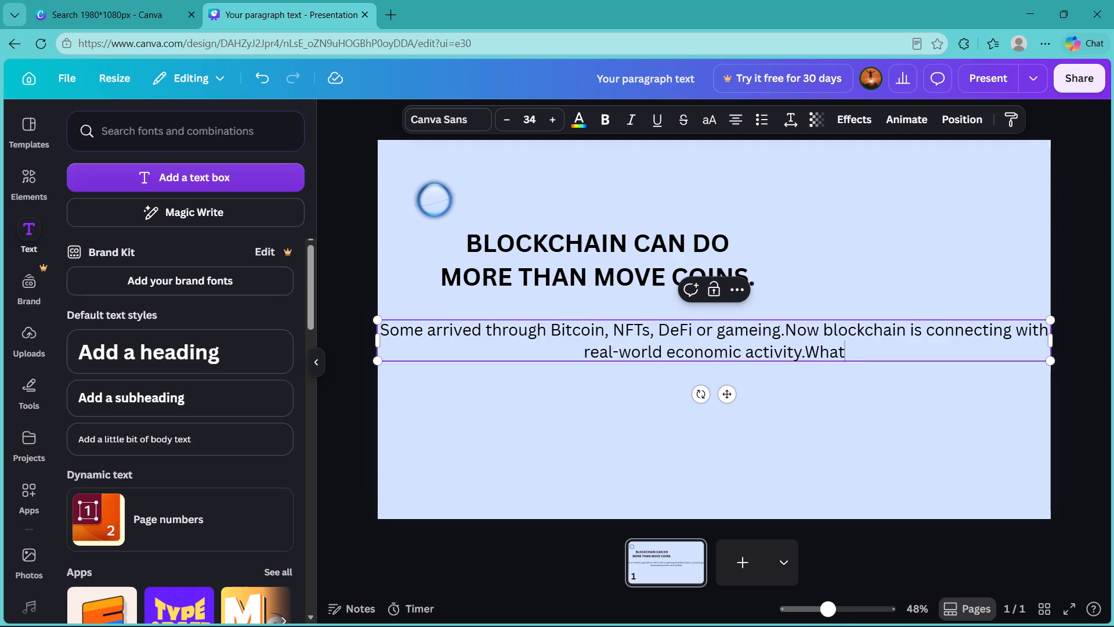
key("space")
type("was")
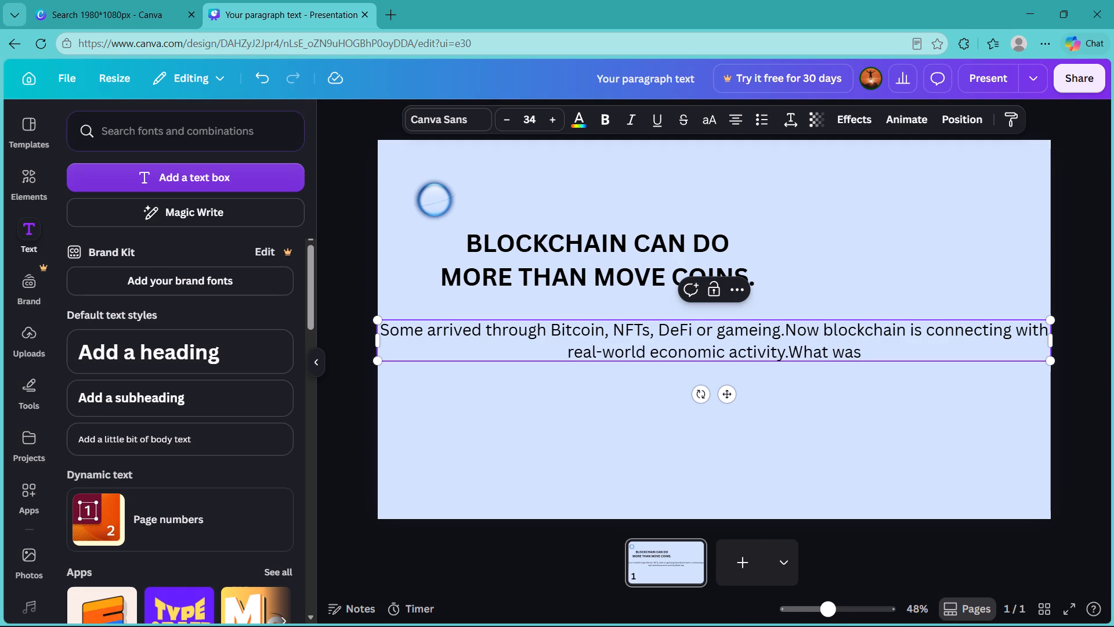
key("space")
type("your")
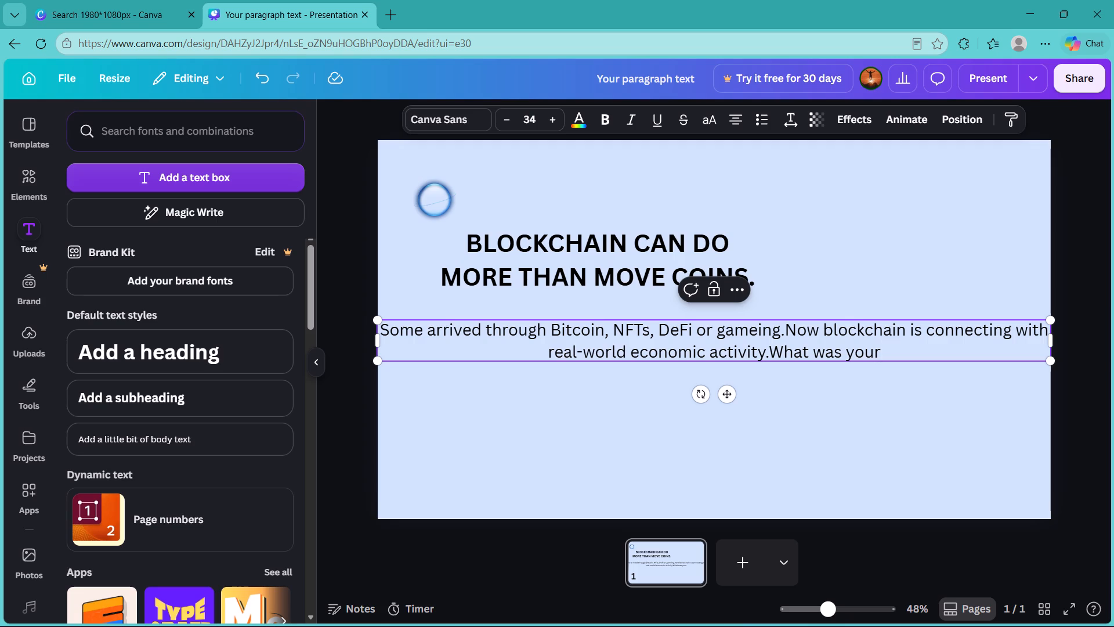
key("space")
type("moment")
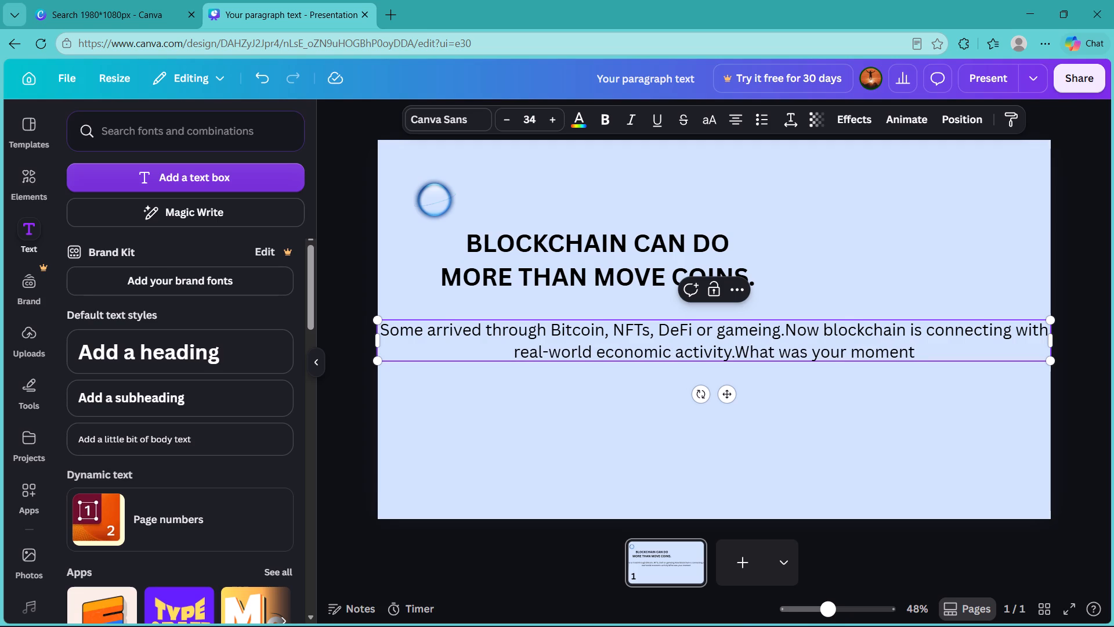
key("shift+question")
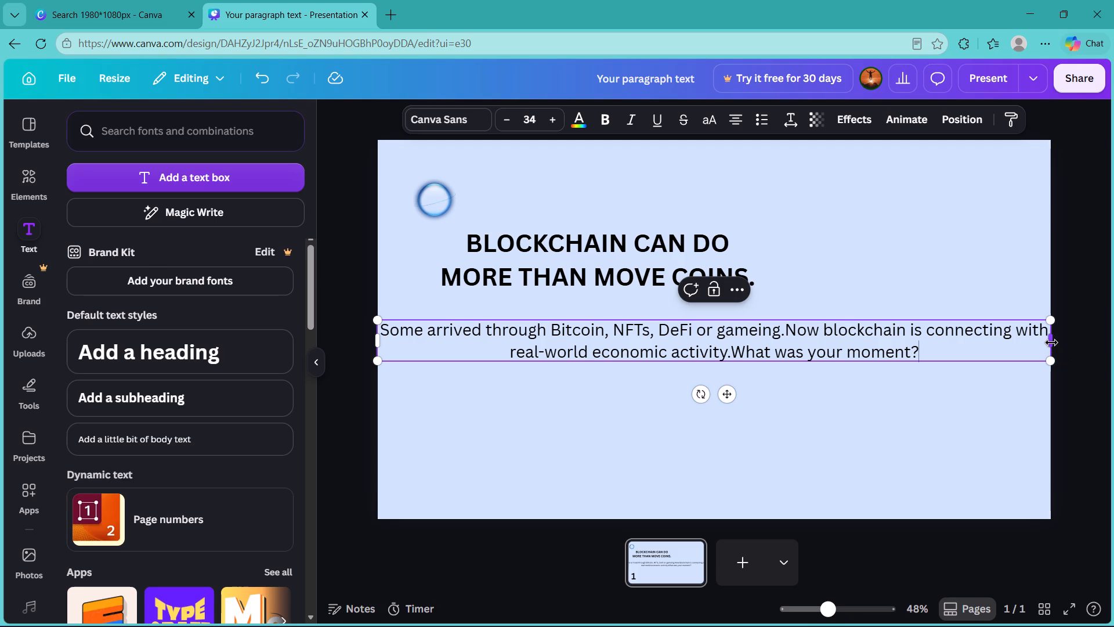
Narrow the body text box from its right side to just past the heading's end, wrapping the text onto three lines.
left_click_drag(1051, 343, 932, 334)
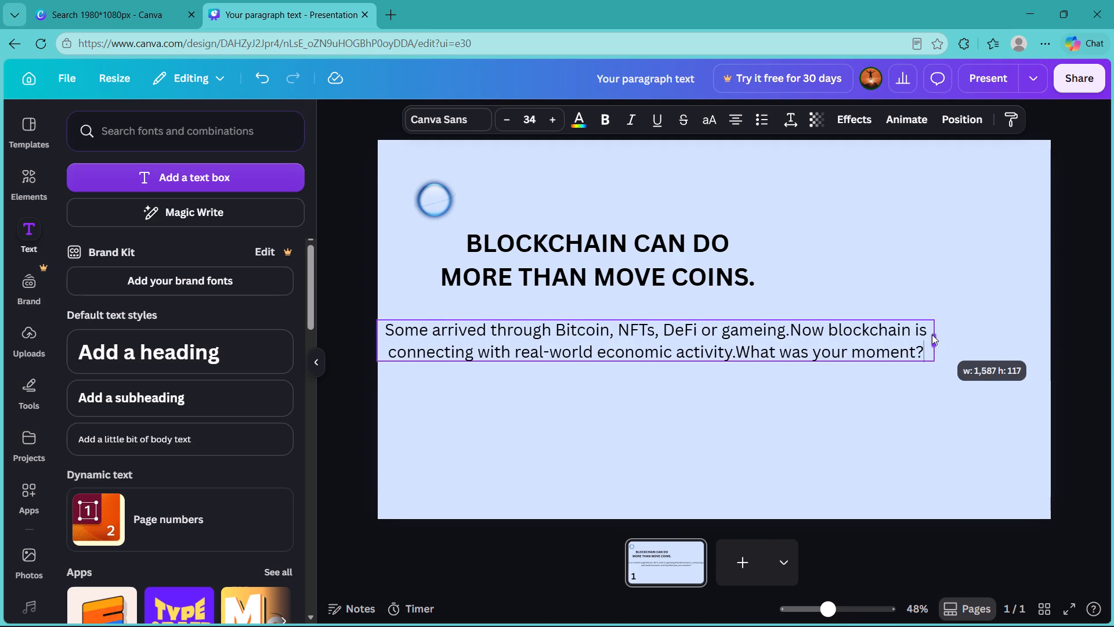
left_click_drag(932, 334, 800, 324)
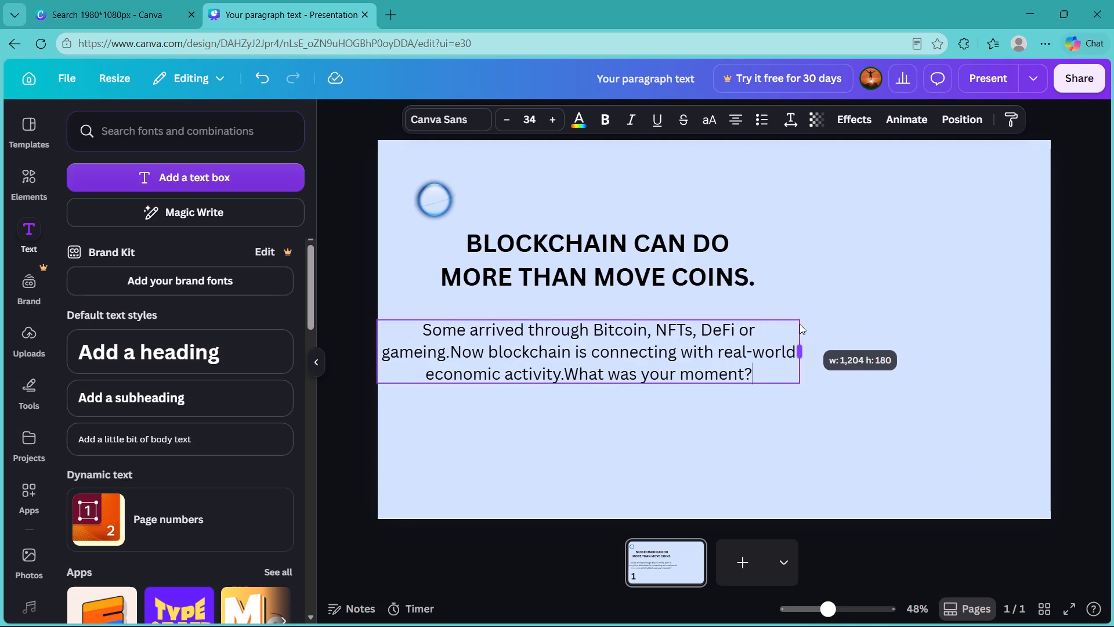
left_click_drag(800, 324, 777, 326)
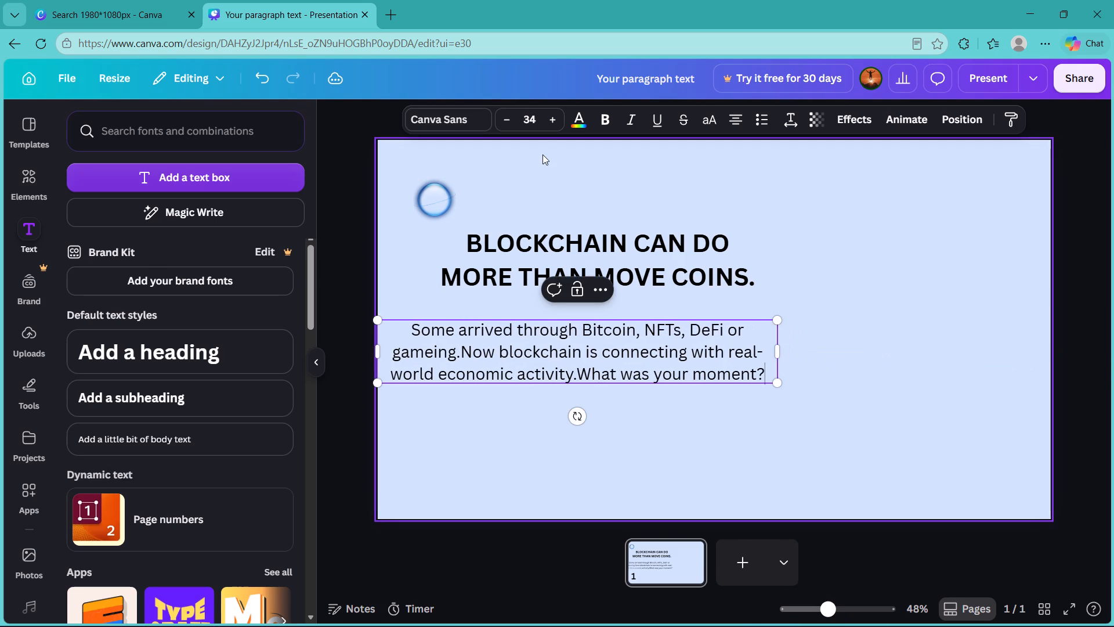
Reduce the body text's font size to 28.
left_click(507, 113)
left_click(507, 113)
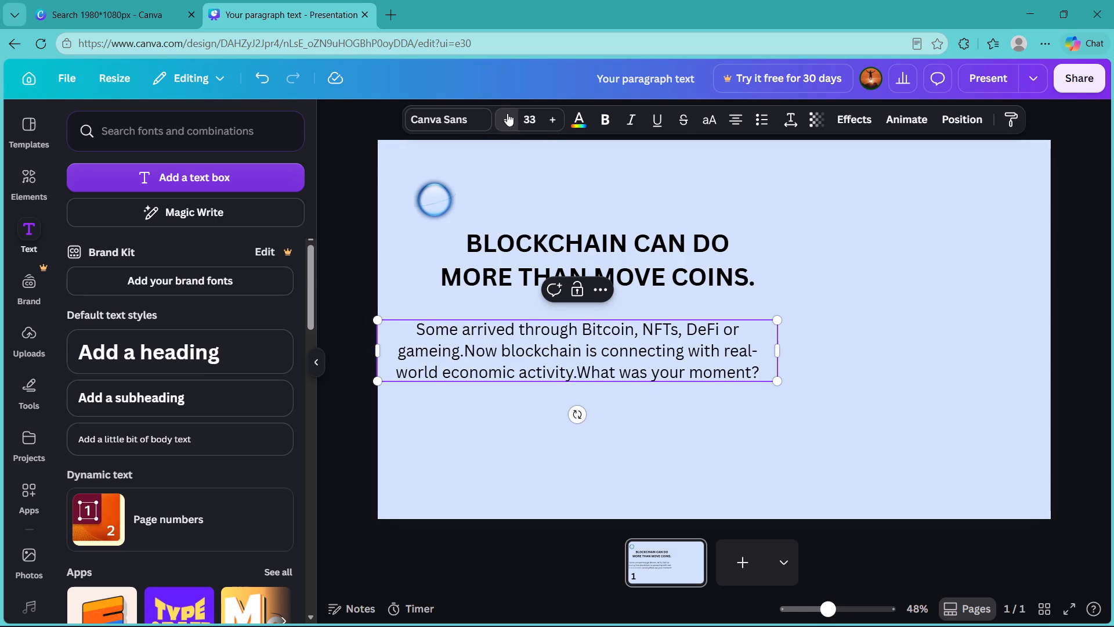
left_click(512, 114)
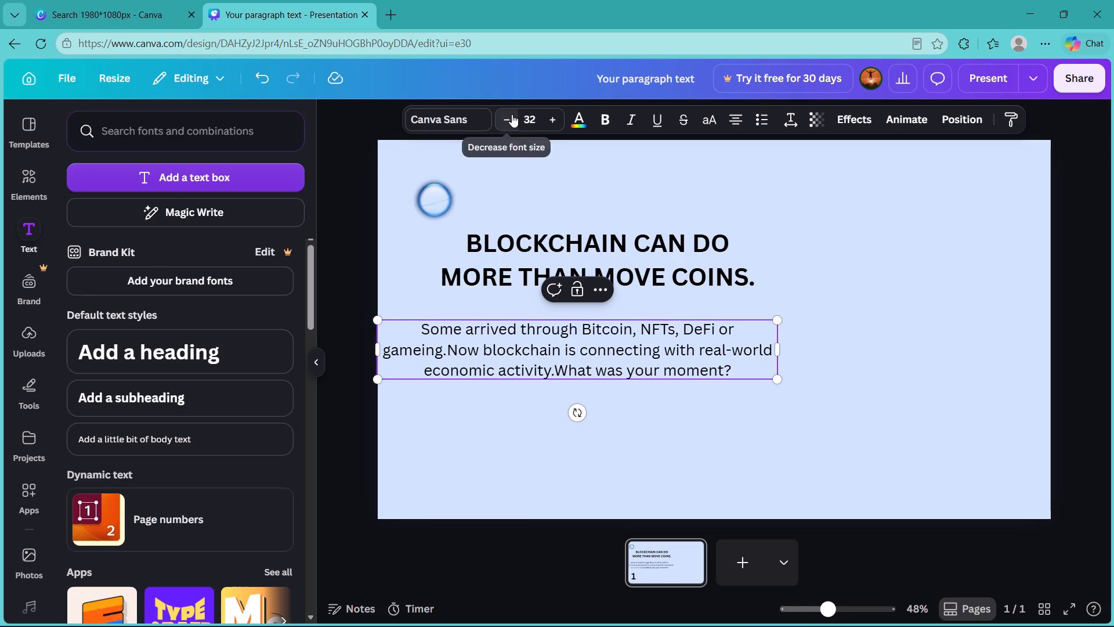
left_click(512, 114)
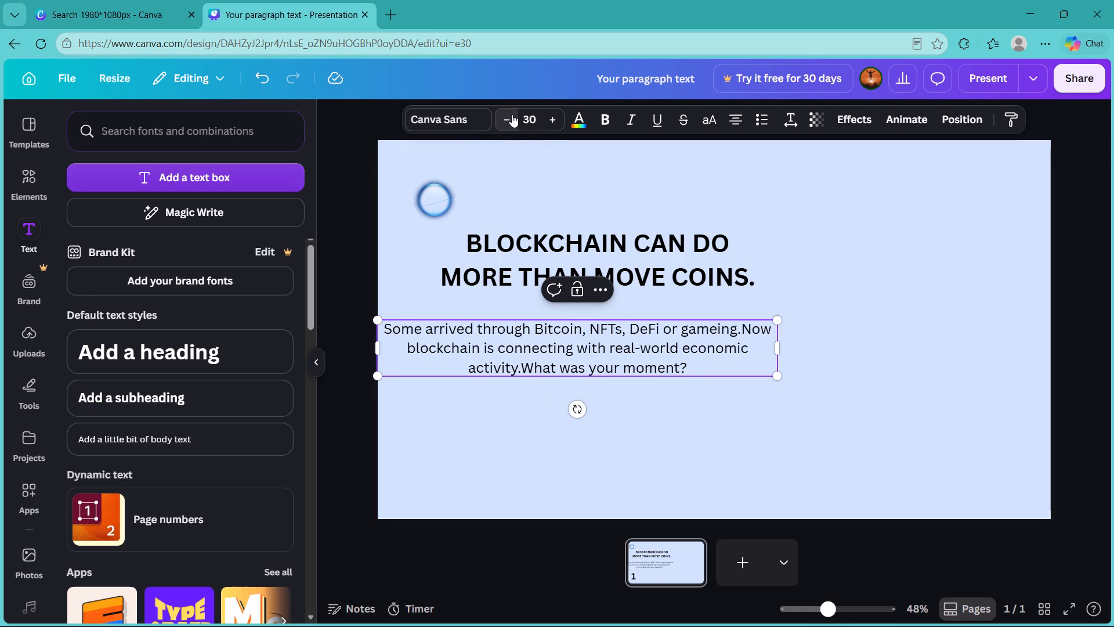
left_click(512, 114)
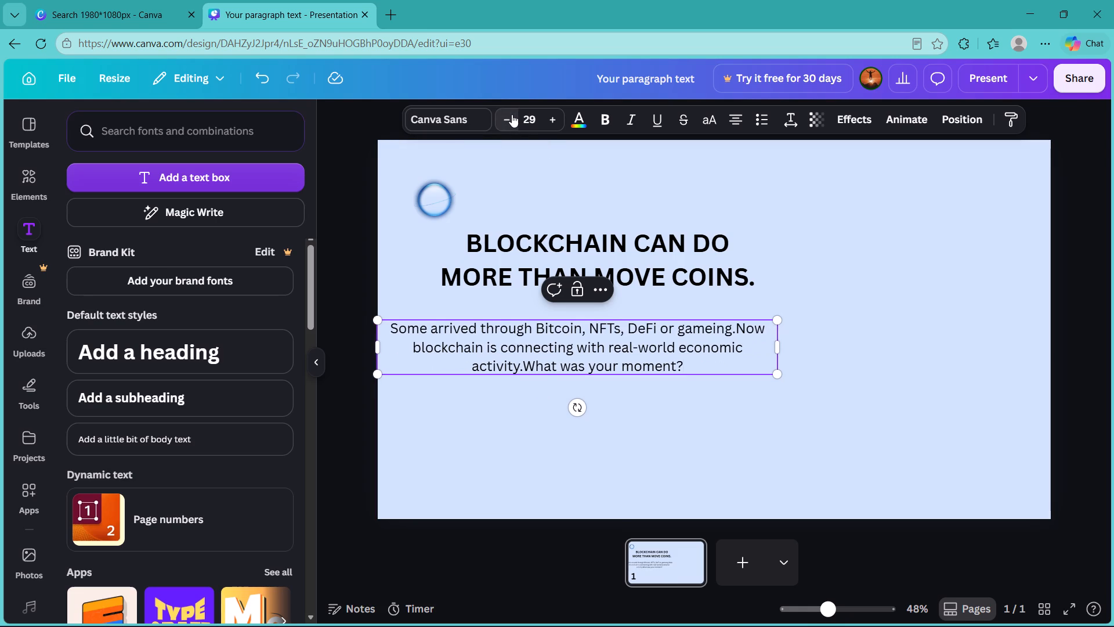
left_click(512, 114)
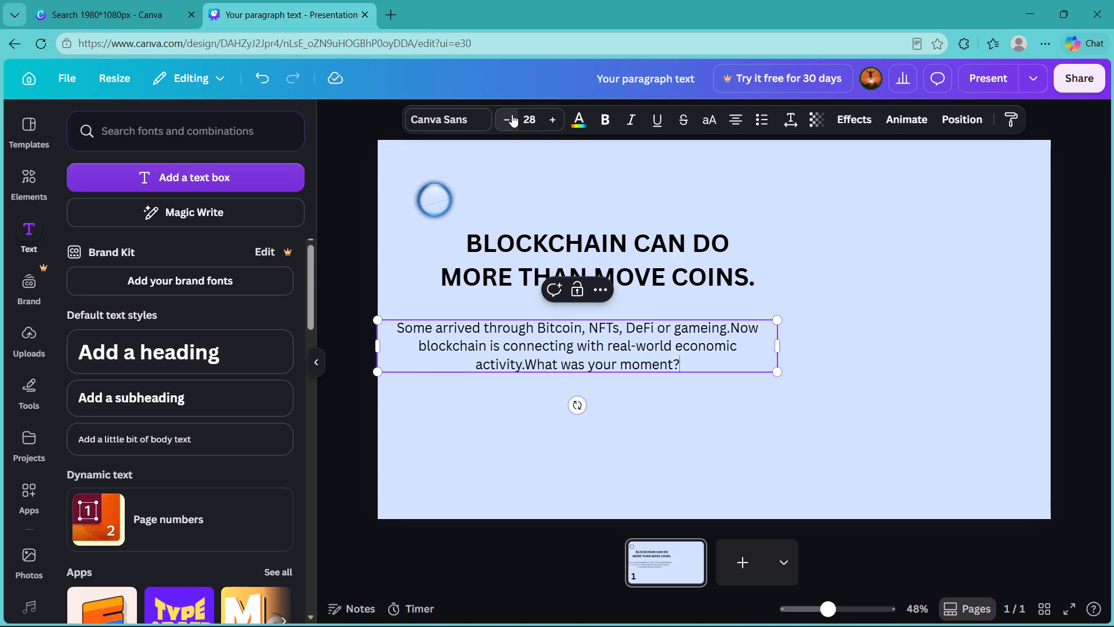
left_click(764, 448)
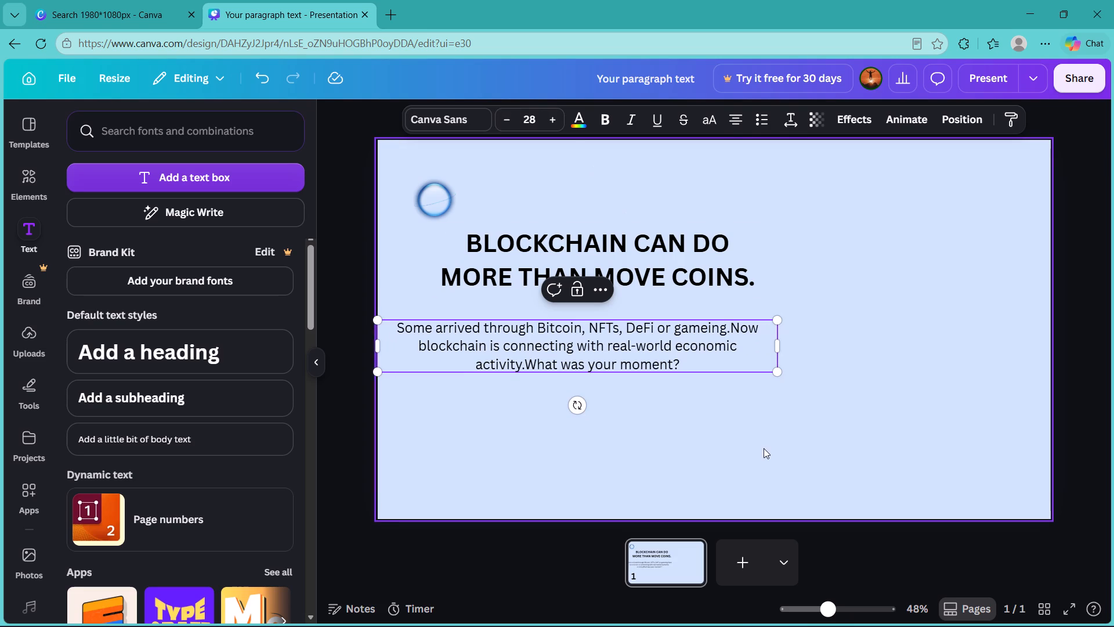
Move the body text box so it is centred beneath the heading, with a small gap between them.
left_click(682, 343)
left_click_drag(682, 343, 701, 333)
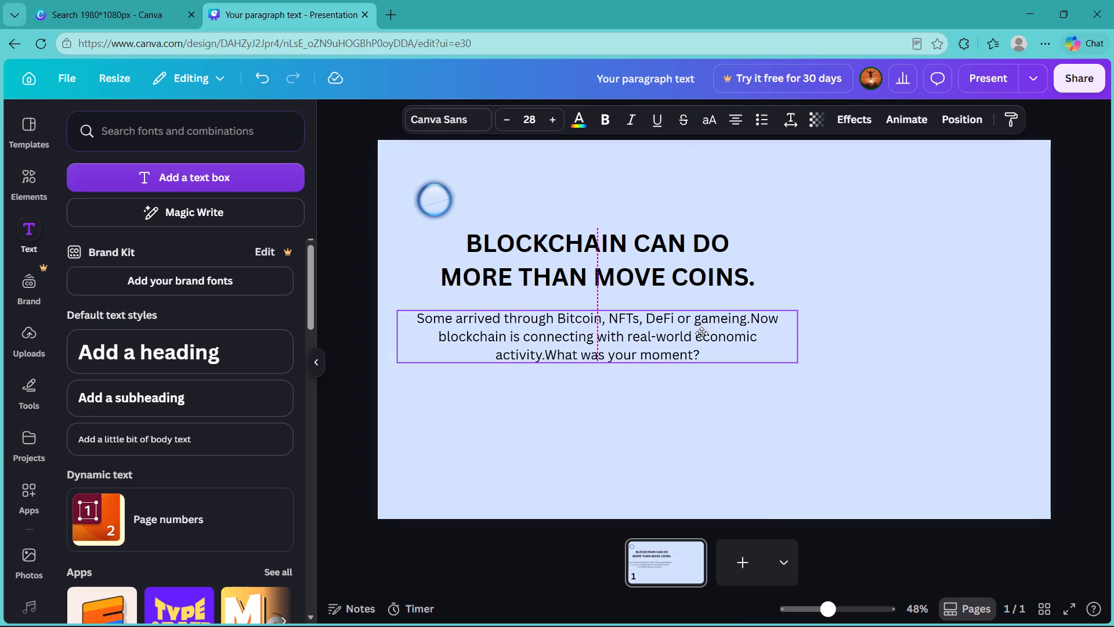
left_click_drag(701, 333, 703, 338)
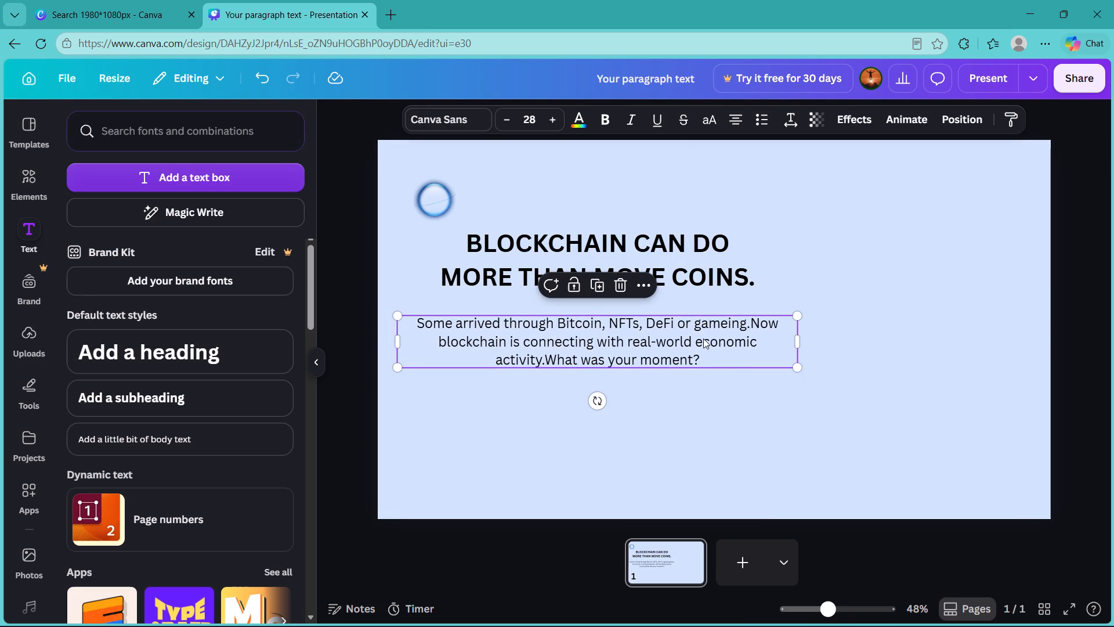
Recolour the body text to the custom dark blue #073383 and deselect the text box.
left_click(581, 114)
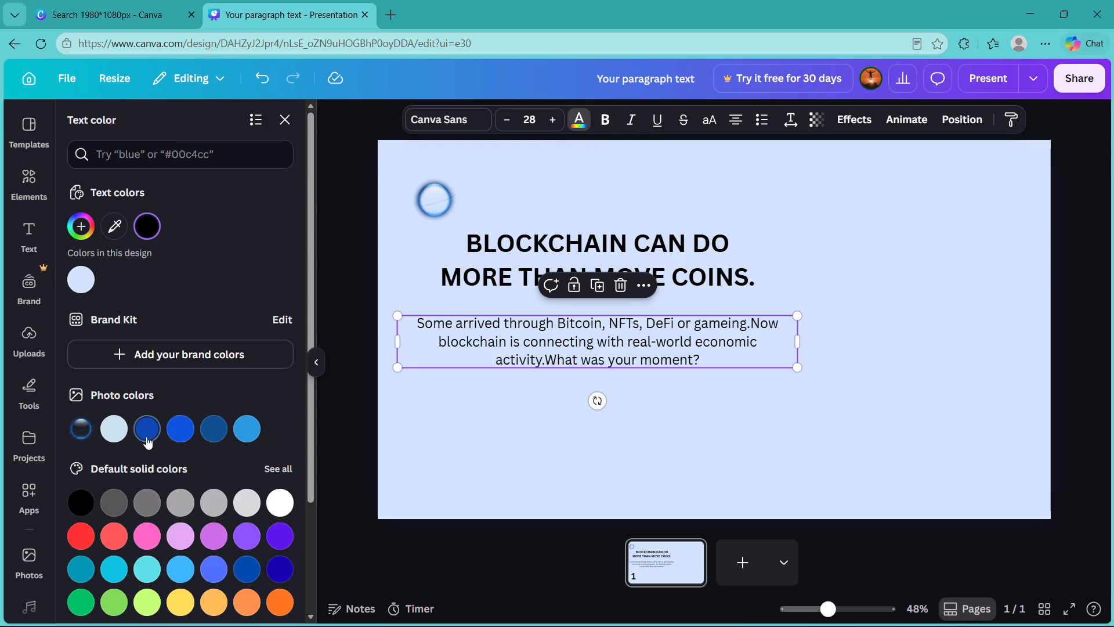
left_click(144, 431)
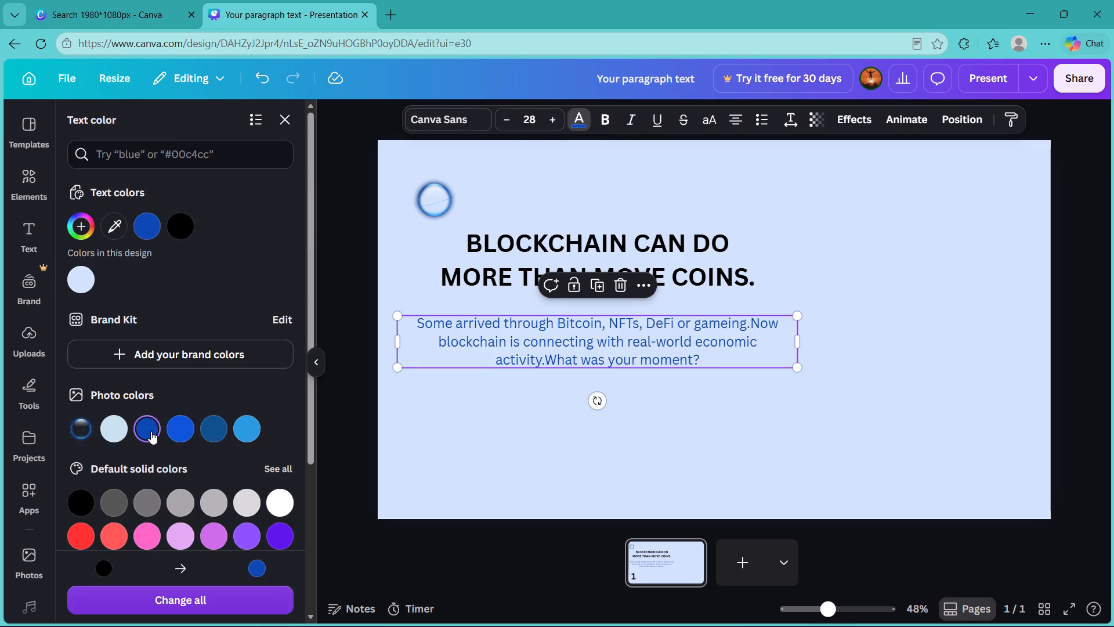
left_click(182, 430)
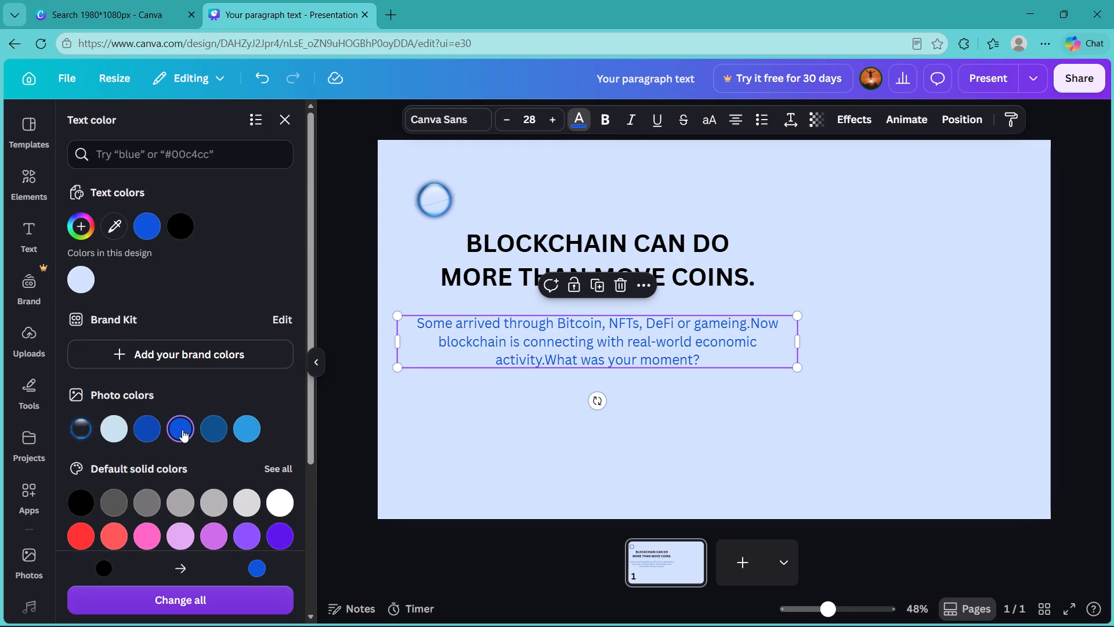
double_click(143, 428)
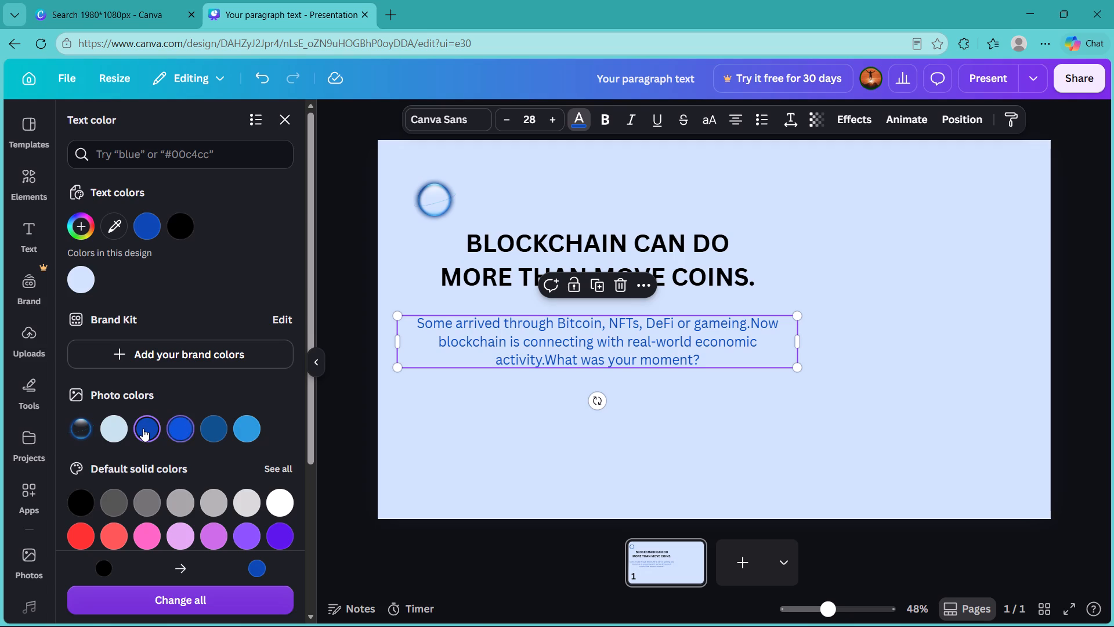
left_click(149, 225)
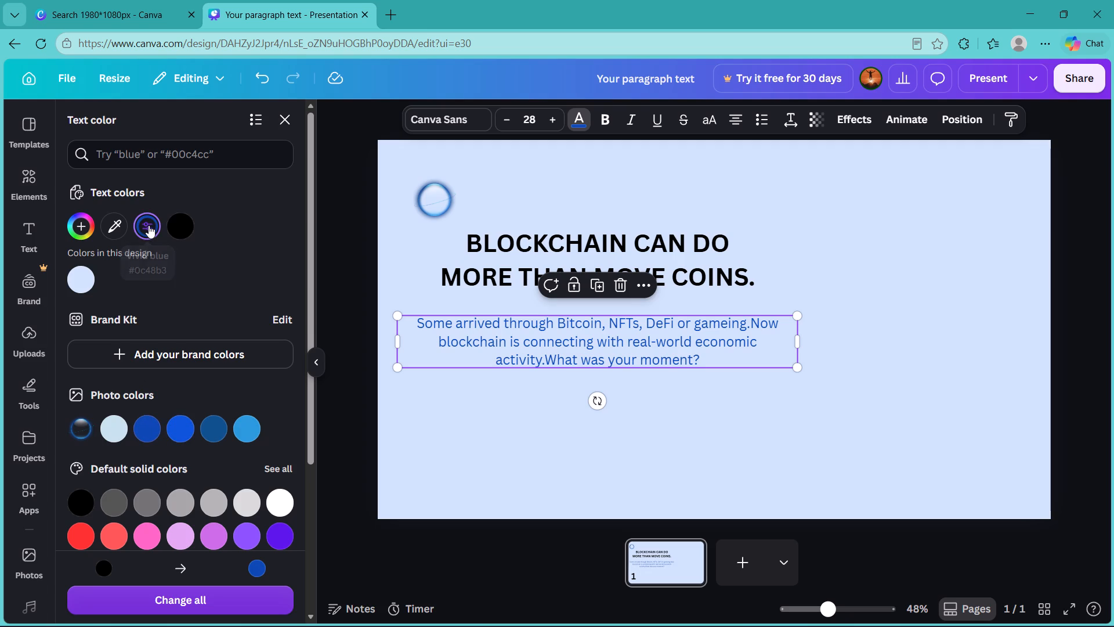
left_click(149, 225)
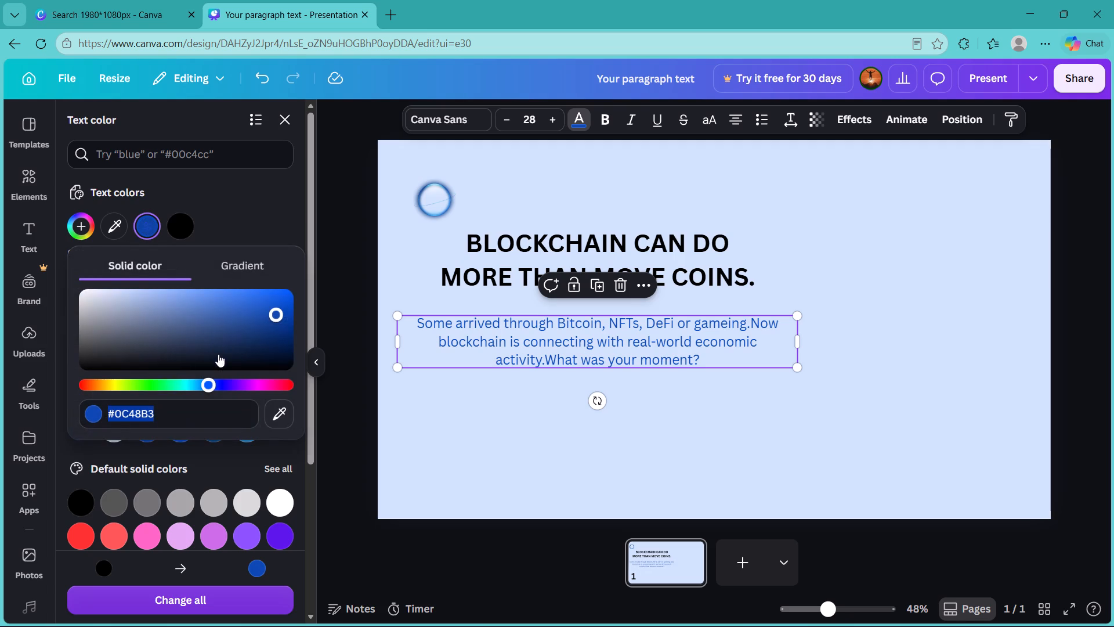
left_click_drag(278, 309, 283, 330)
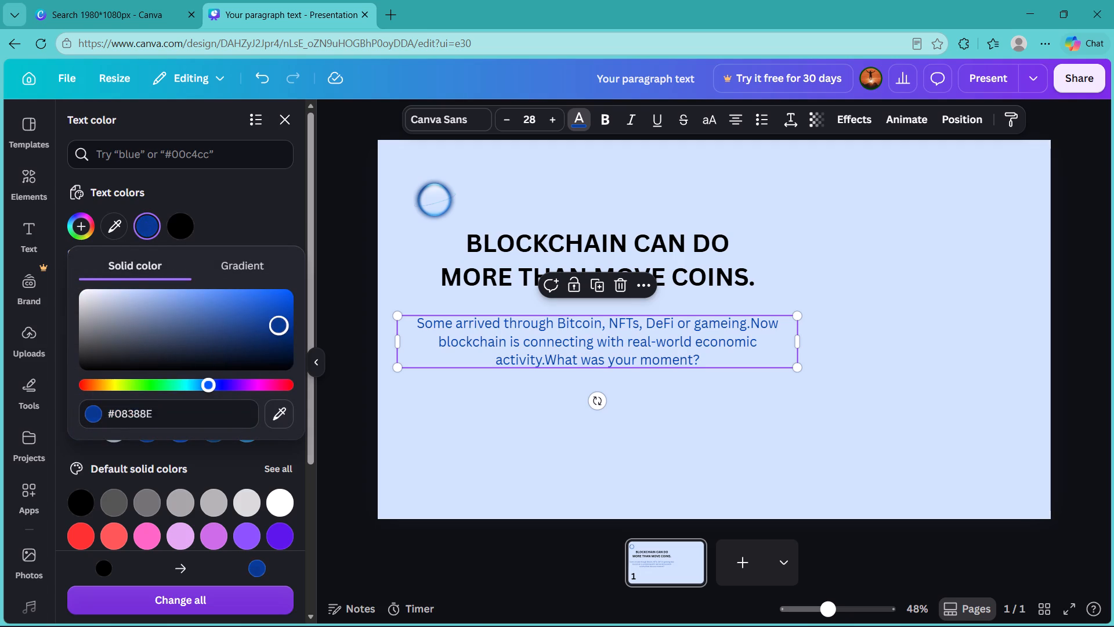
left_click_drag(283, 330, 283, 336)
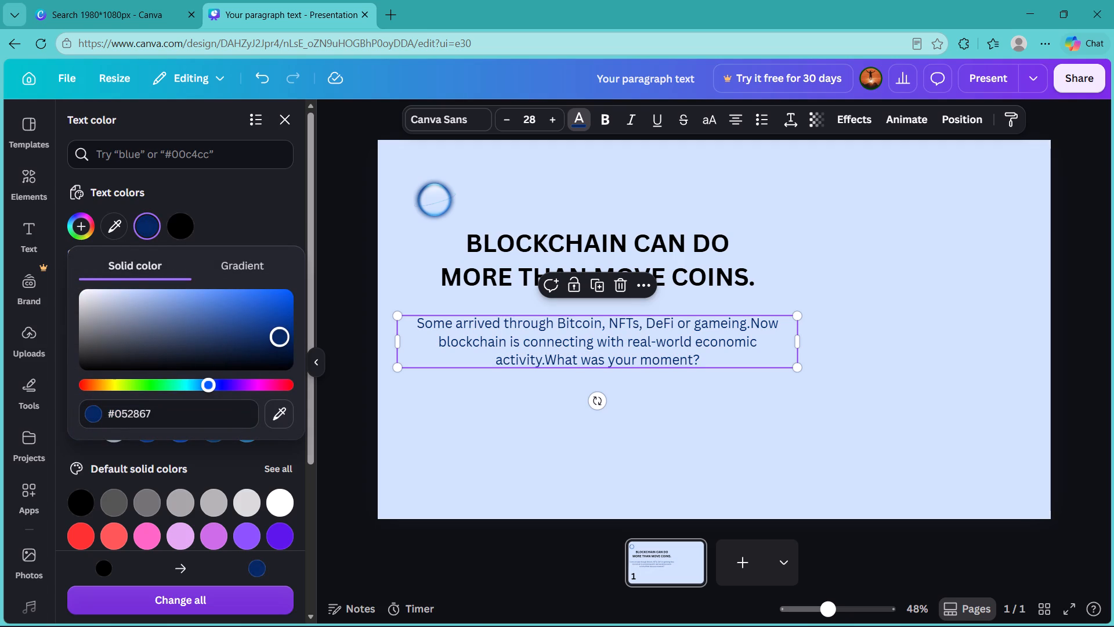
left_click_drag(283, 336, 283, 329)
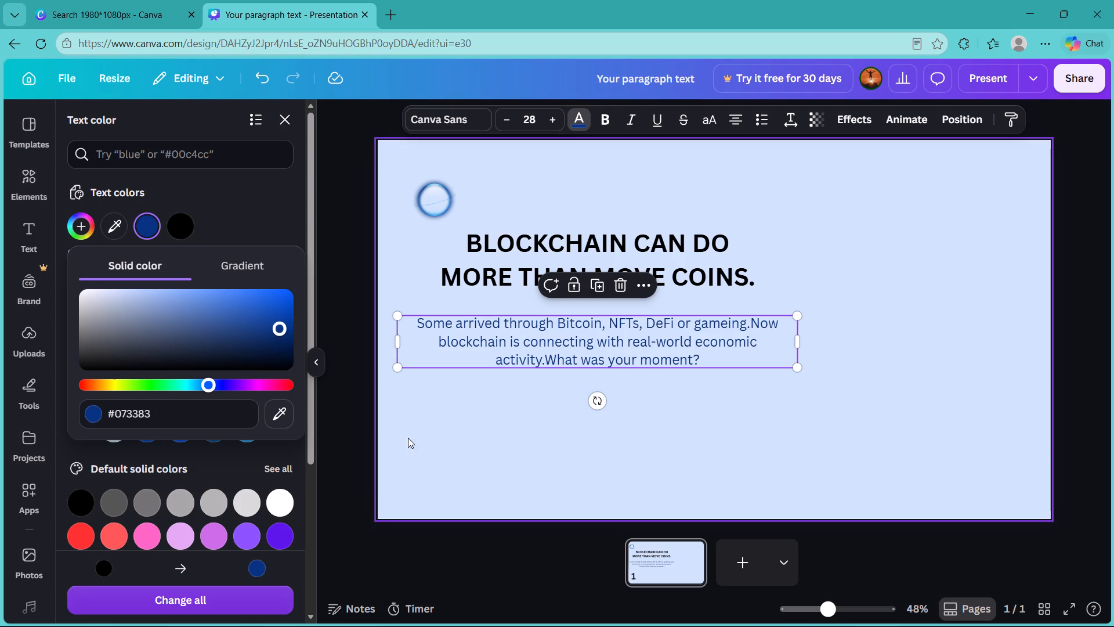
left_click(415, 435)
left_click(415, 435)
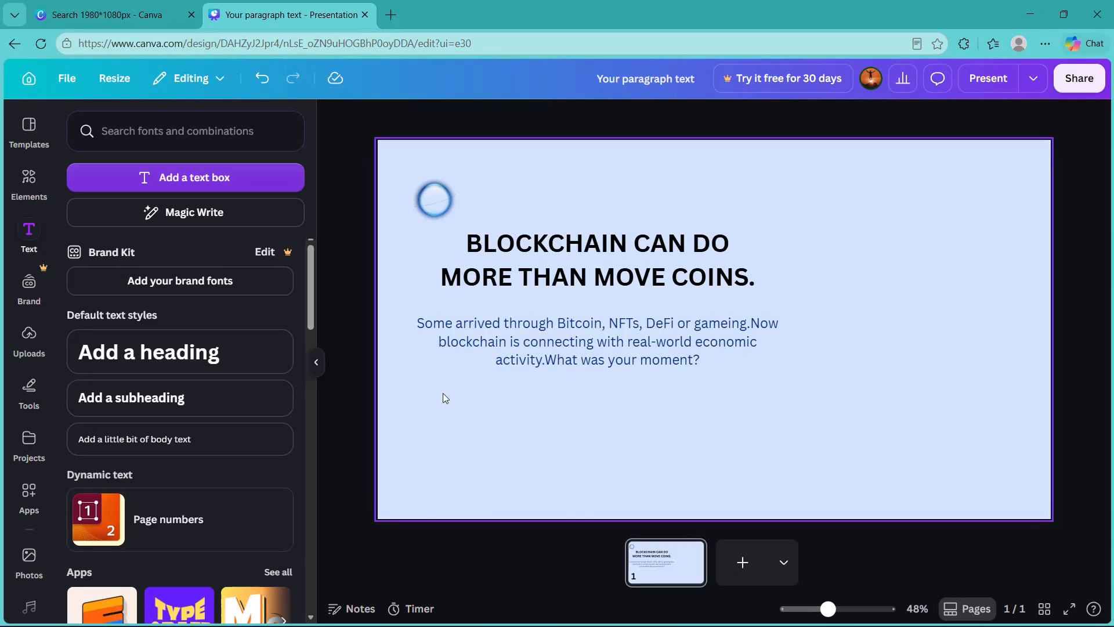
Search the elements library for "3D ISOMETRIC smart city".
left_click(28, 175)
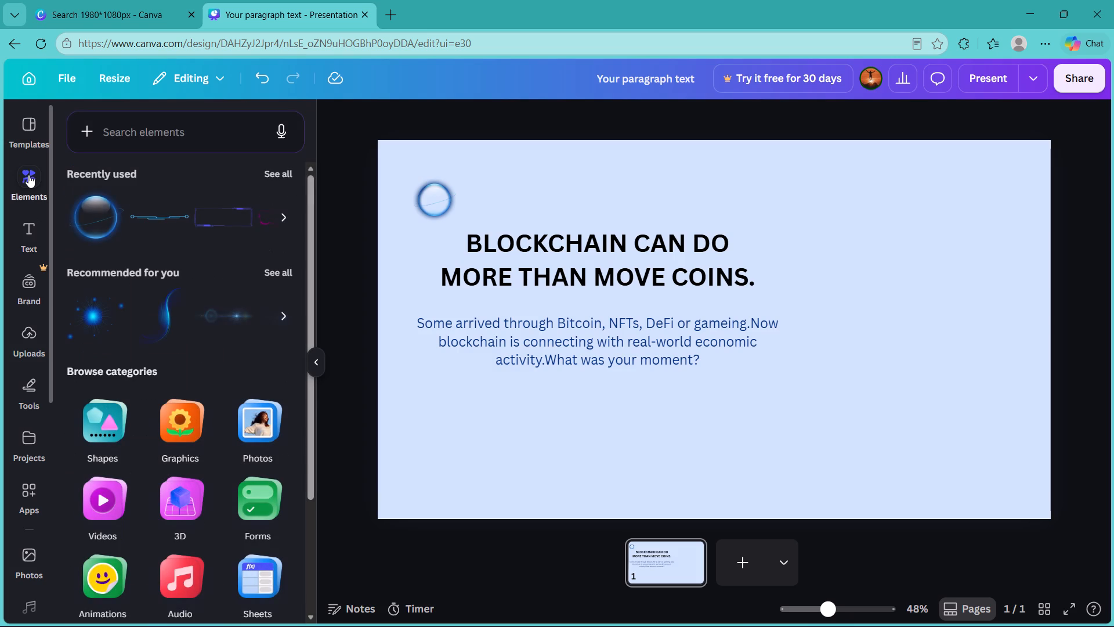
left_click(127, 135)
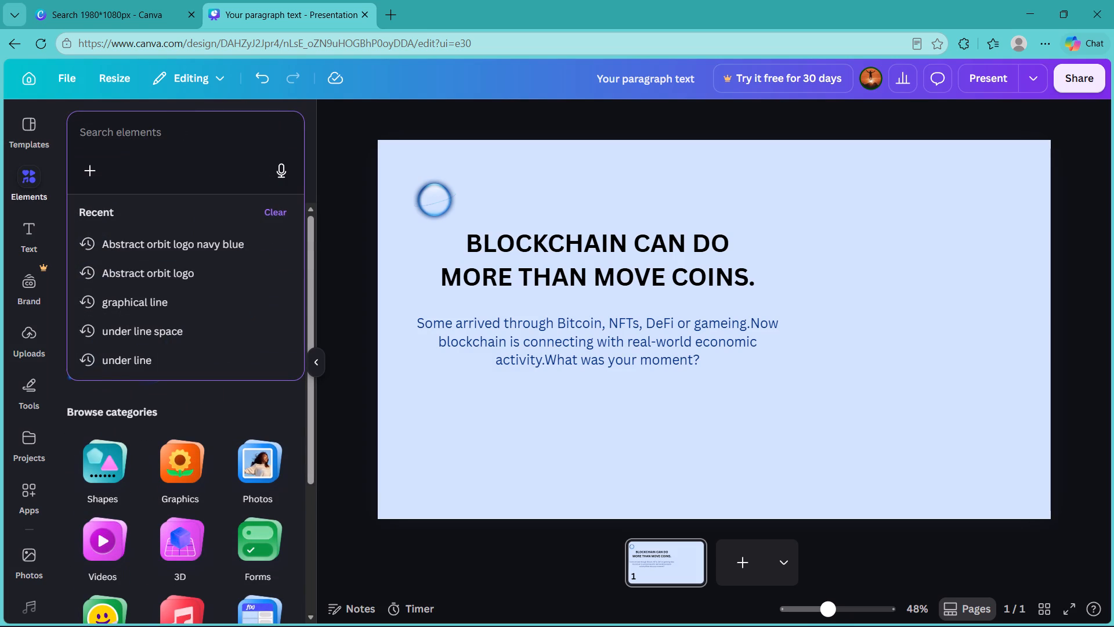
key("3")
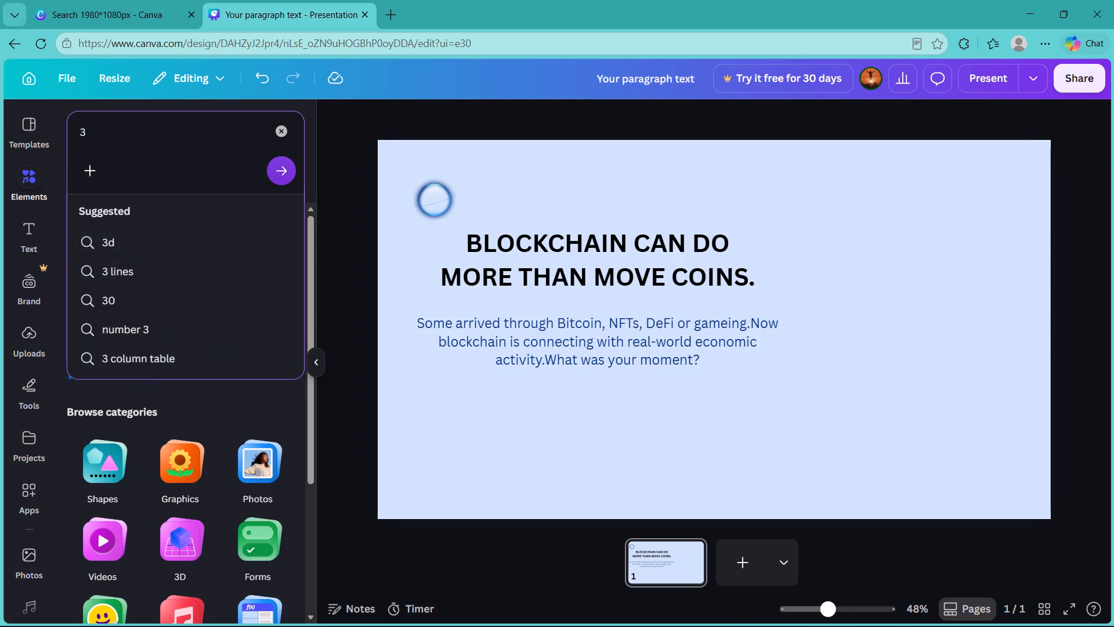
key("d")
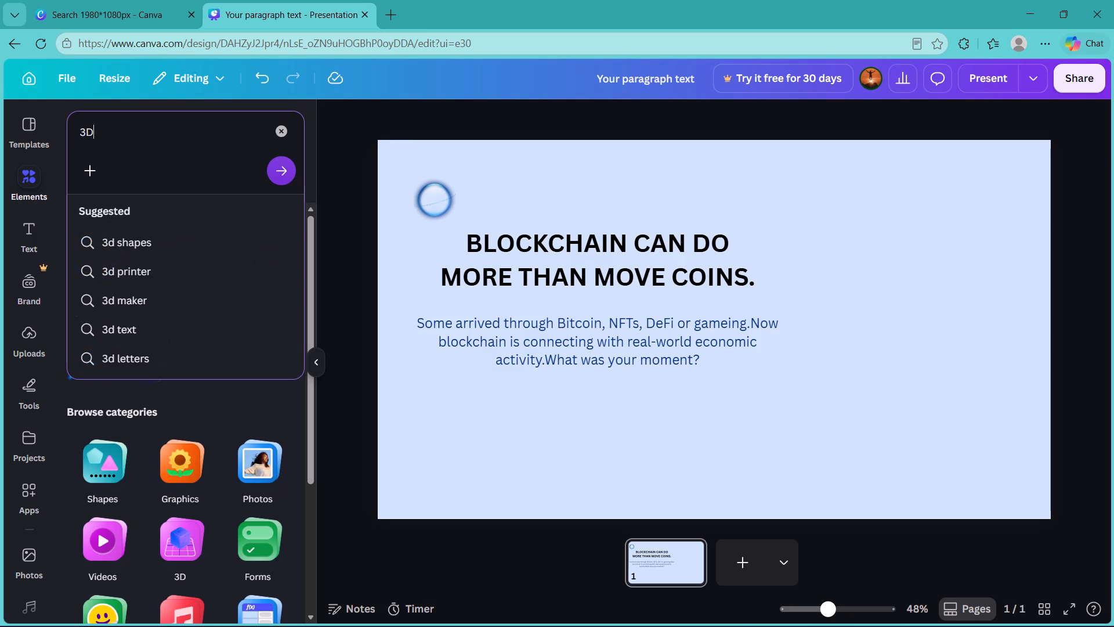
key("space")
type("ISO")
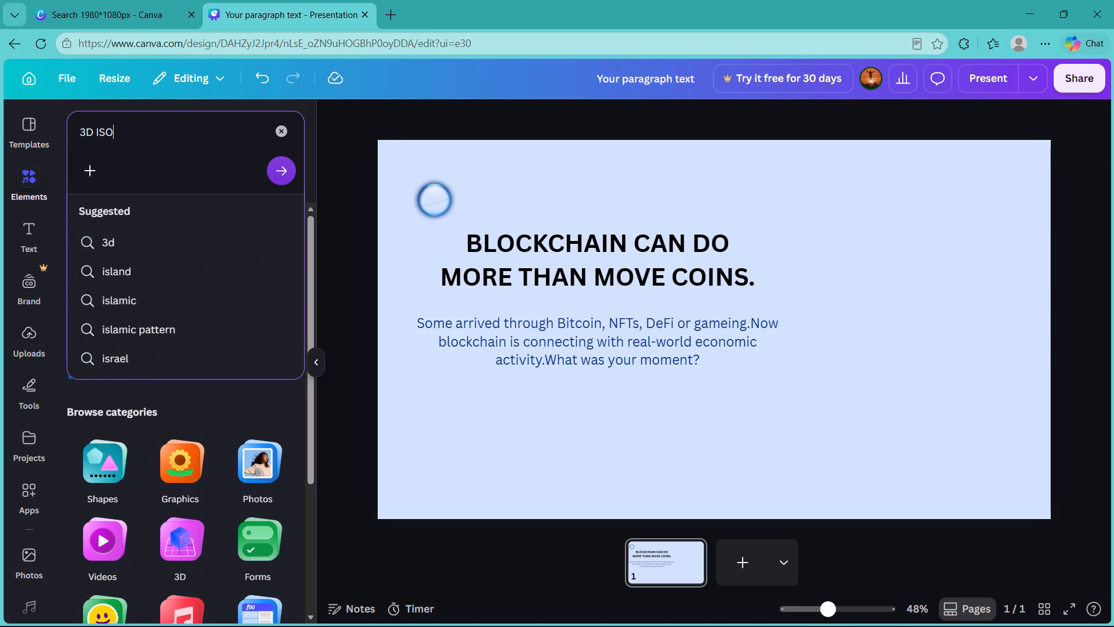
type("MER")
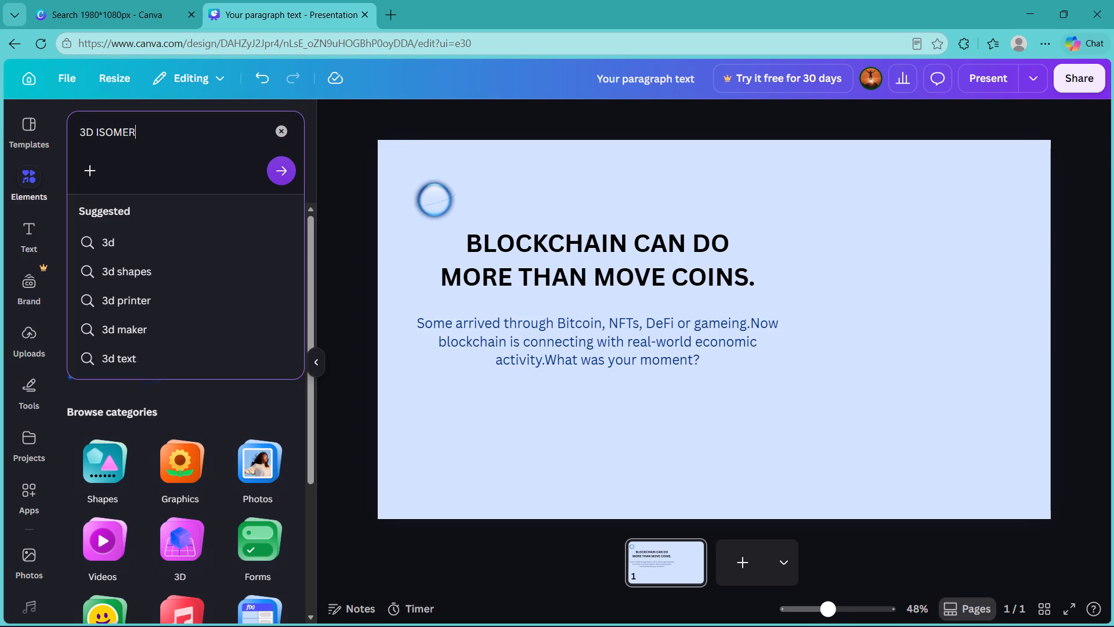
key("BackSpace")
type("TRIC")
key("space")
type("smart")
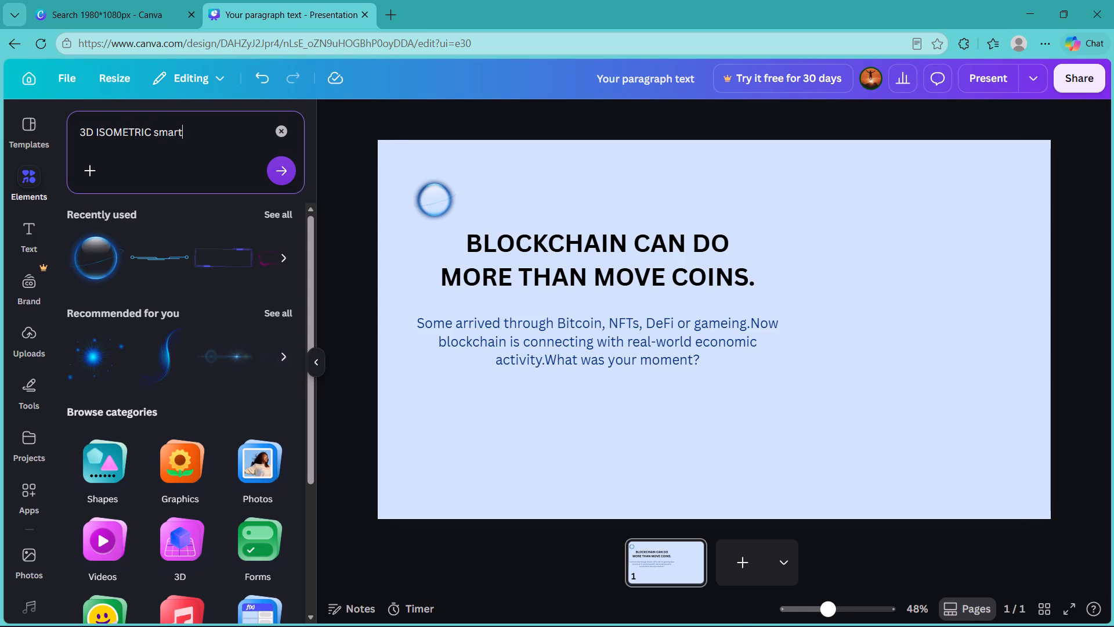
key("space")
type("city")
key("Return")
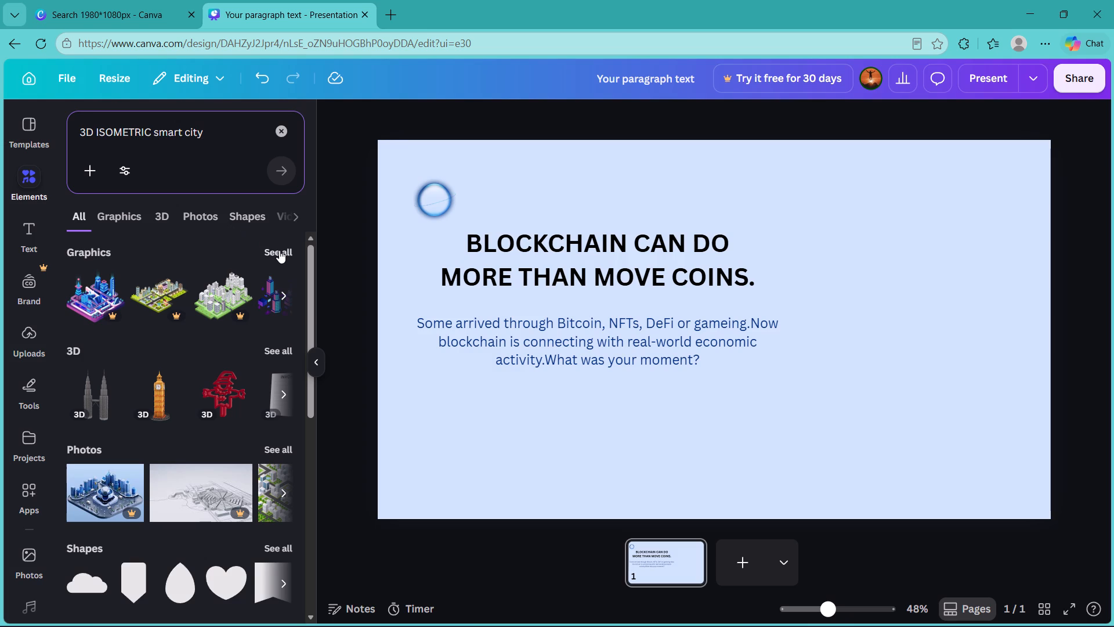
Show all photo results for the smart city search and look through them for a suitable isometric city image.
left_click(281, 448)
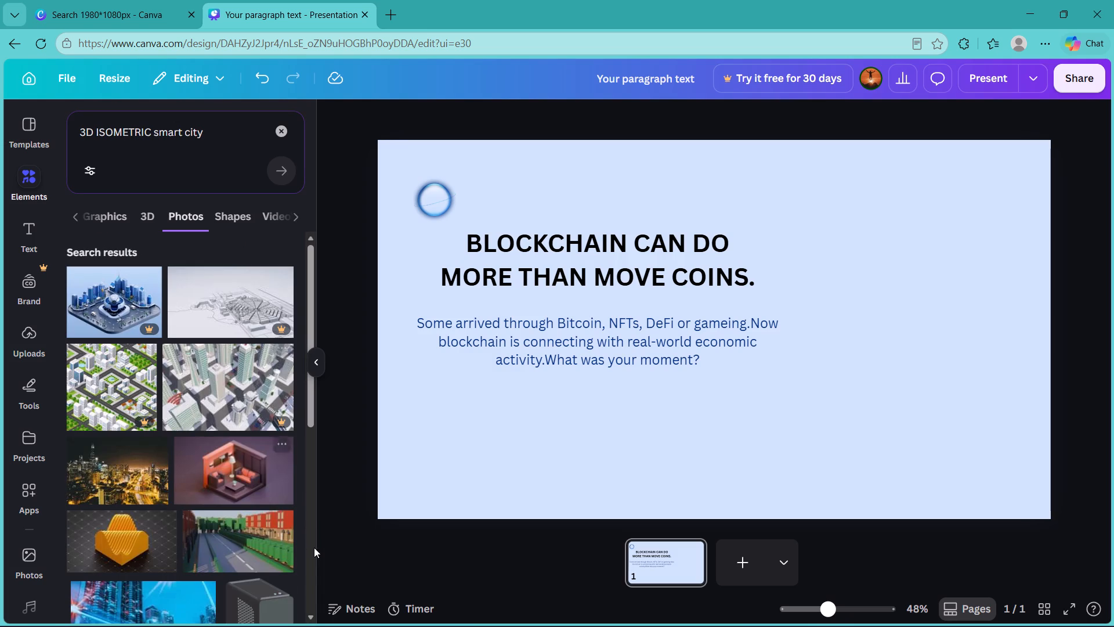
triple_click(310, 615)
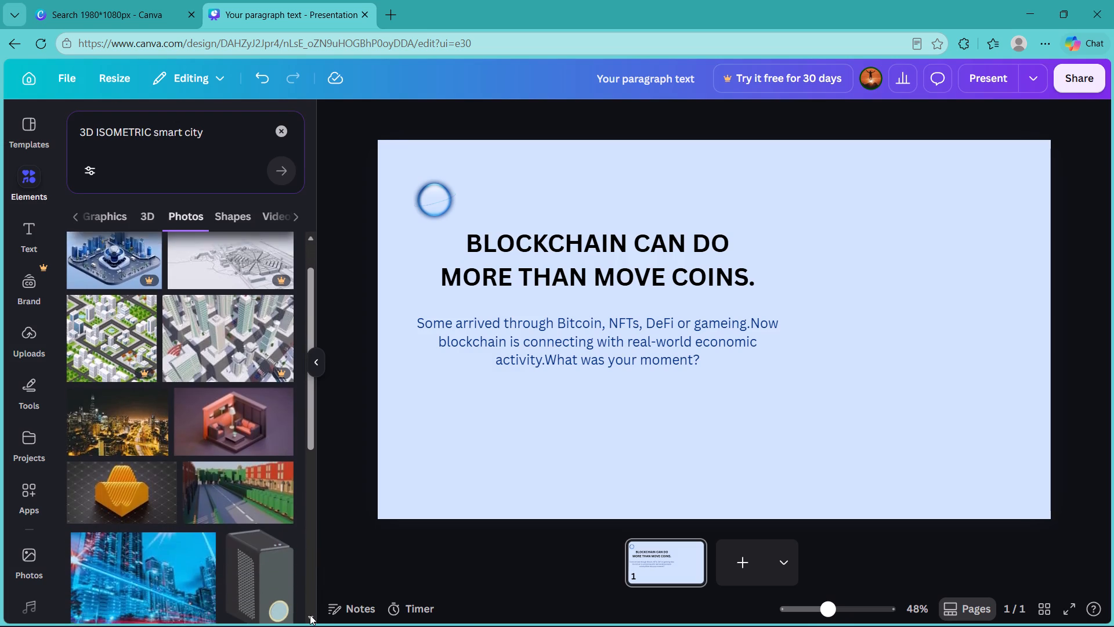
triple_click(310, 615)
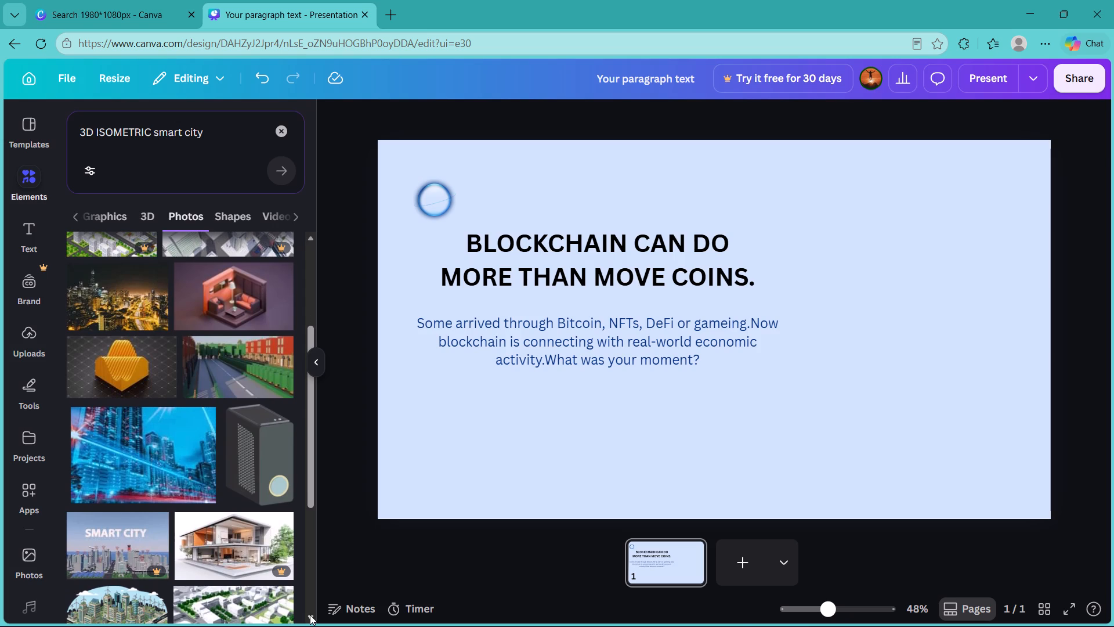
double_click(310, 615)
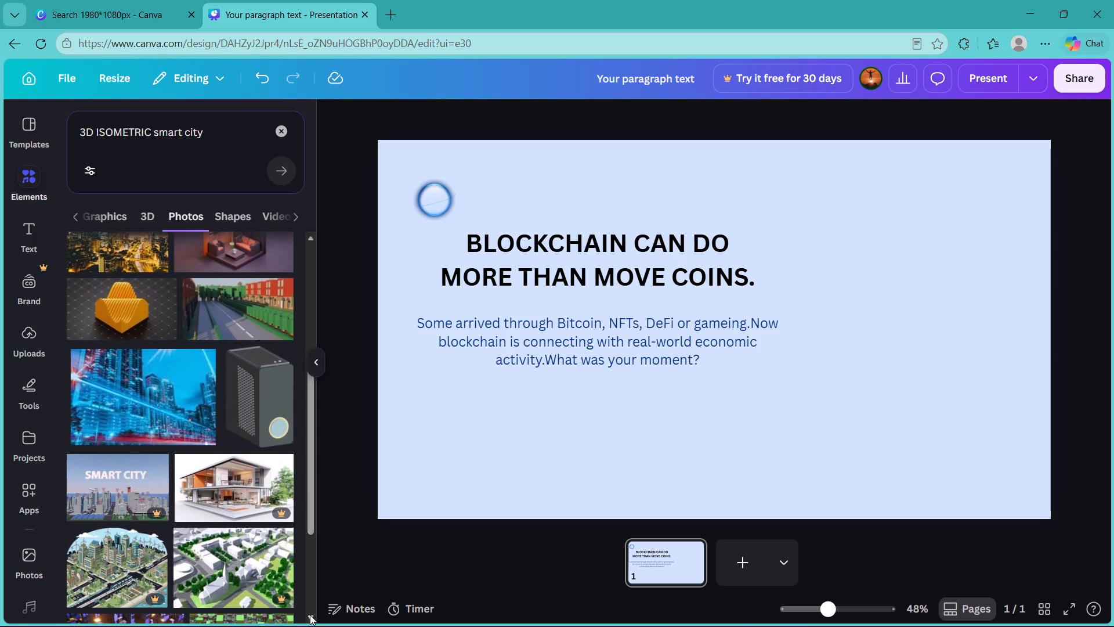
left_click(310, 615)
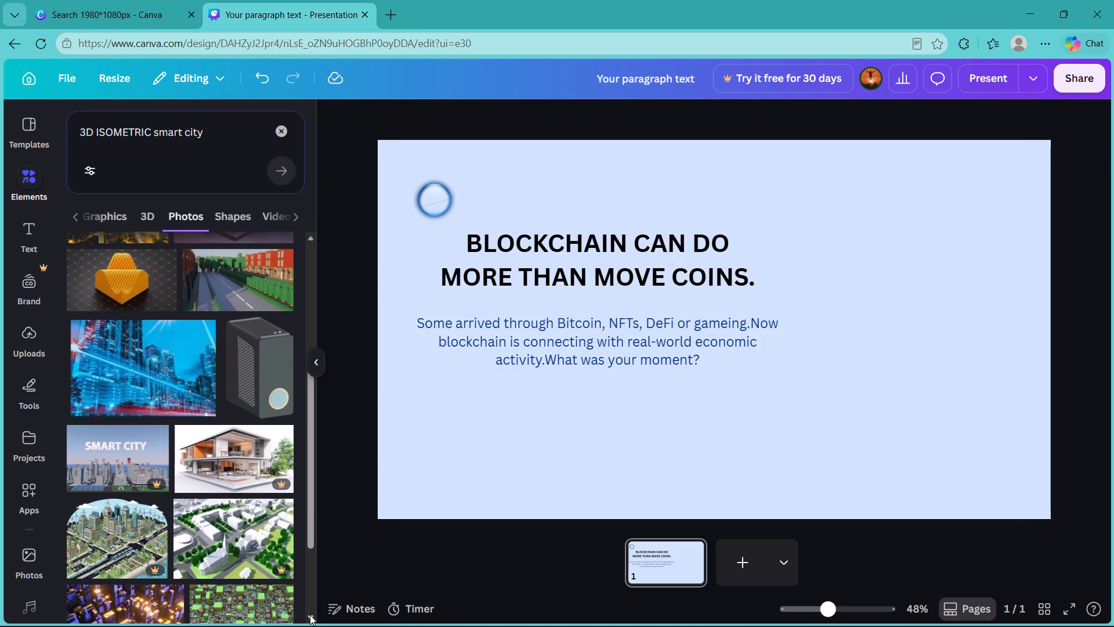
triple_click(310, 615)
triple_click(310, 615)
double_click(310, 615)
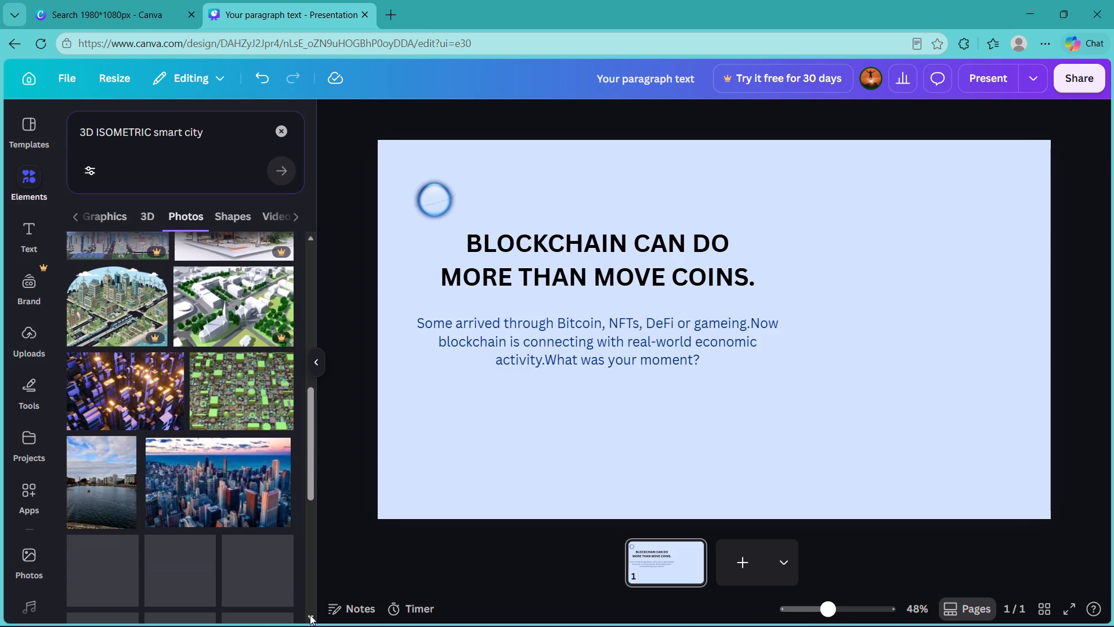
triple_click(310, 615)
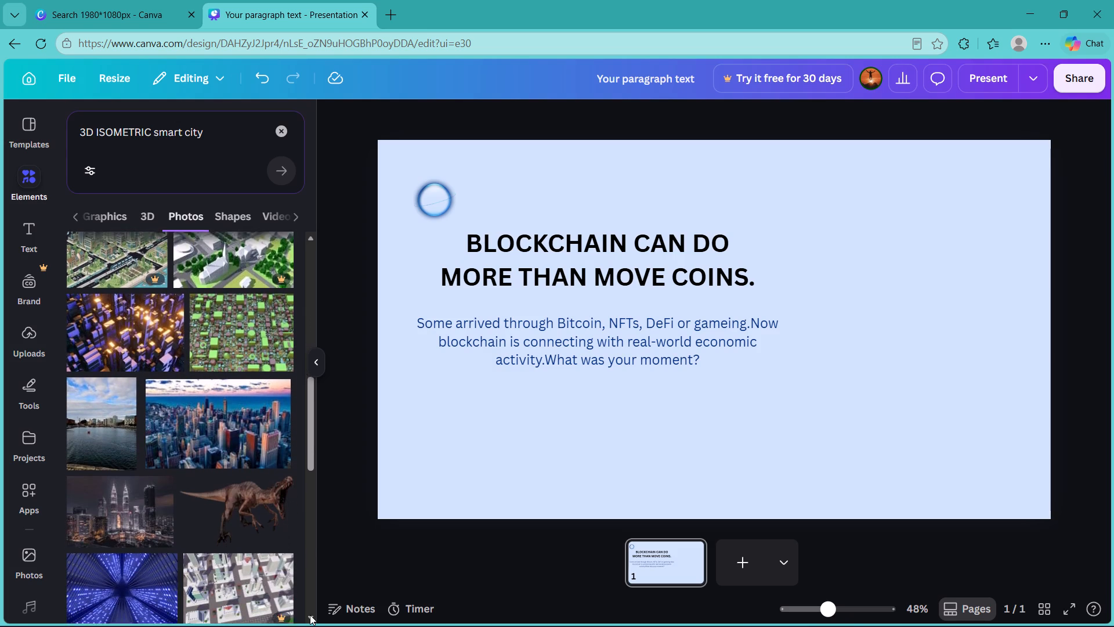
triple_click(310, 615)
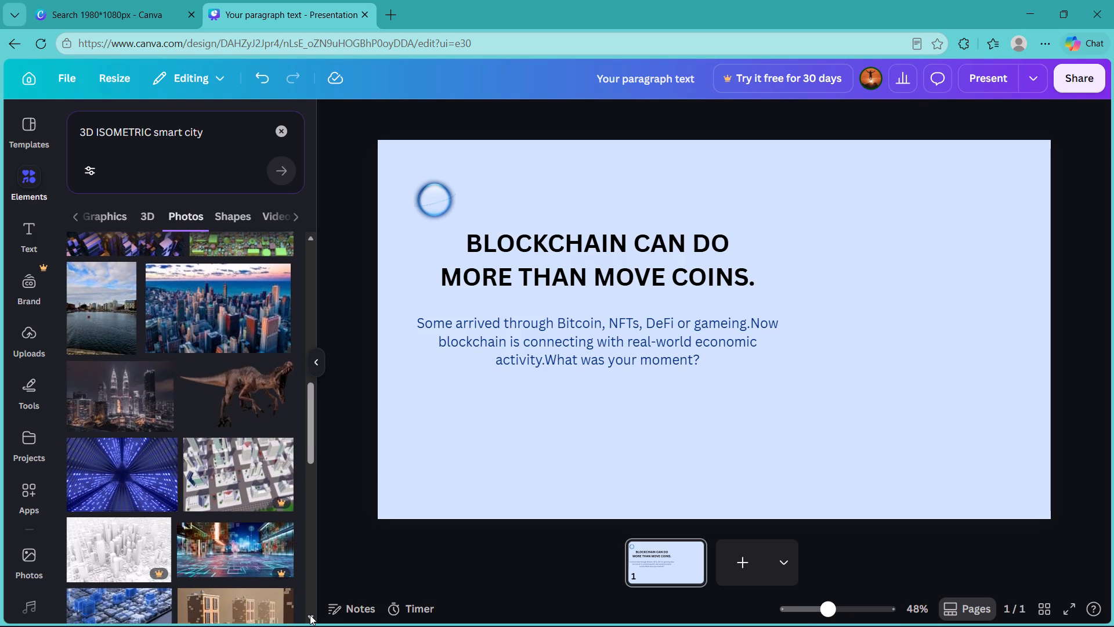
double_click(310, 615)
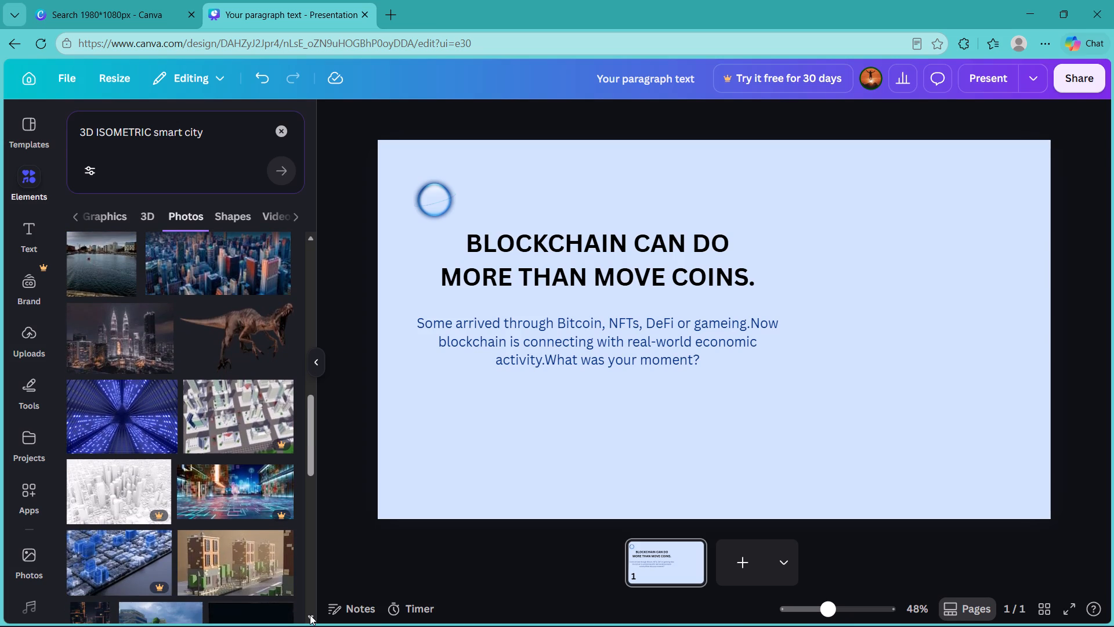
triple_click(310, 615)
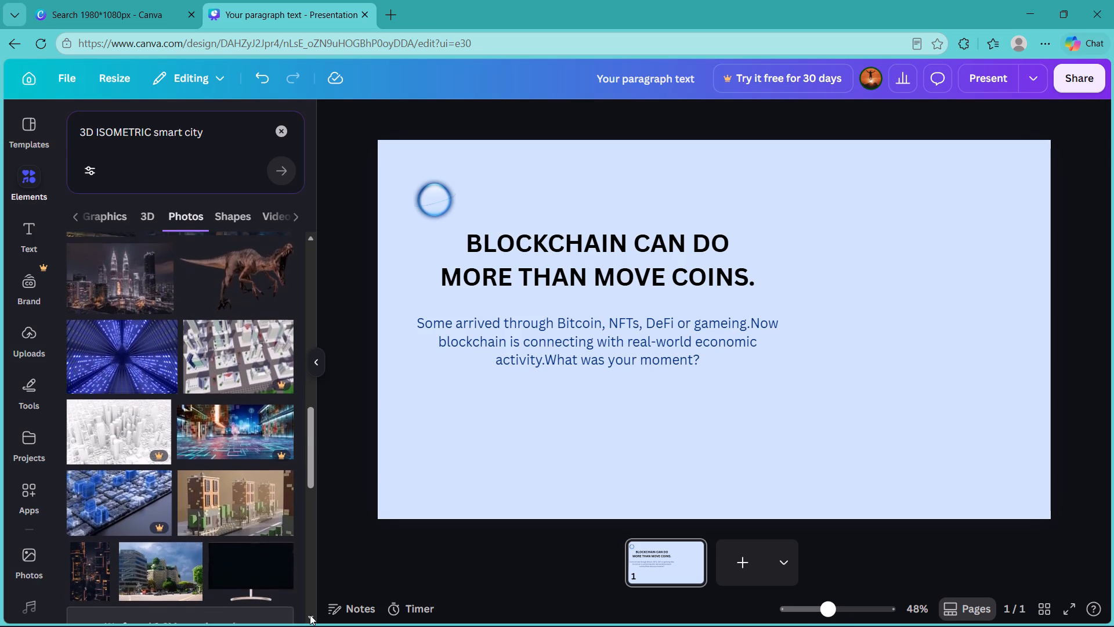
triple_click(310, 615)
triple_click(310, 615)
triple_click(310, 615)
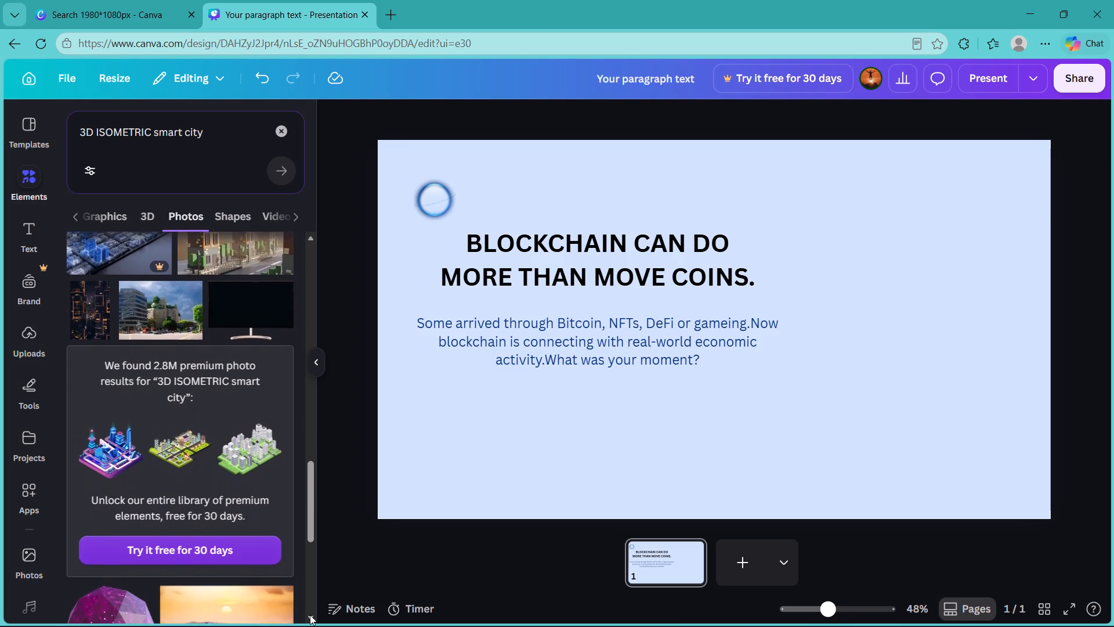
left_click(310, 615)
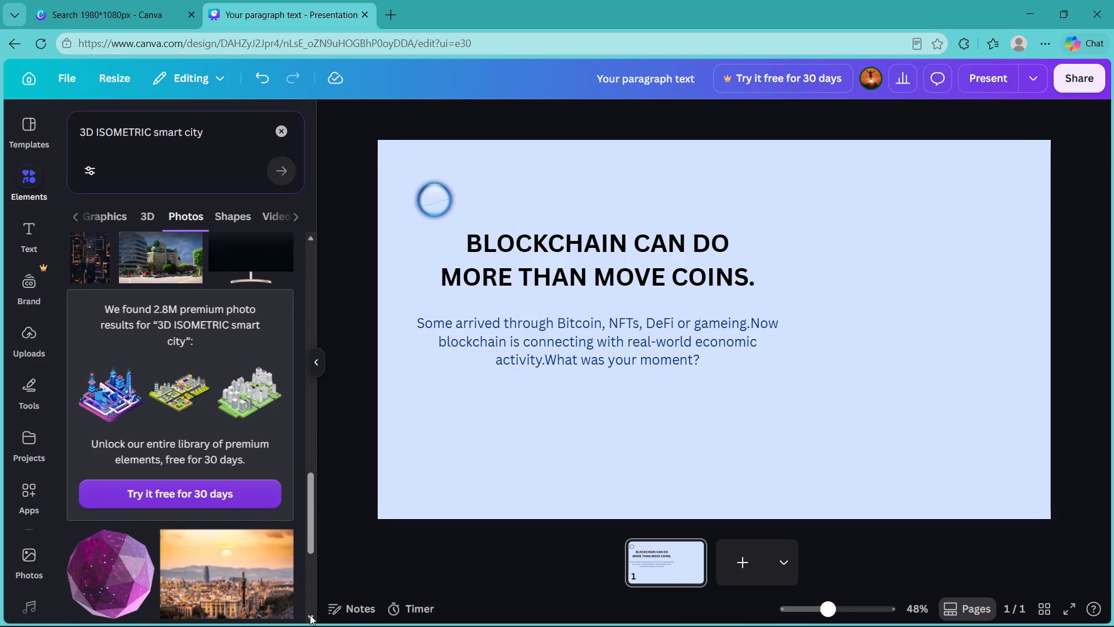
triple_click(310, 615)
triple_click(310, 615)
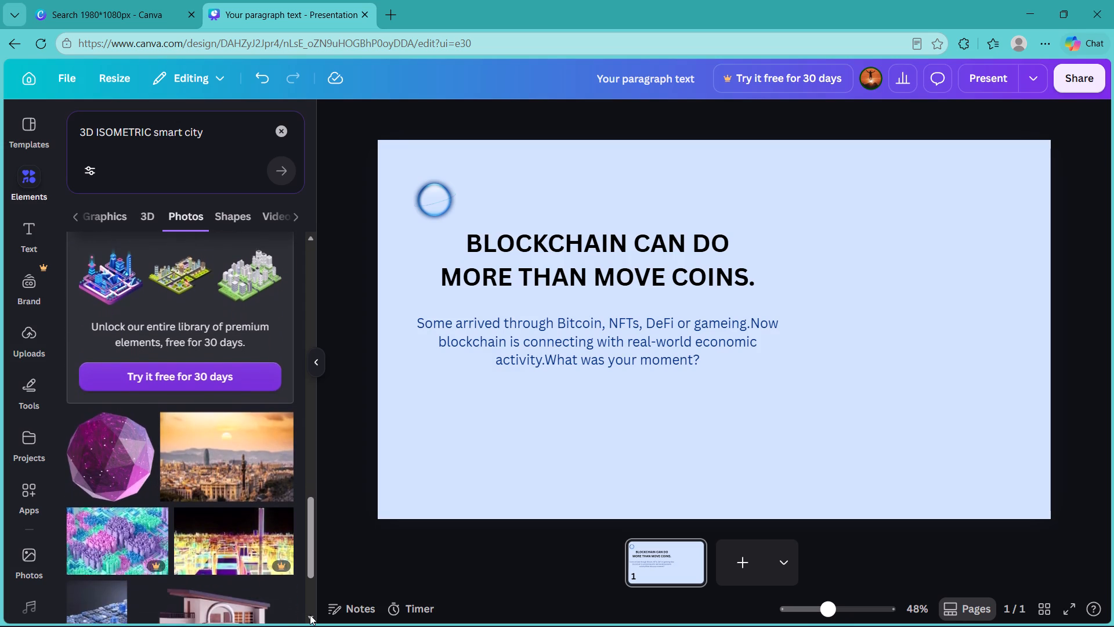
triple_click(310, 615)
triple_click(310, 615)
left_click(310, 615)
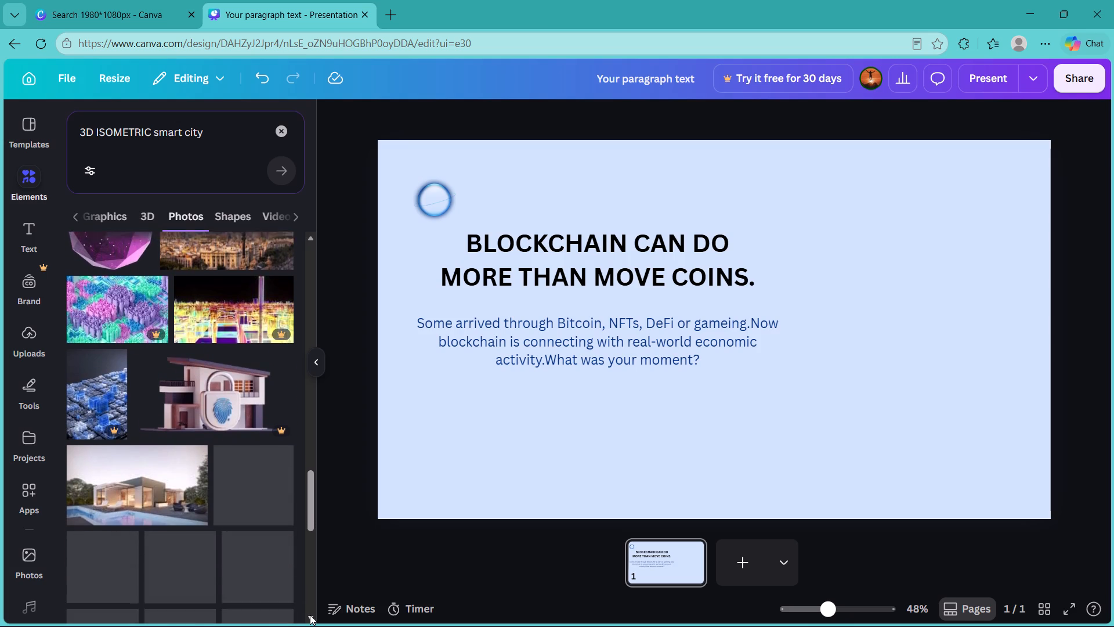
double_click(310, 615)
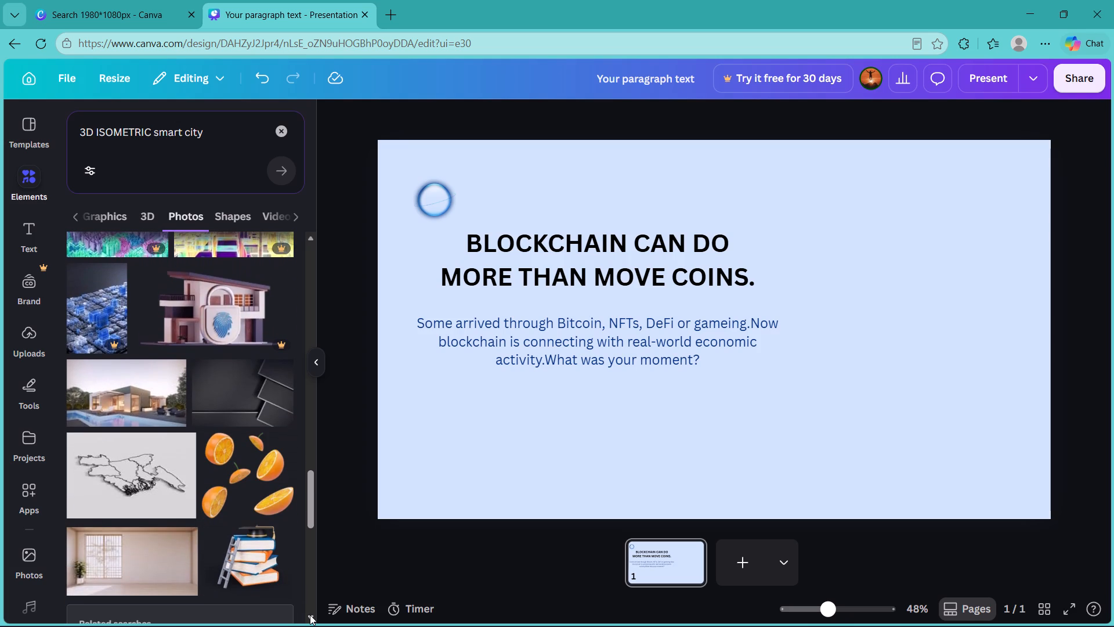
double_click(310, 615)
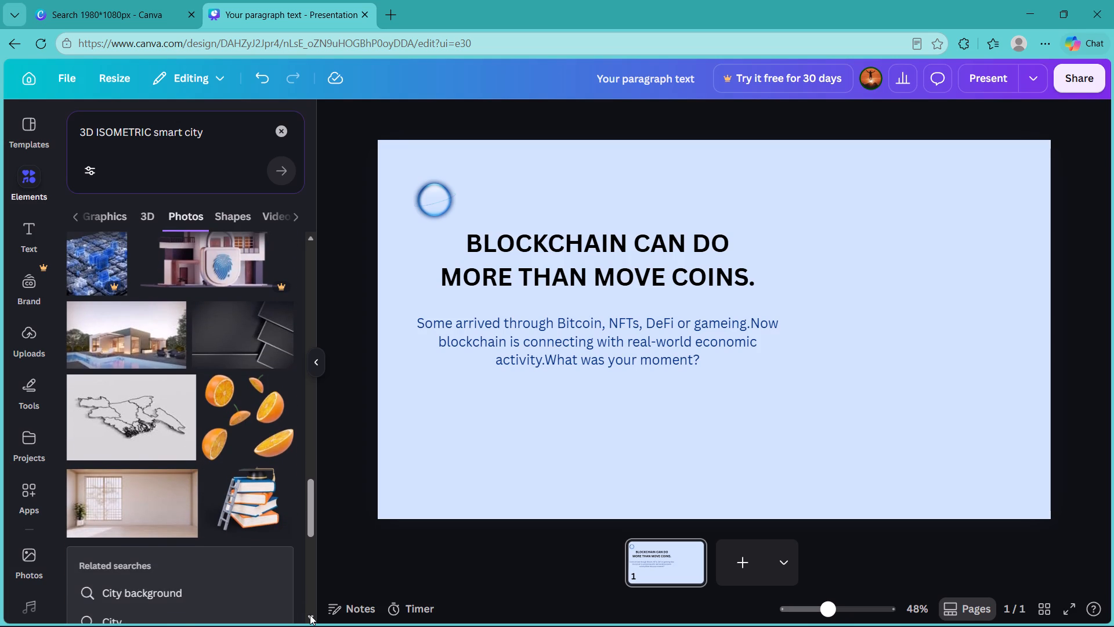
triple_click(310, 615)
triple_click(310, 615)
double_click(310, 615)
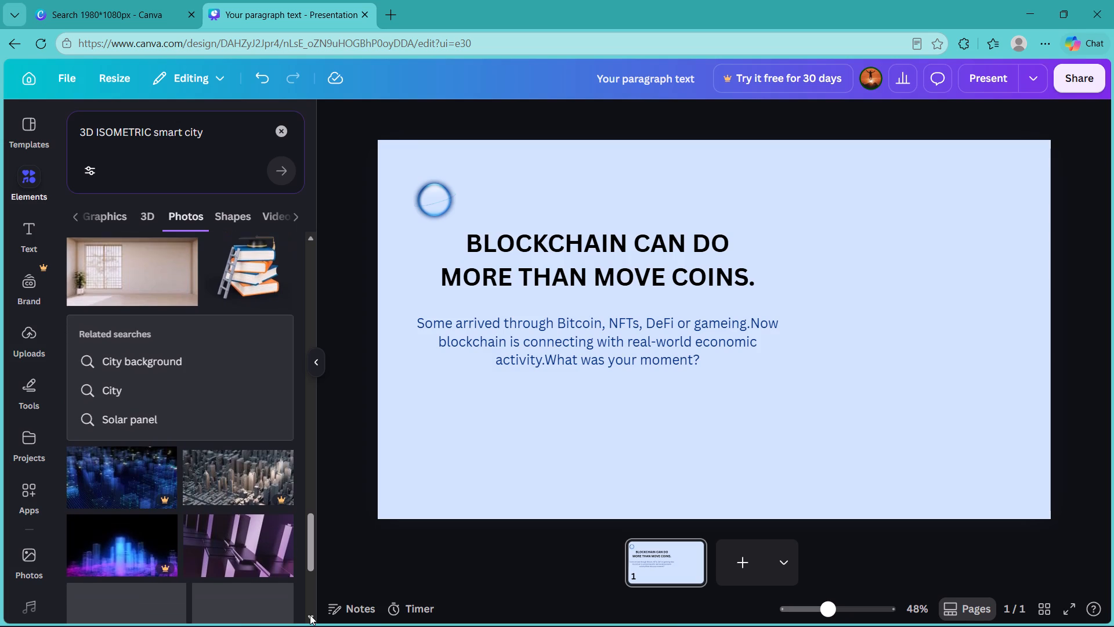
triple_click(310, 615)
left_click(310, 615)
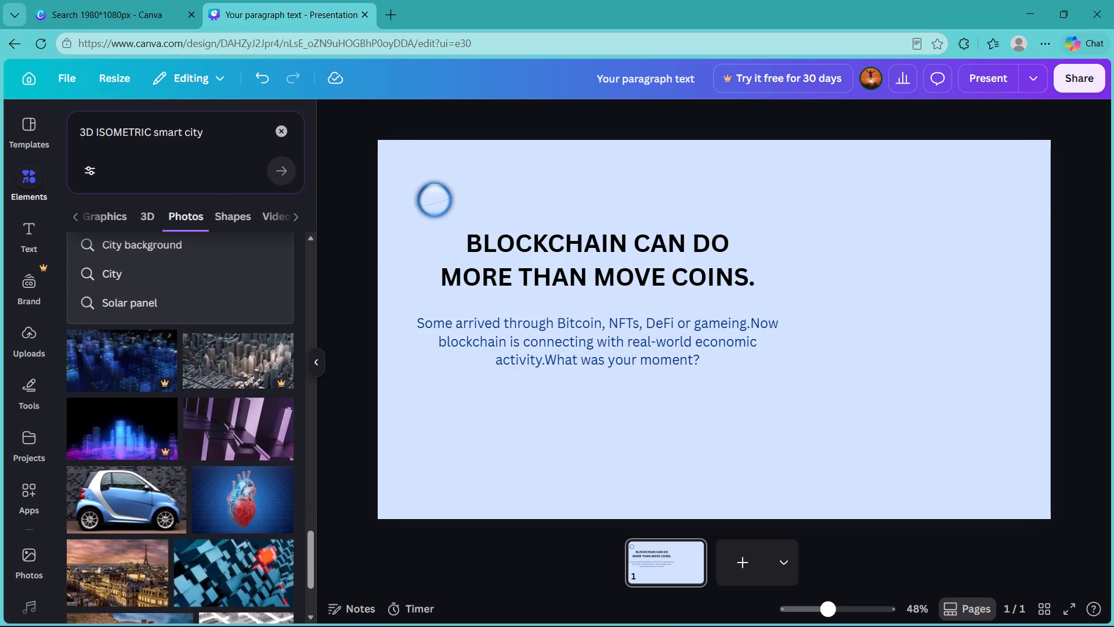
Refine the photo search to "3D ISOMETRIC smart city circular".
left_click(207, 131)
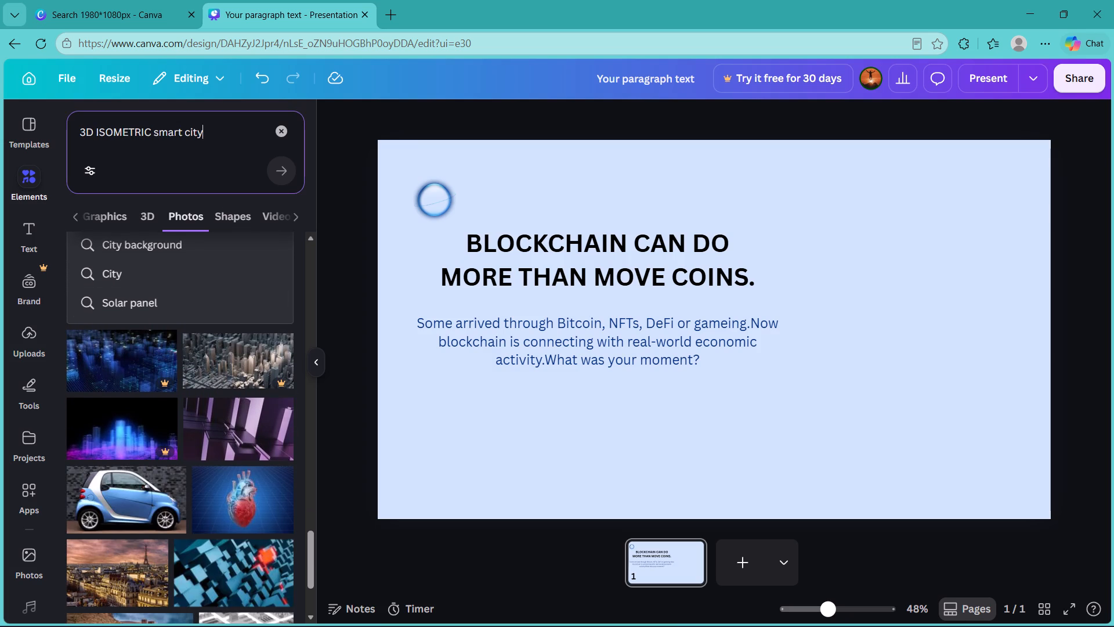
key("space")
type("circular")
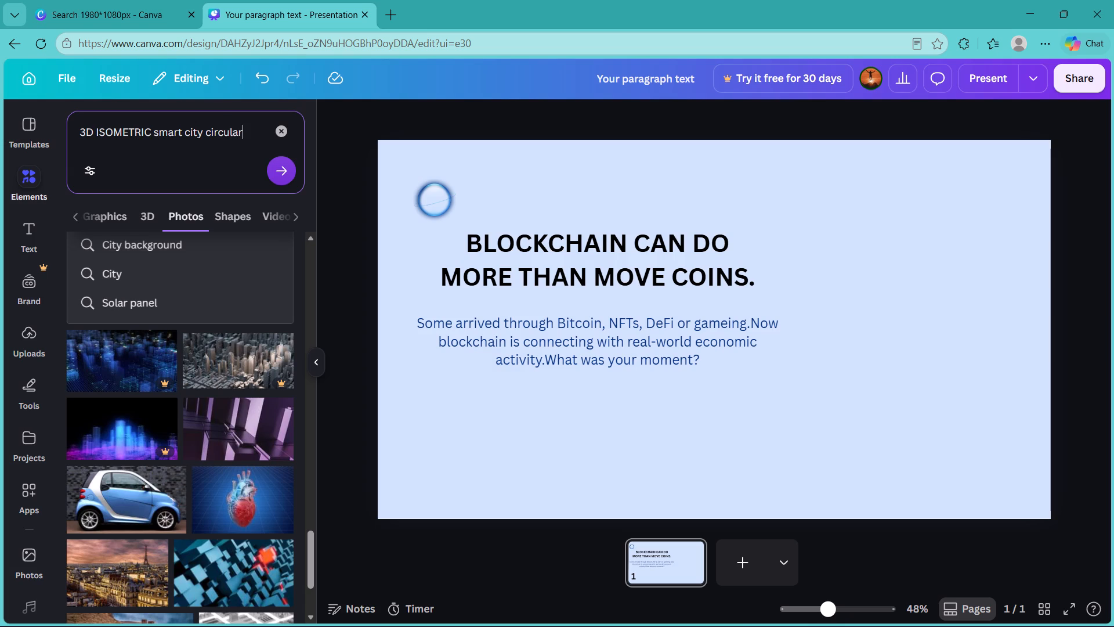
key("Return")
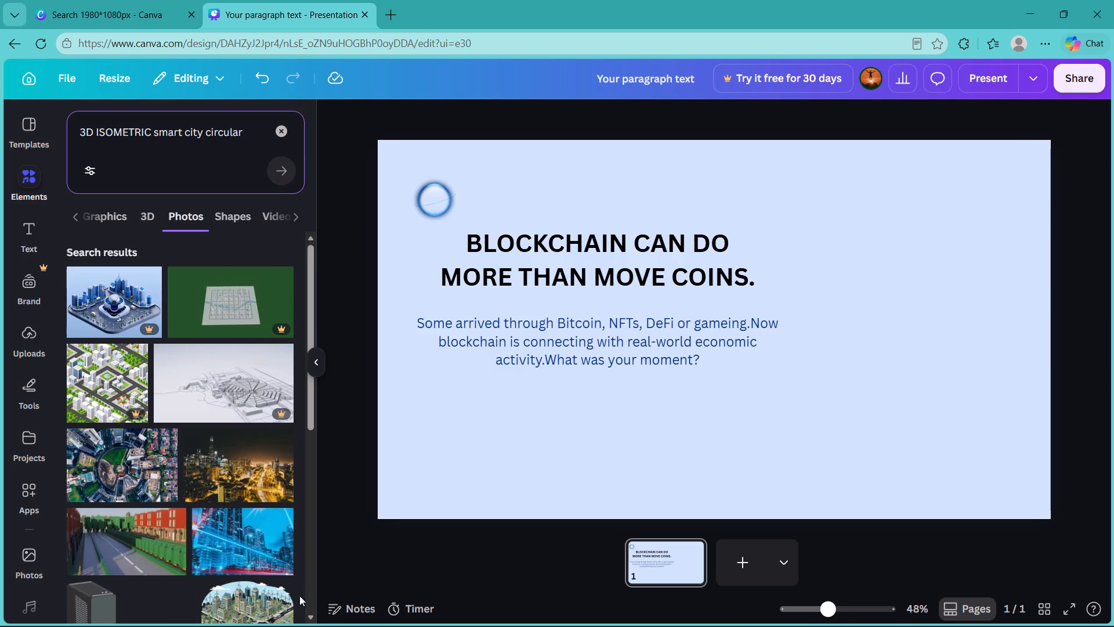
Add the photo of pastel multicoloured blocks radiating on black to the page, overlapping the text and extending past the page's right edge.
triple_click(311, 617)
left_click(311, 617)
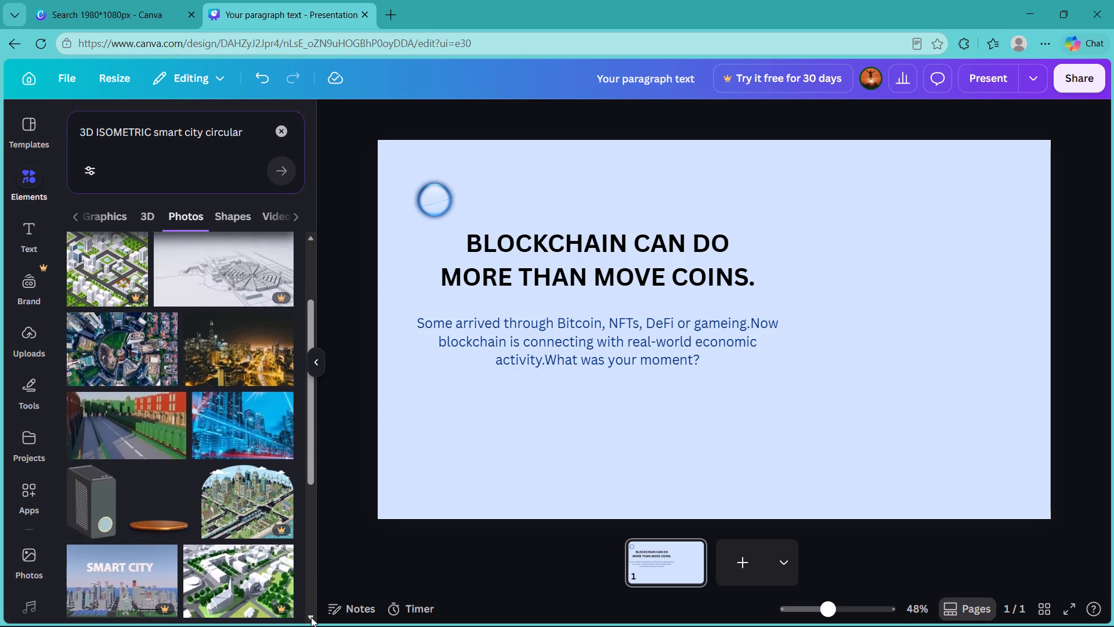
triple_click(311, 617)
left_click(311, 617)
triple_click(311, 617)
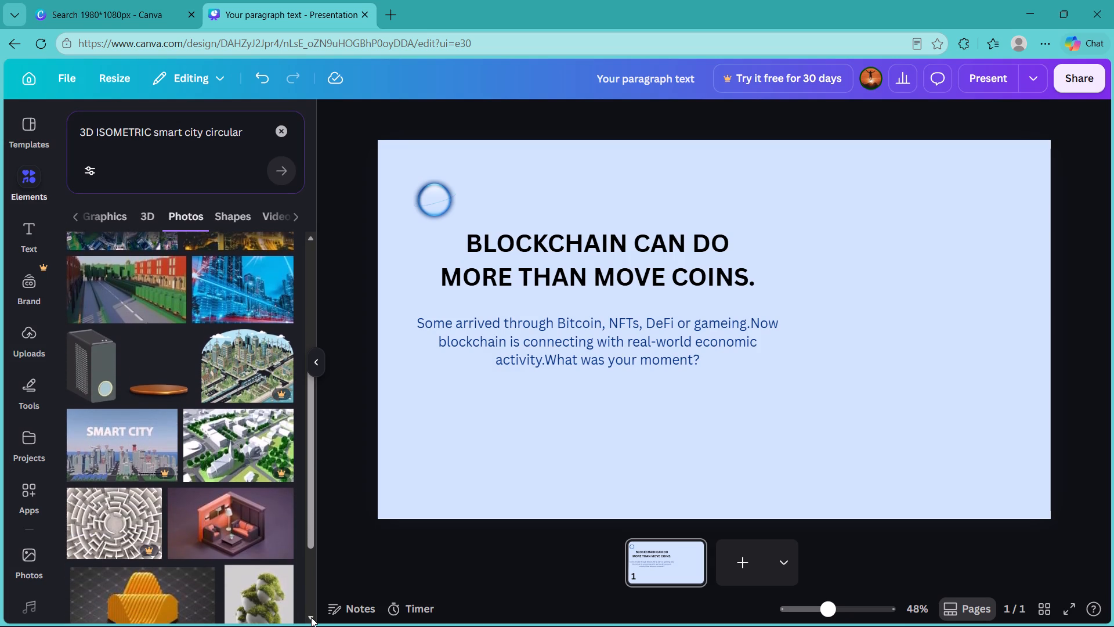
triple_click(311, 617)
left_click(311, 617)
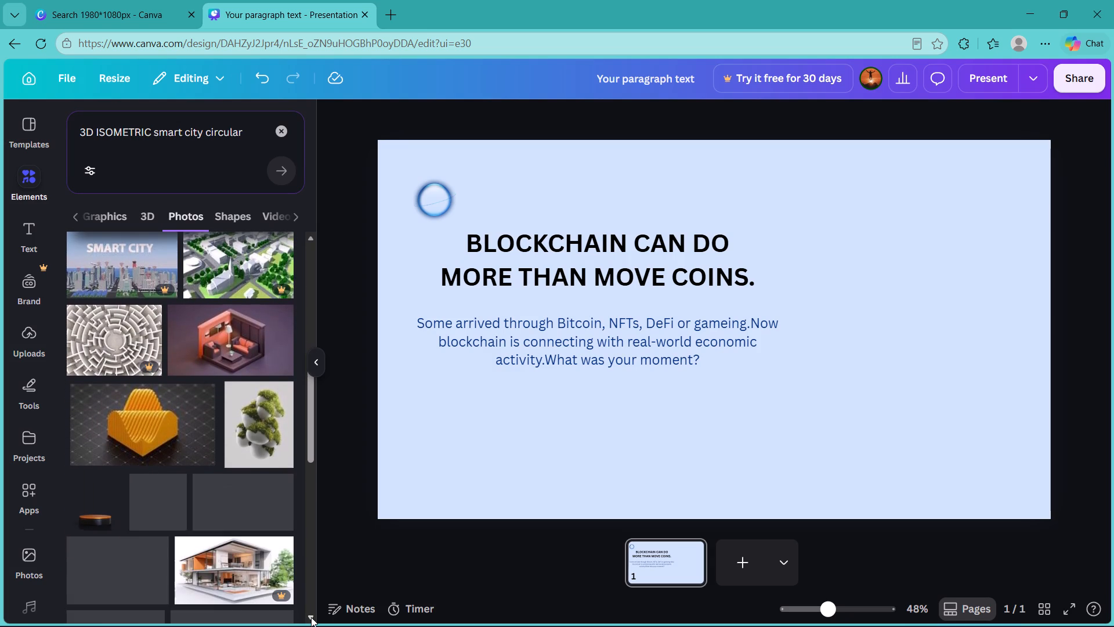
triple_click(311, 617)
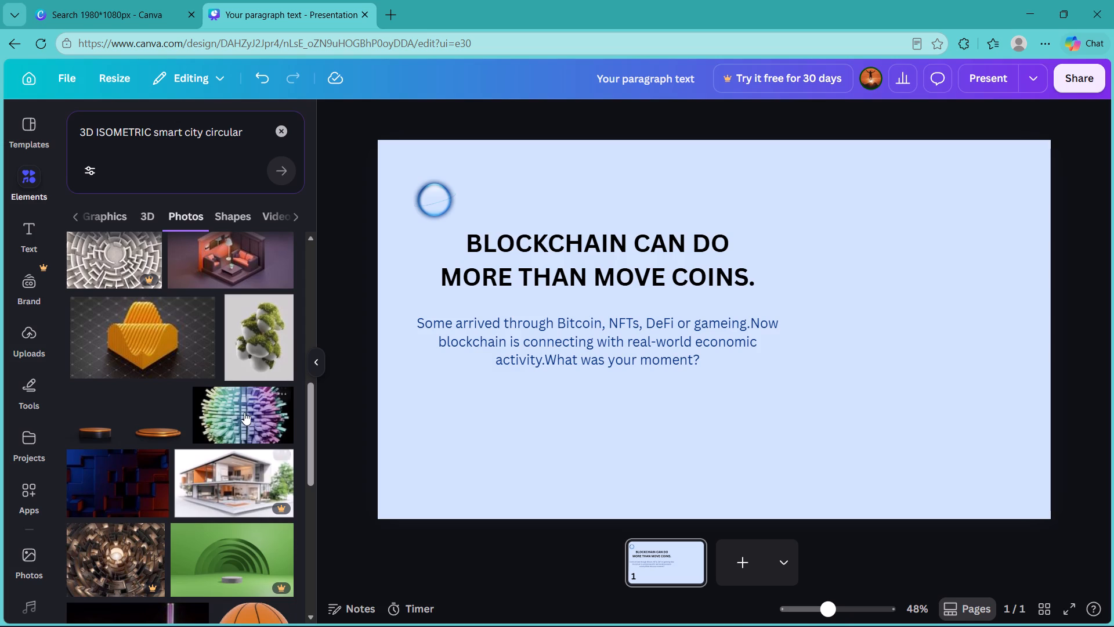
left_click_drag(244, 409, 569, 247)
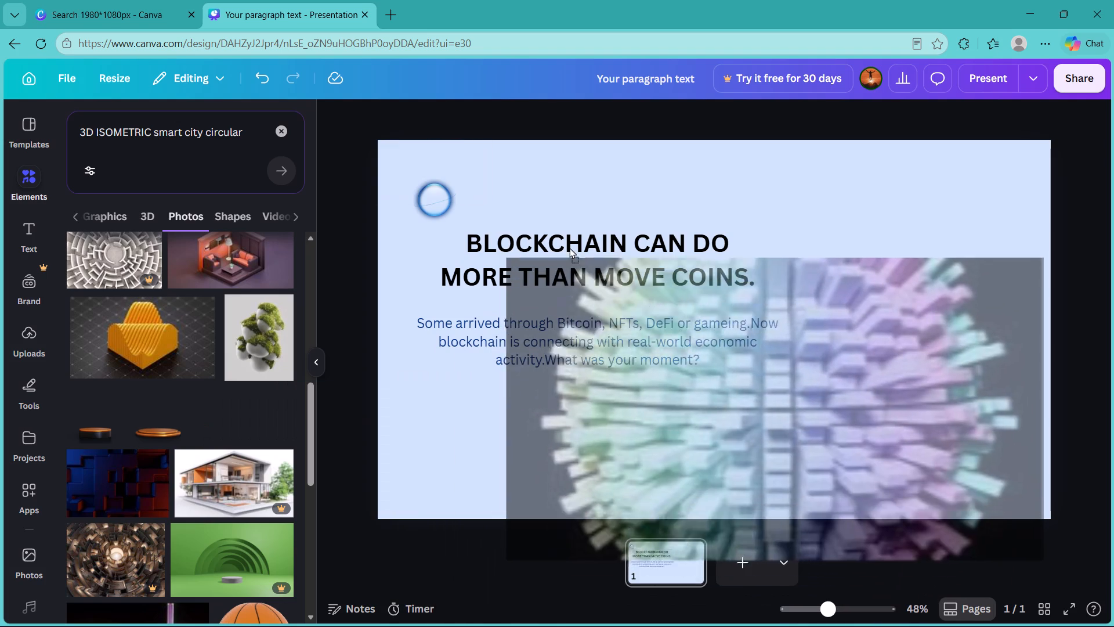
left_click_drag(569, 247, 583, 203)
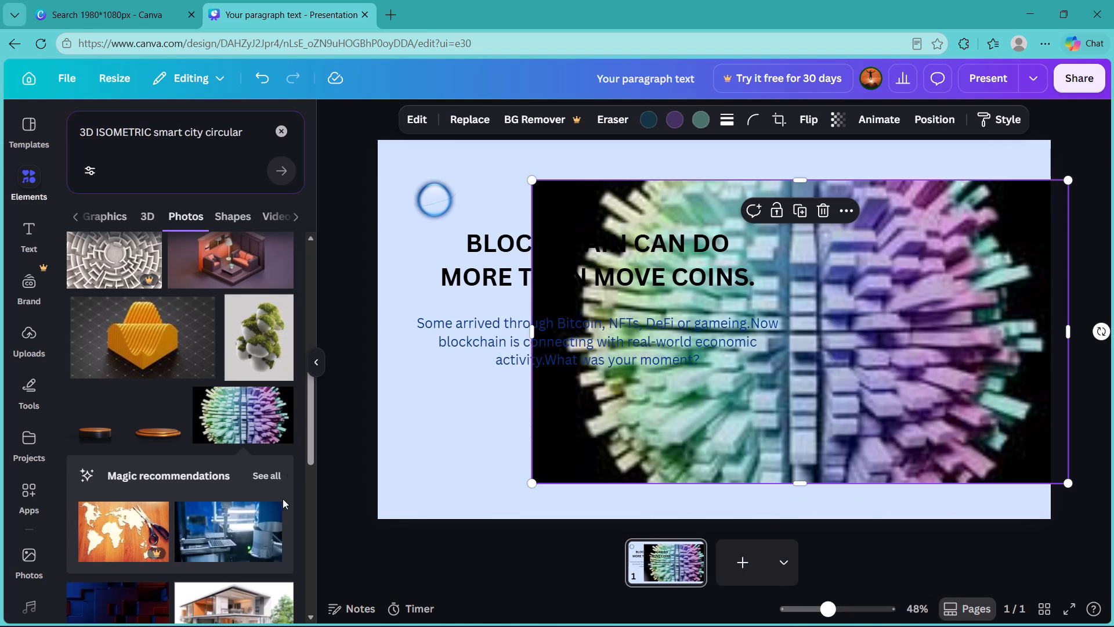
Look through the remaining circular smart city photo results for a more suitable isometric city image.
double_click(313, 618)
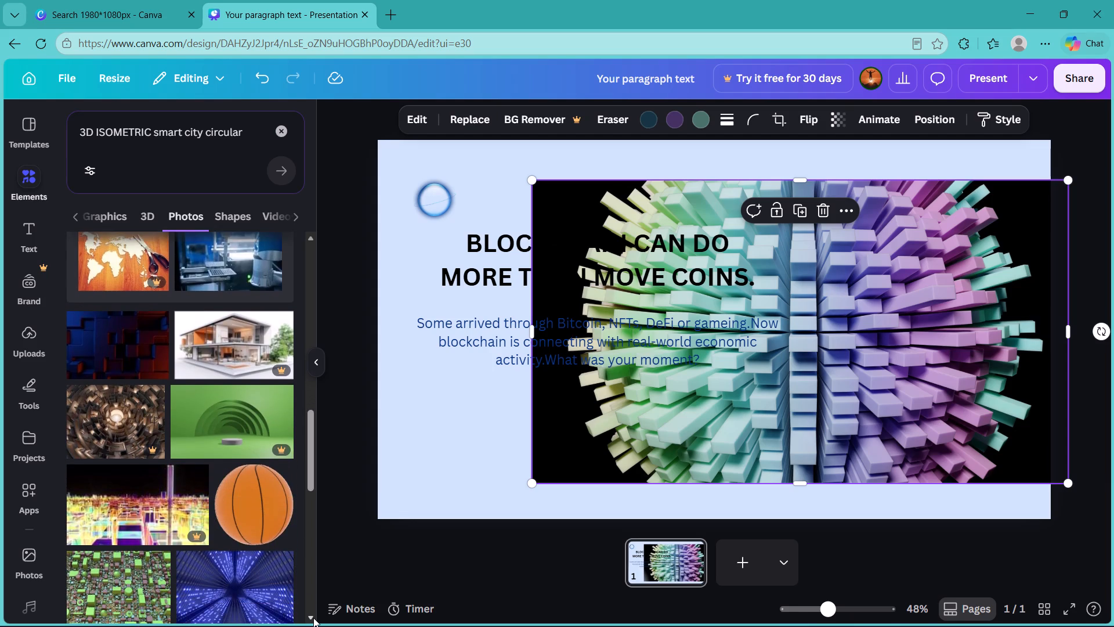
triple_click(313, 618)
left_click(313, 618)
left_click(313, 618)
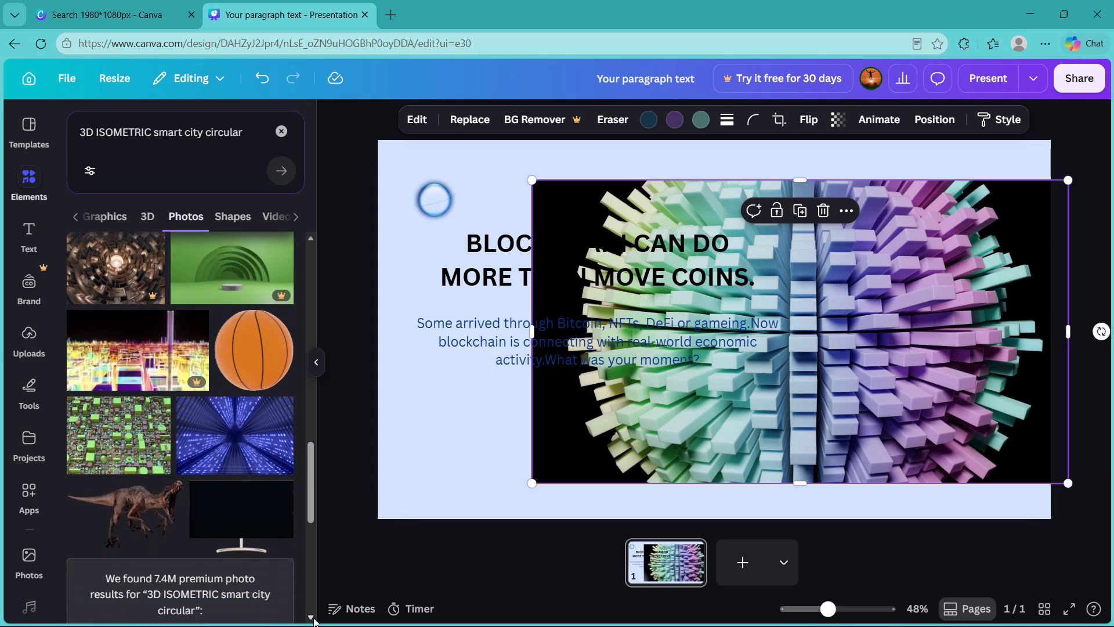
double_click(313, 618)
double_click(313, 618)
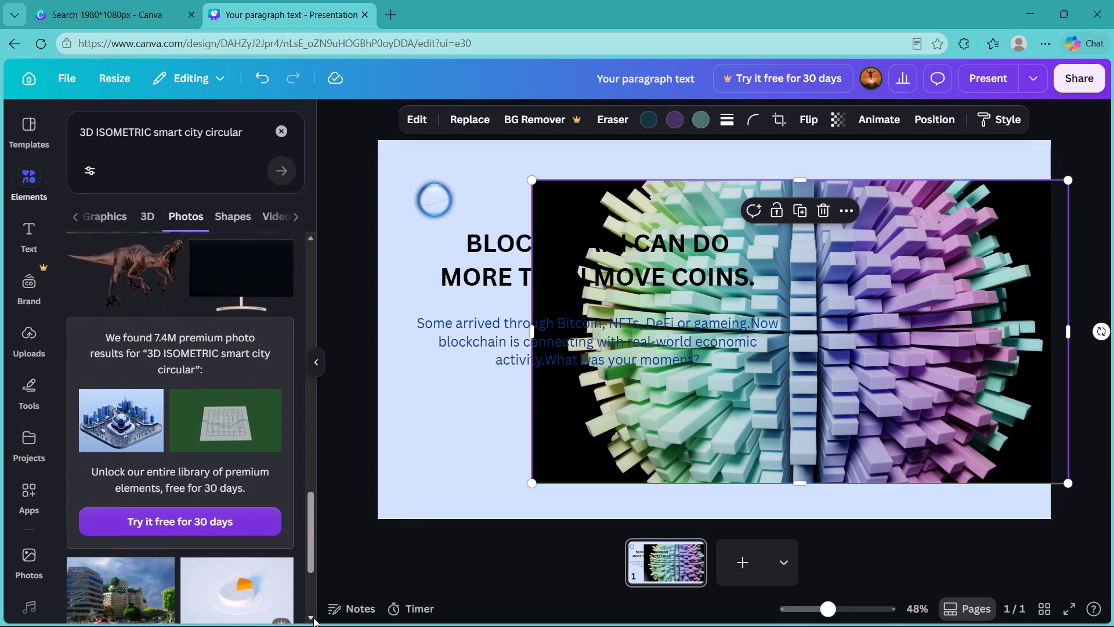
double_click(313, 618)
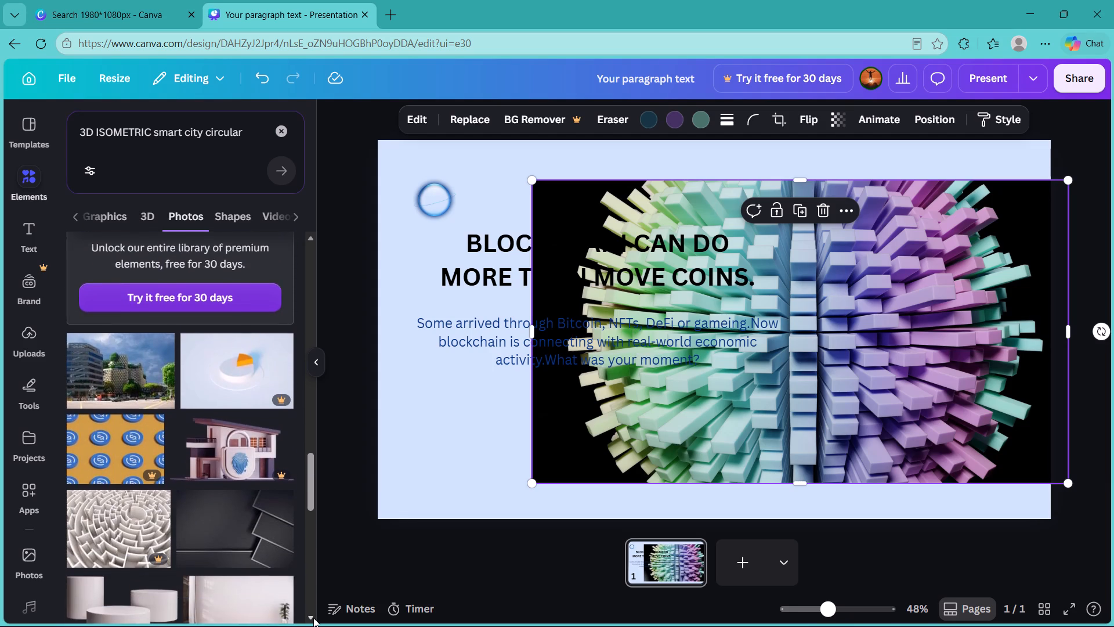
triple_click(313, 618)
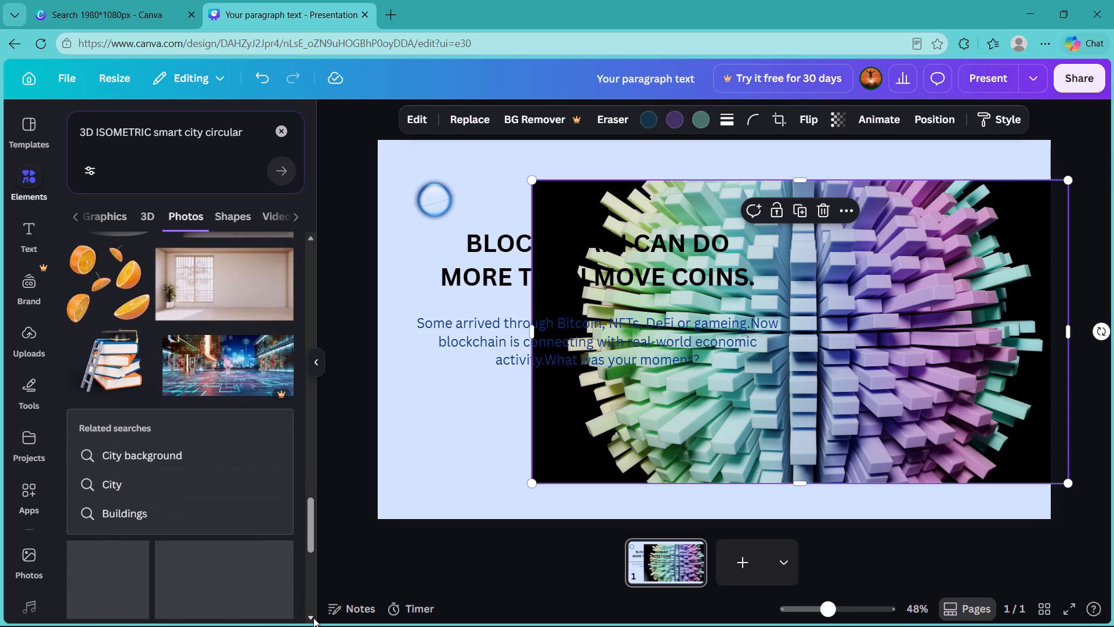
triple_click(313, 618)
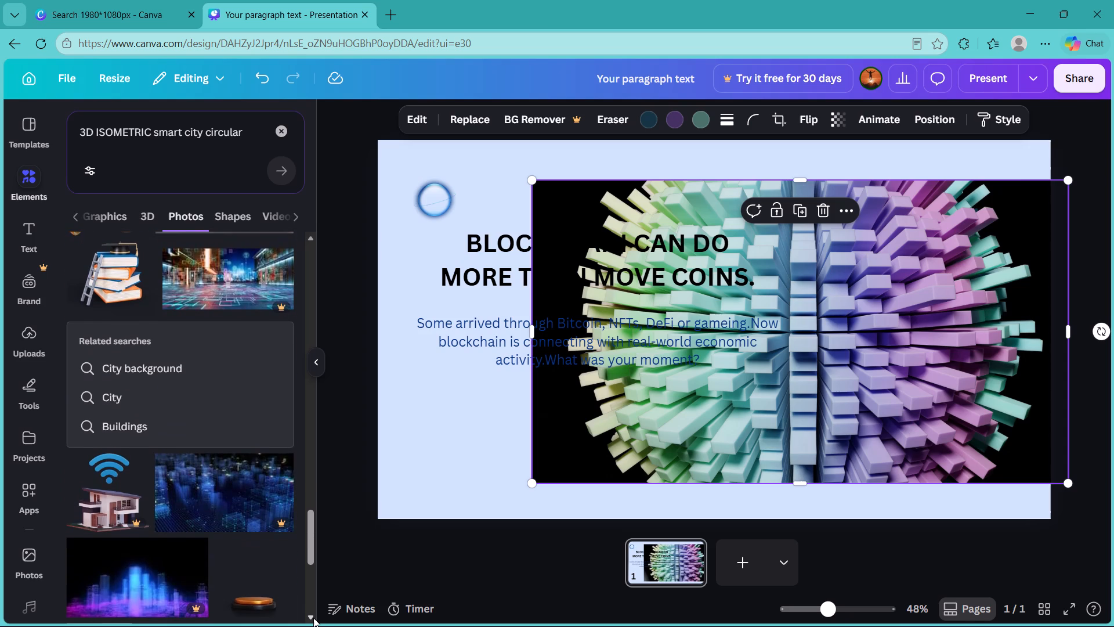
triple_click(313, 618)
triple_click(313, 618)
triple_click(313, 618)
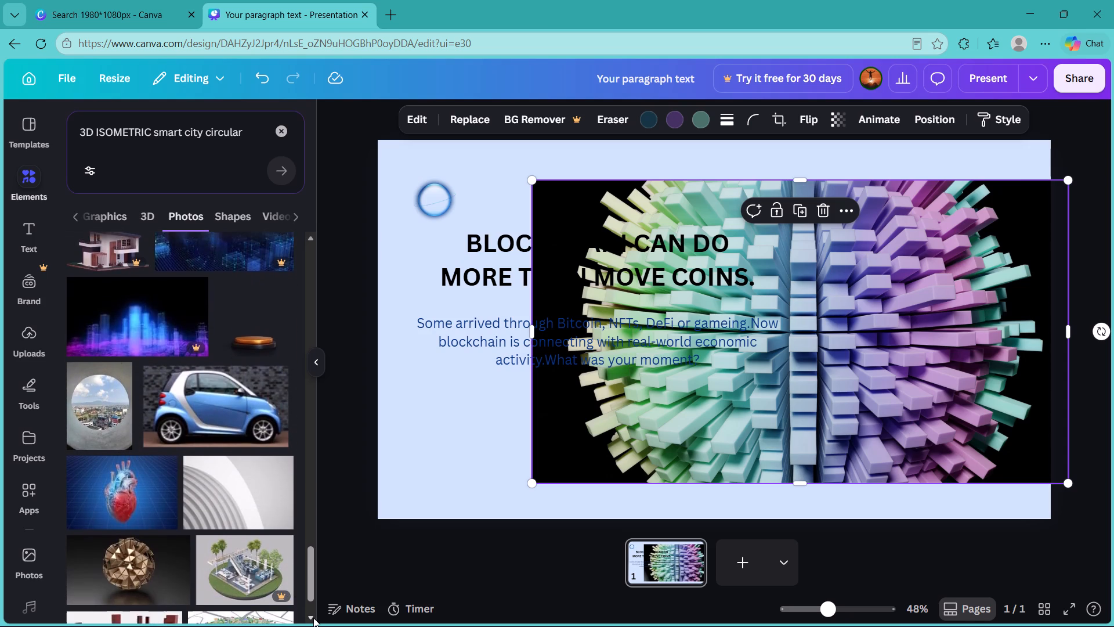
triple_click(313, 618)
triple_click(313, 618)
double_click(313, 618)
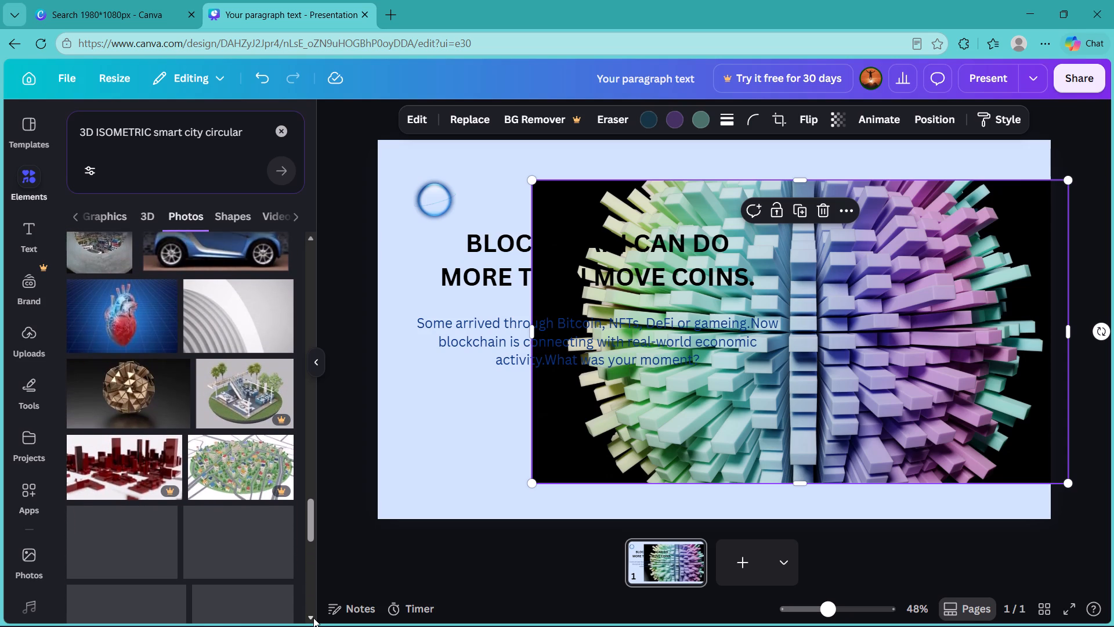
triple_click(313, 618)
double_click(313, 618)
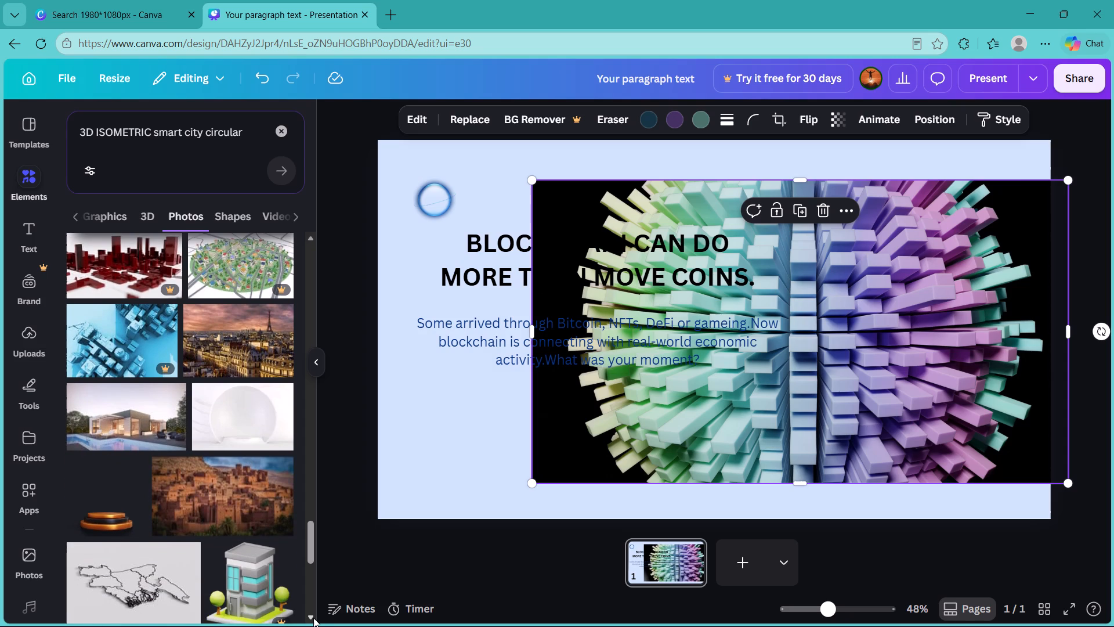
Replace the elements search with "isometric industries".
left_click(287, 128)
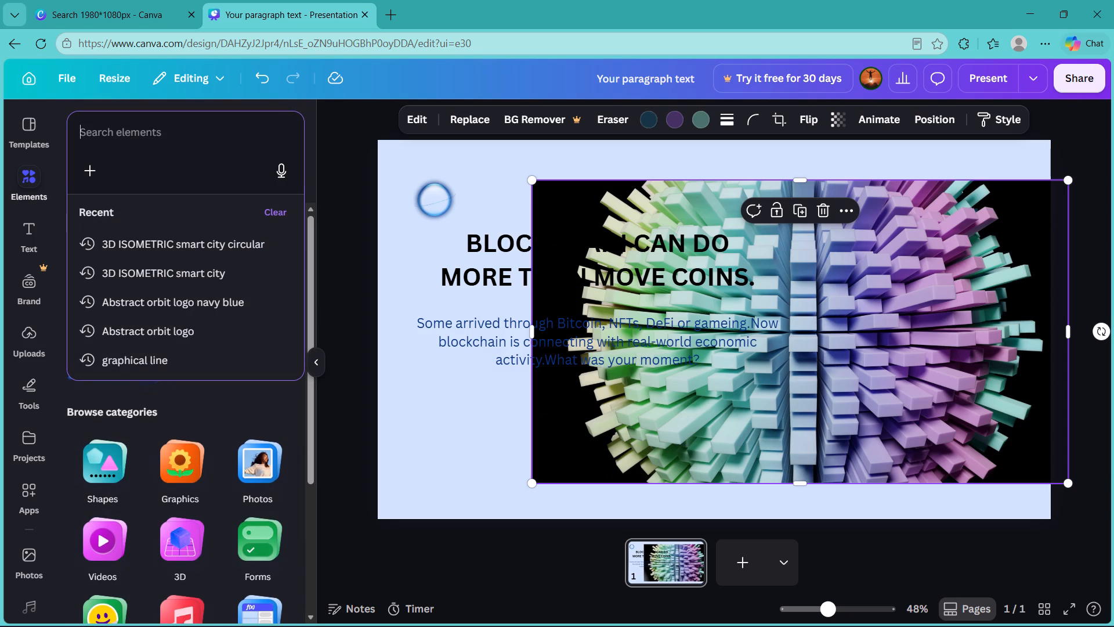
type("iso")
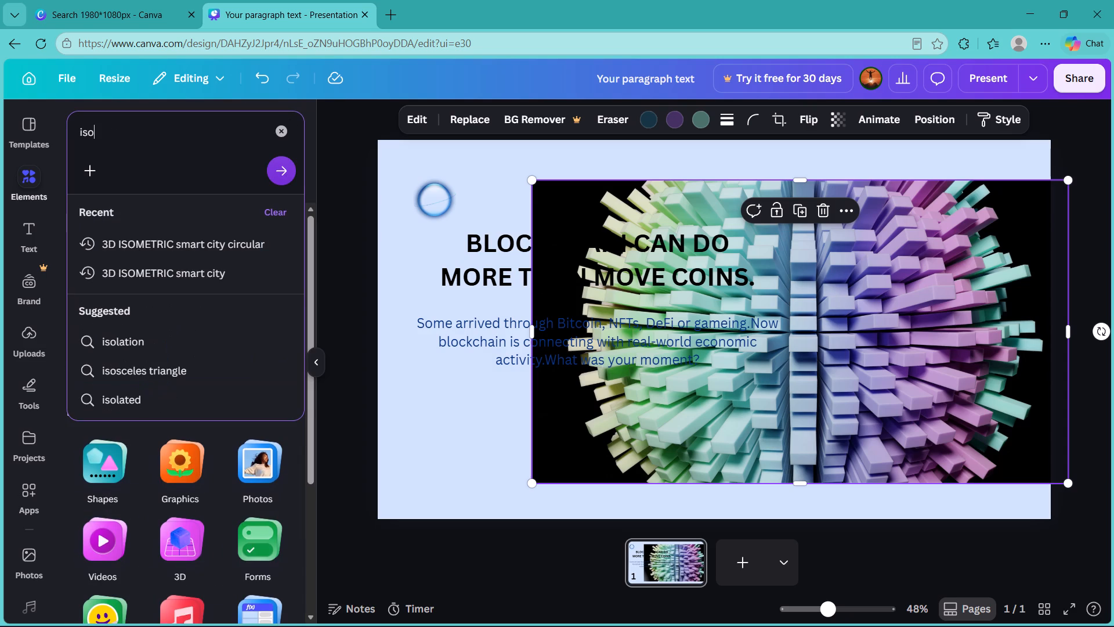
type("metric")
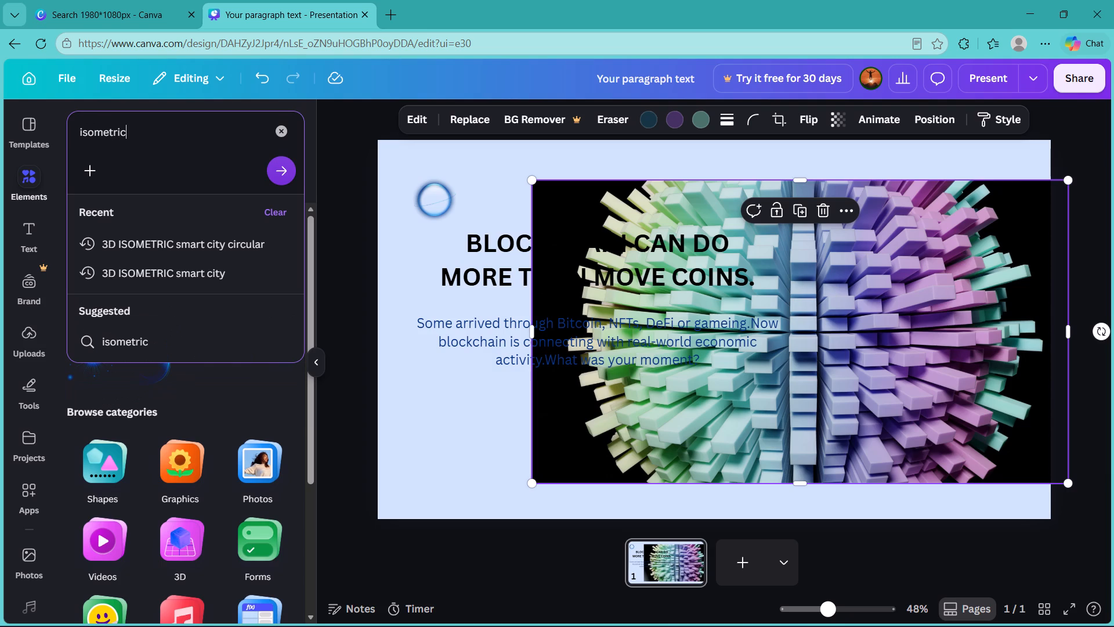
key("space")
type("industries")
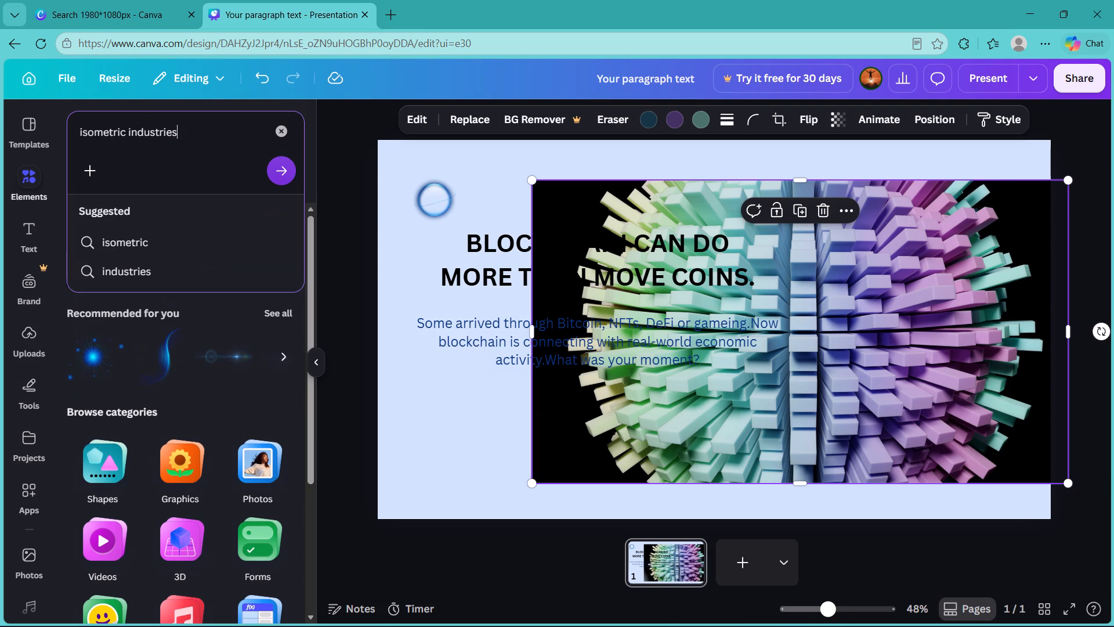
key("Return")
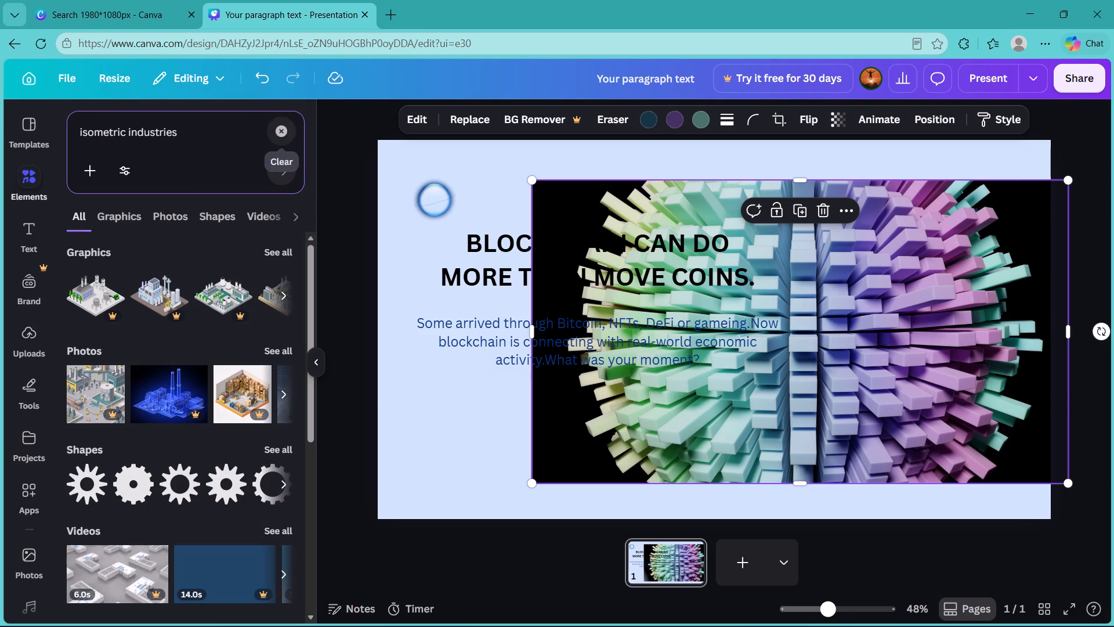
Search the elements library for "3D blockchain ecosystem" instead.
left_click(278, 128)
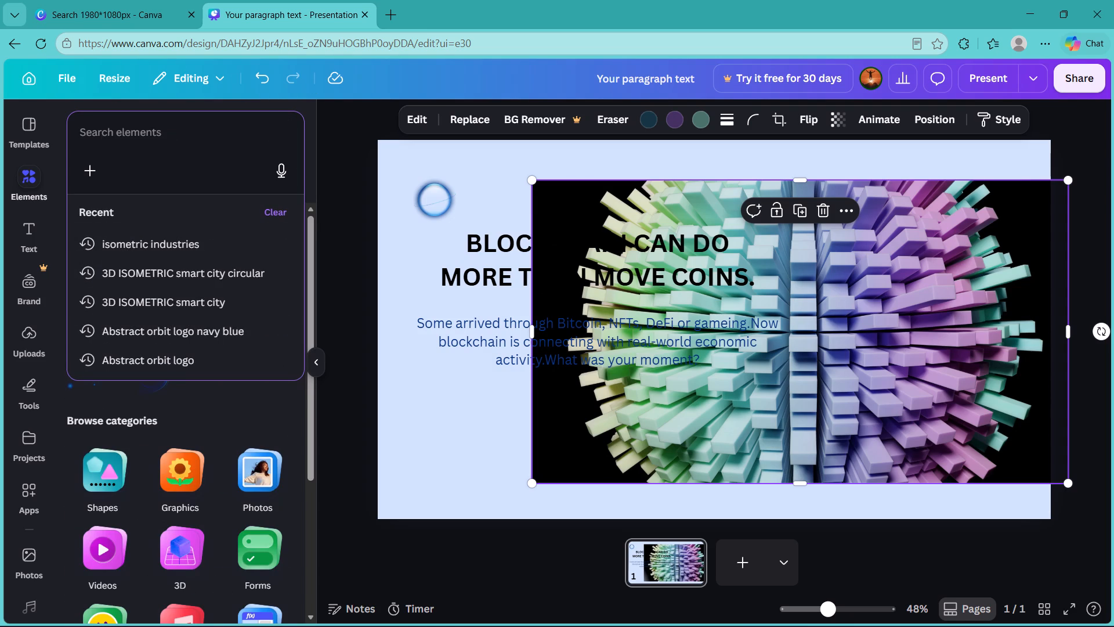
key("3")
key("d")
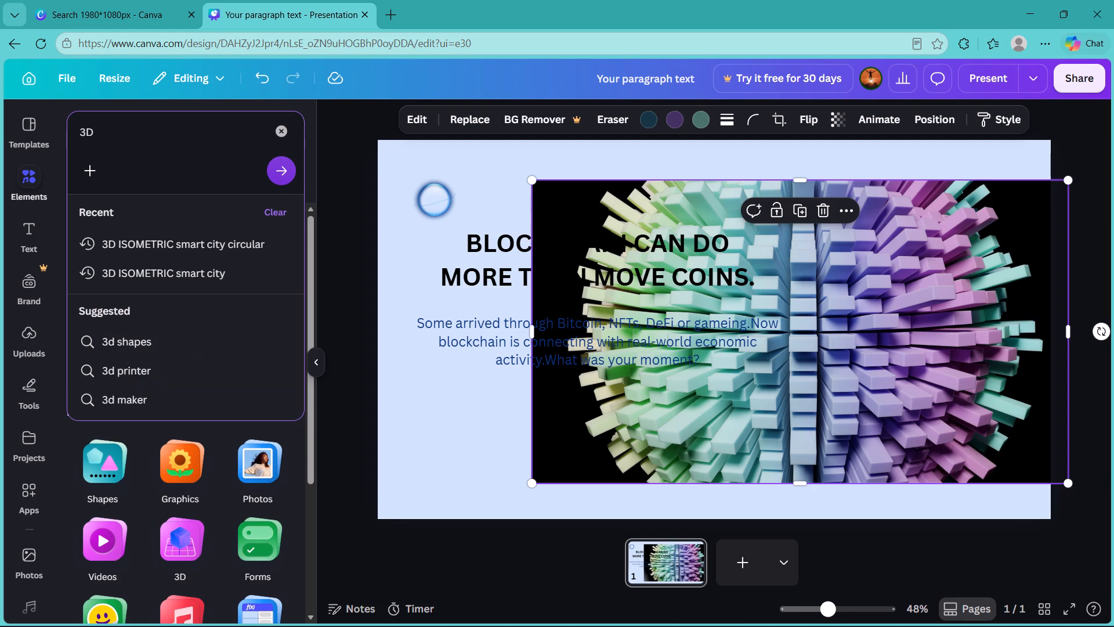
key("space")
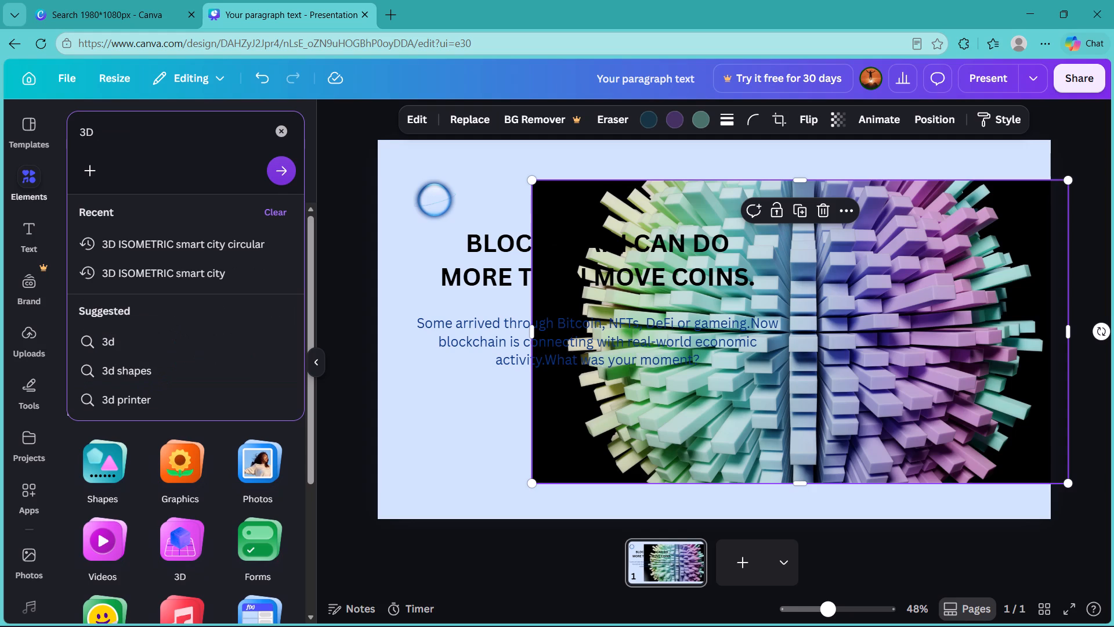
type("bloc")
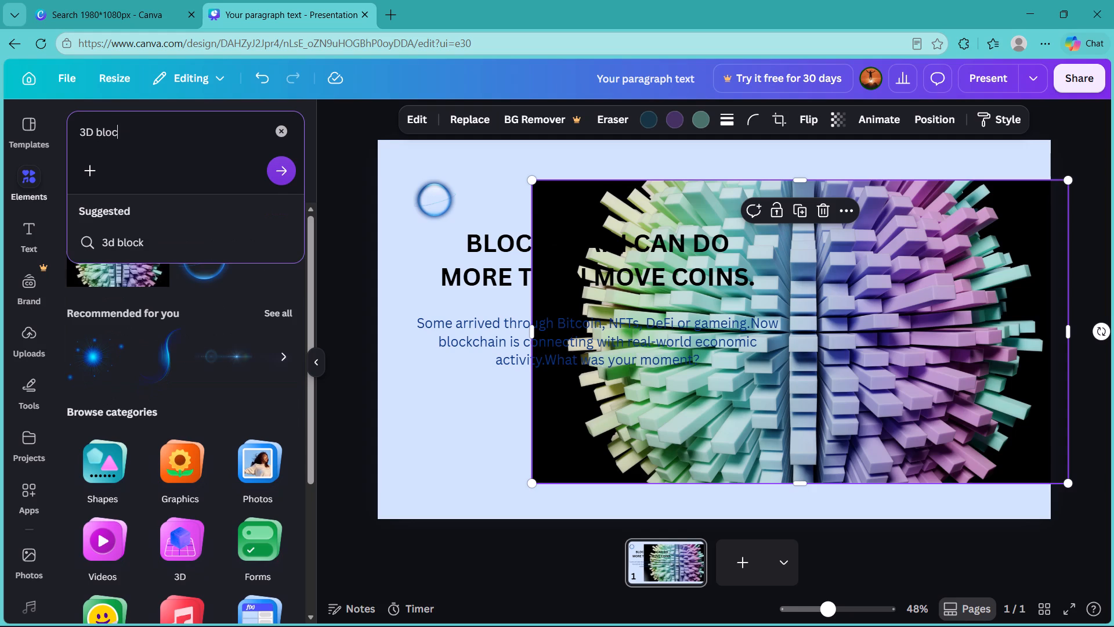
type("kchain")
key("space")
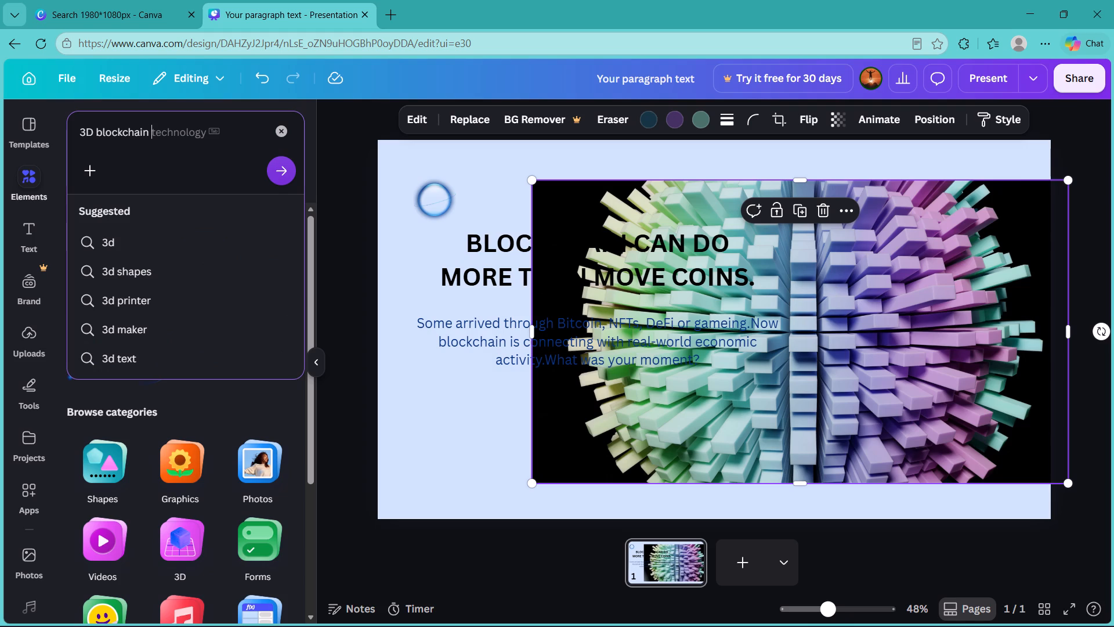
type("ecosy")
type("stem")
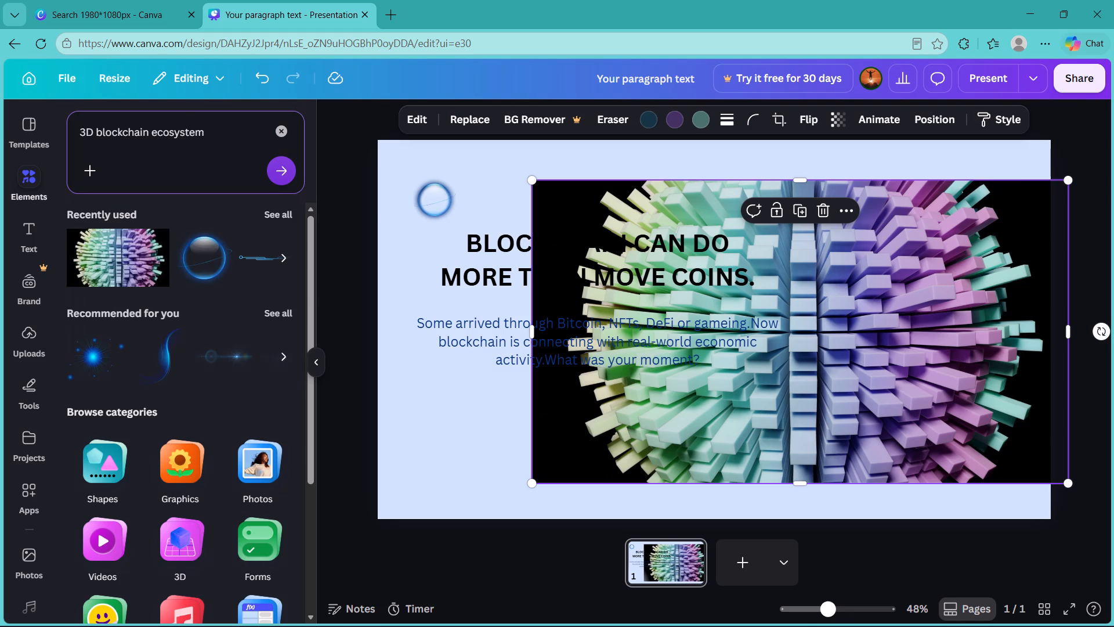
key("Return")
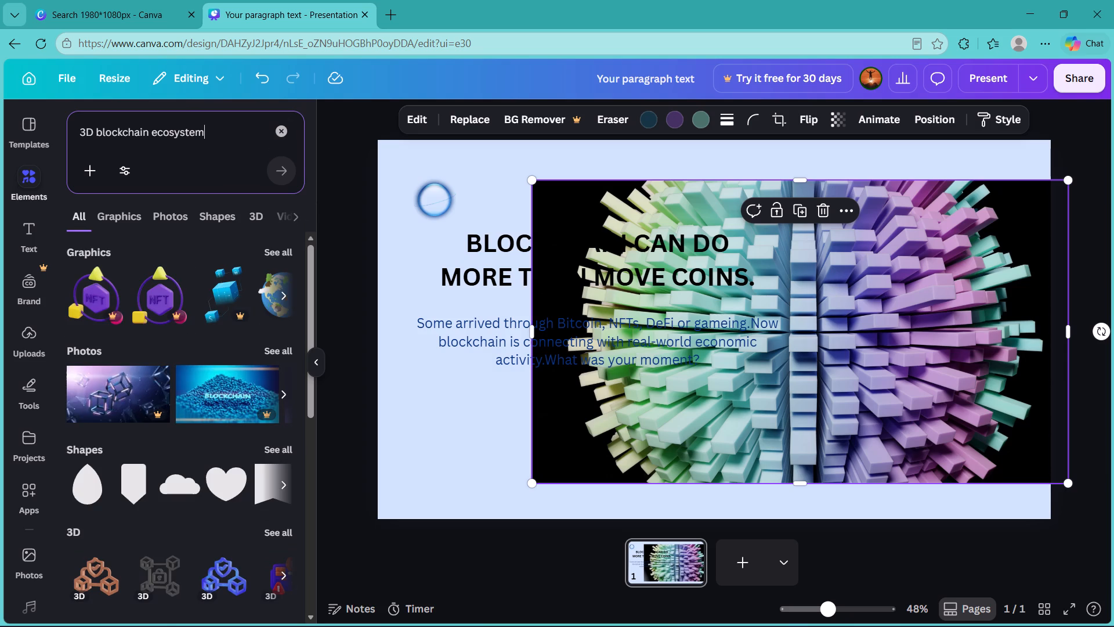
Replace the elements search with "futuristic circular platform 3D" and run it.
left_click(282, 131)
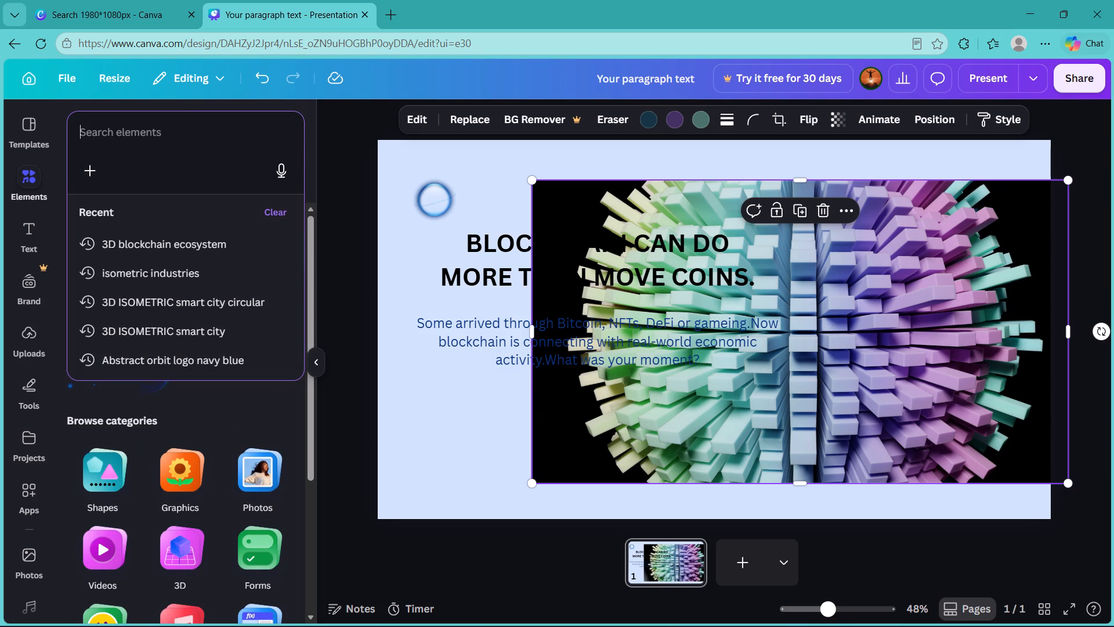
type("futu")
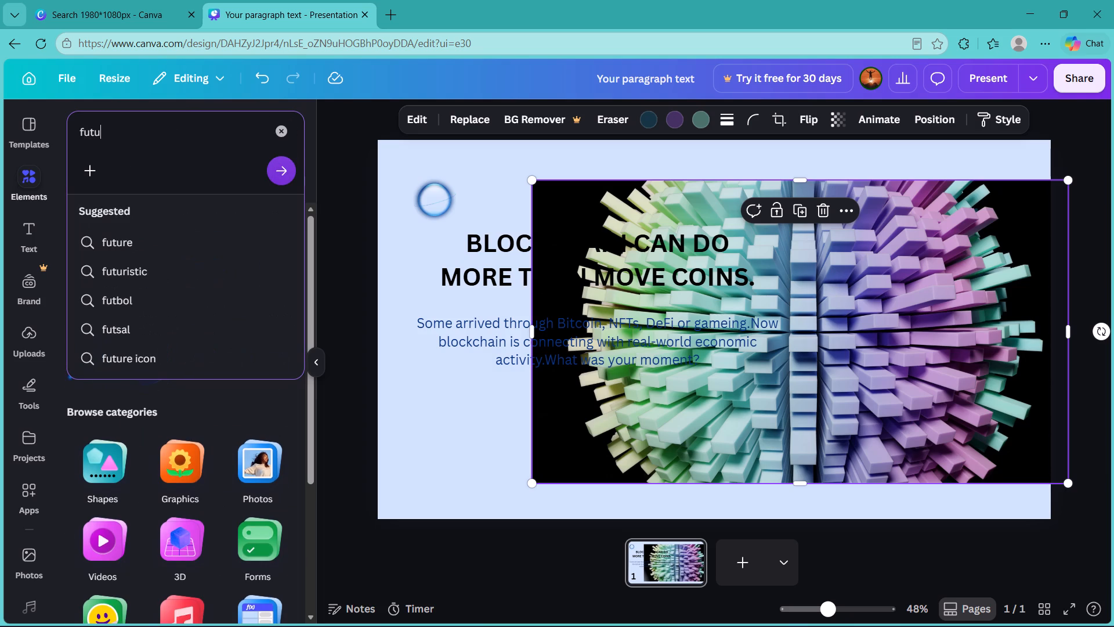
type("ristic")
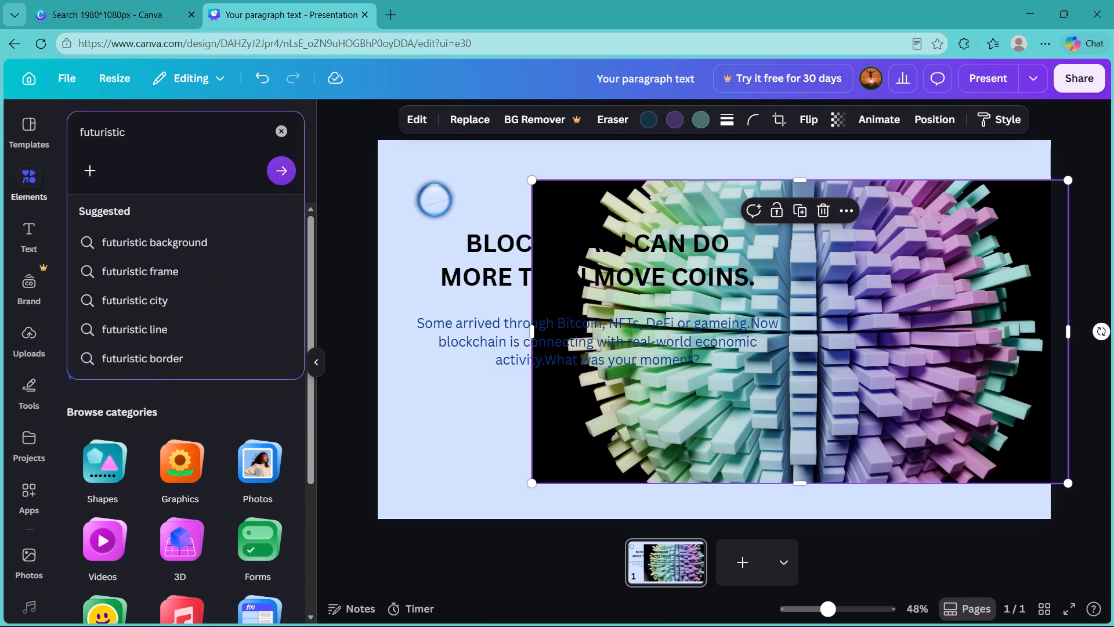
key("space")
type("circular")
key("space")
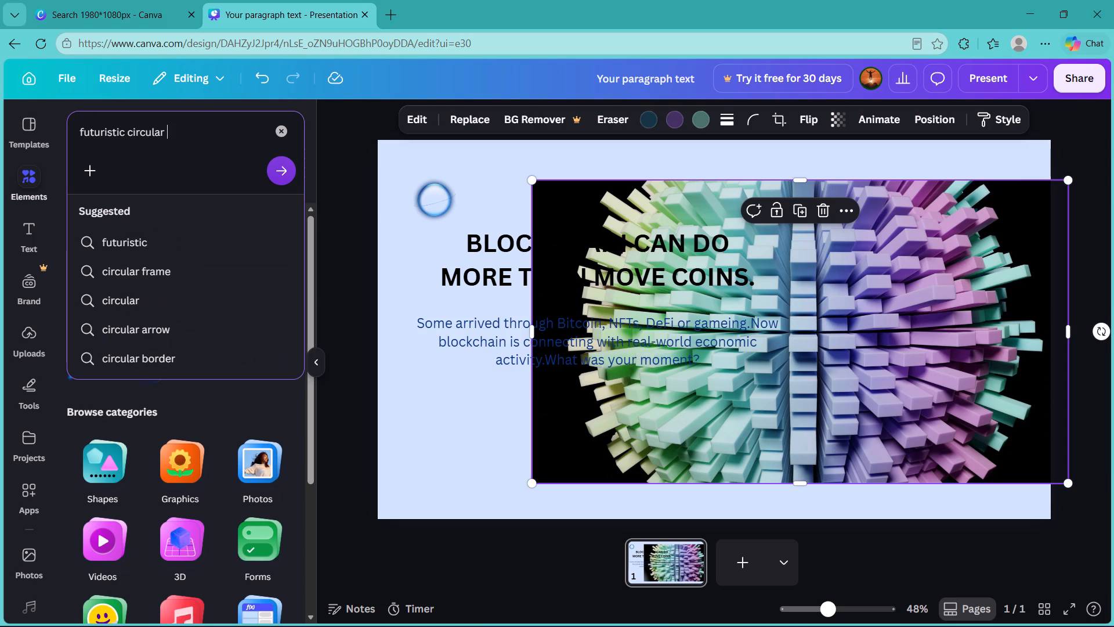
type("platfi")
key("BackSpace")
type("orm")
key("space")
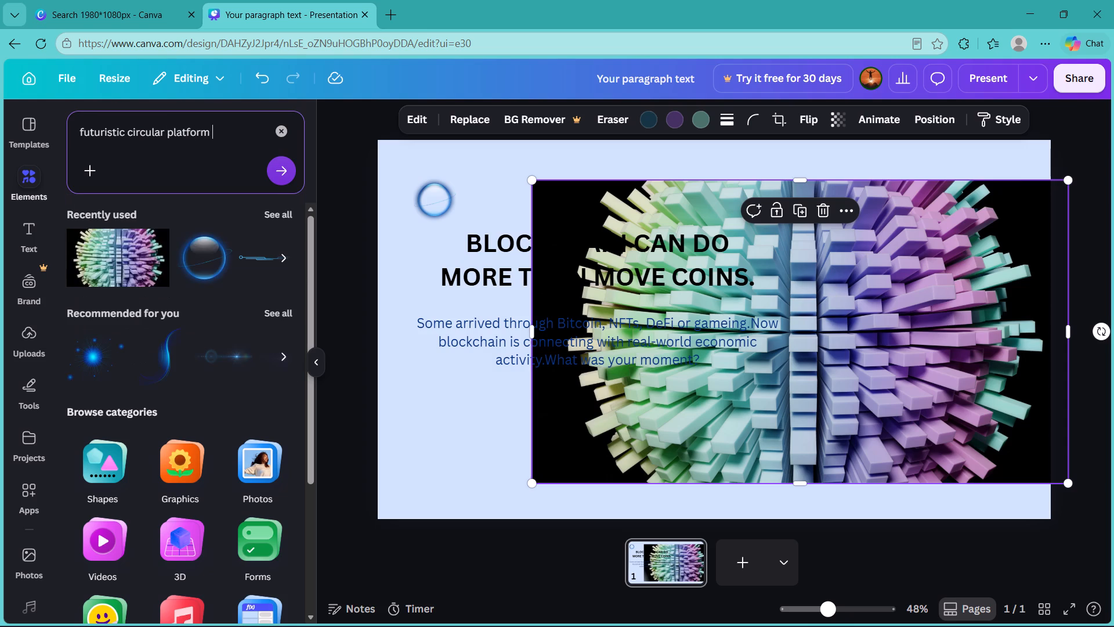
key("3")
key("d")
key("Return")
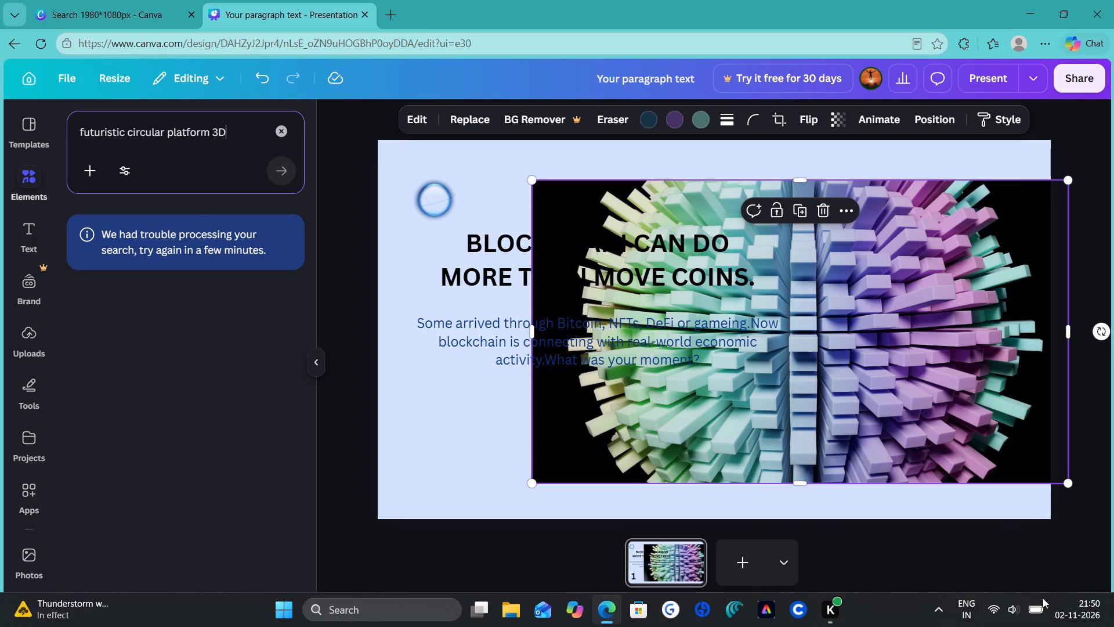
Check the computer's Wi-Fi connection in the Windows quick settings, then return to the design.
left_click(1004, 621)
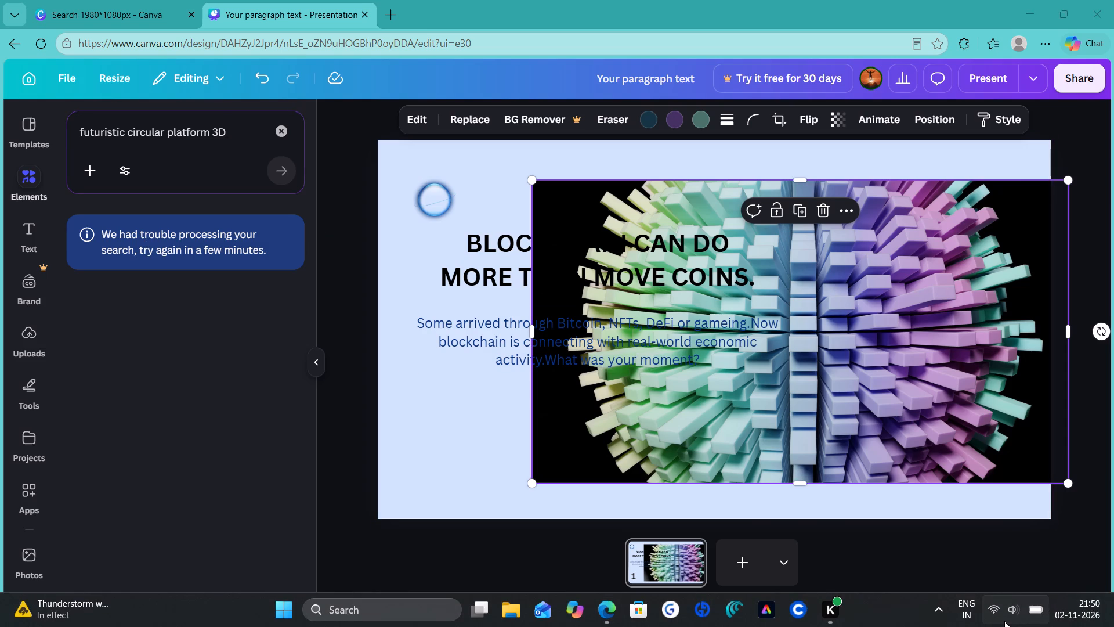
left_click(1004, 621)
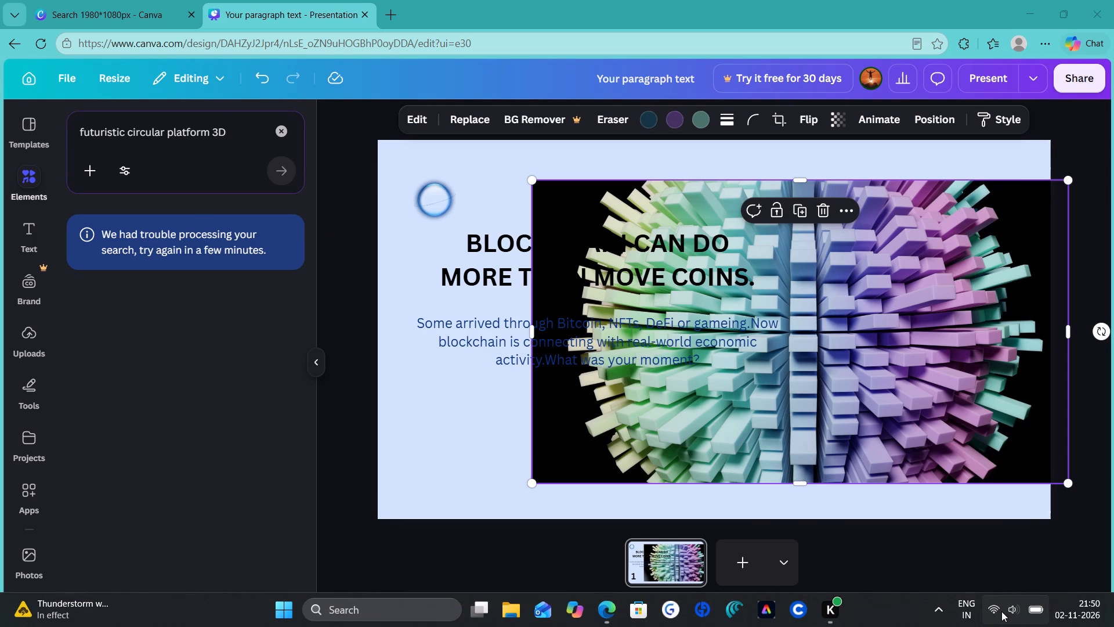
left_click(999, 611)
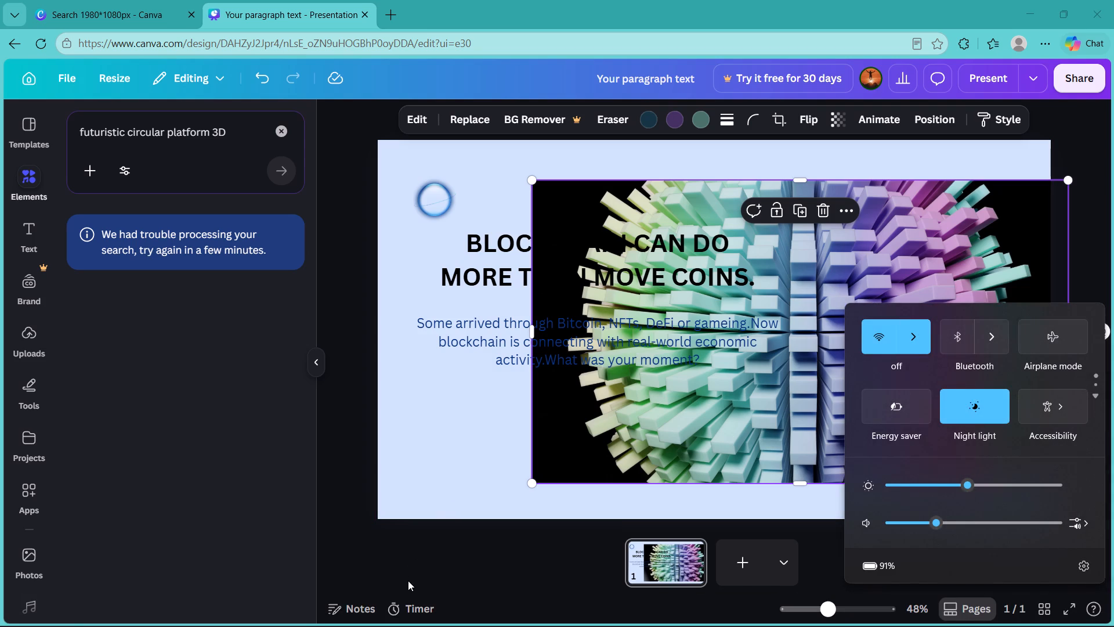
left_click(408, 581)
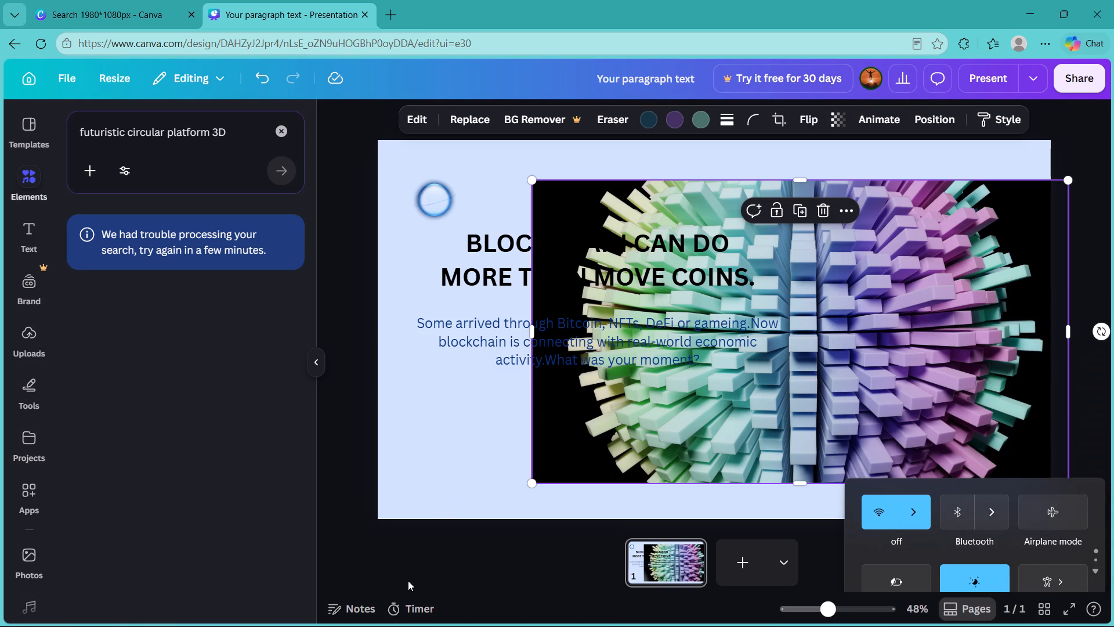
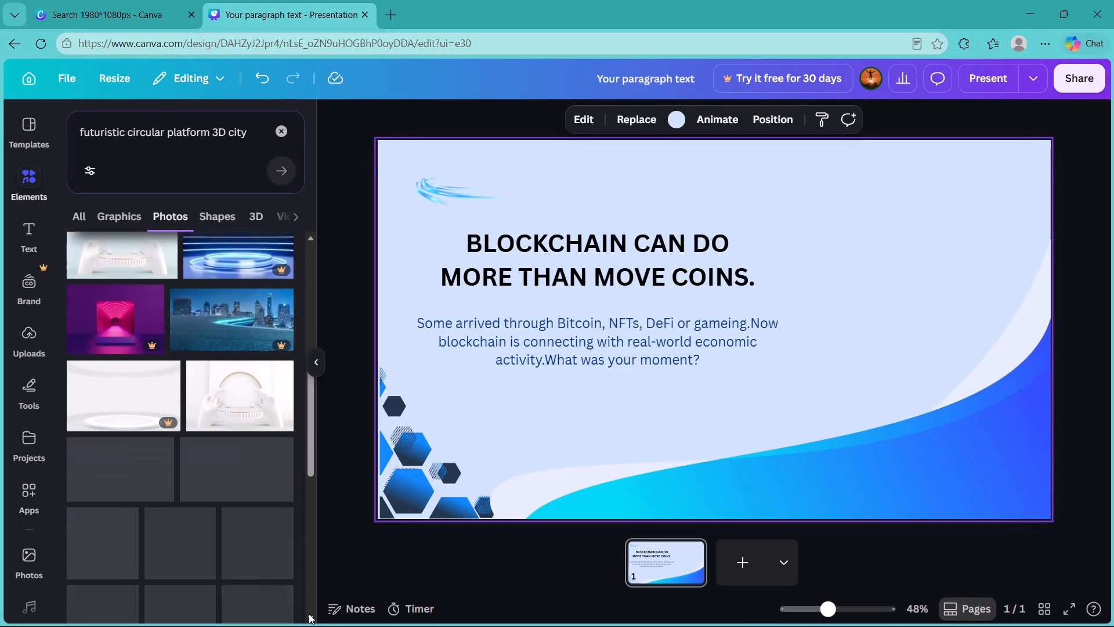
Browse the photo results for "futuristic circular platform 3D city" for a suitable circular city image.
triple_click(309, 614)
left_click(309, 614)
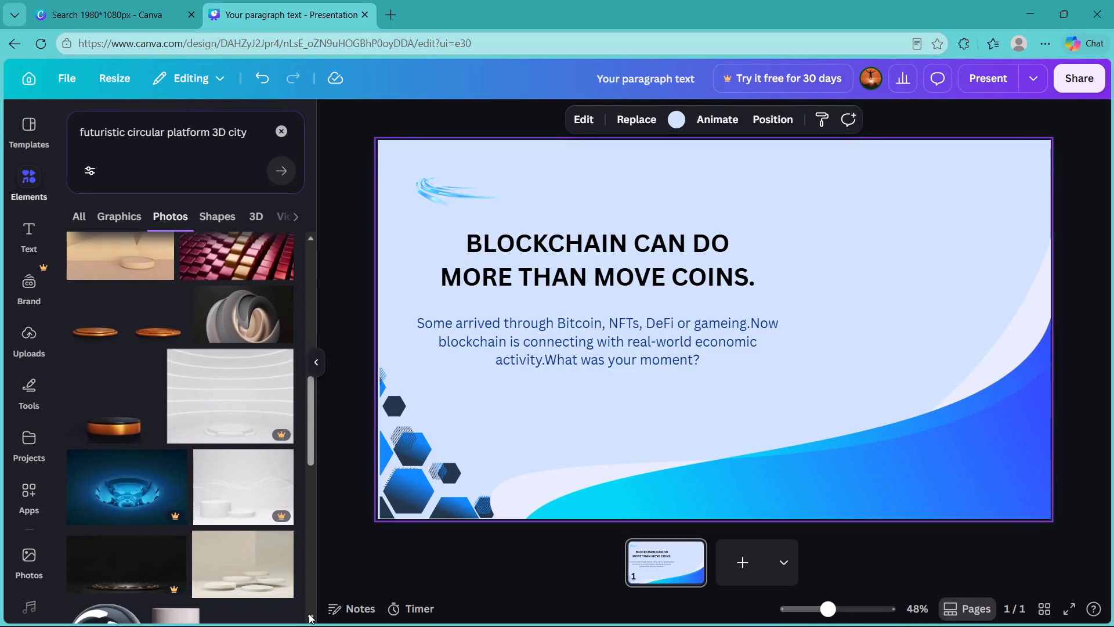
double_click(309, 614)
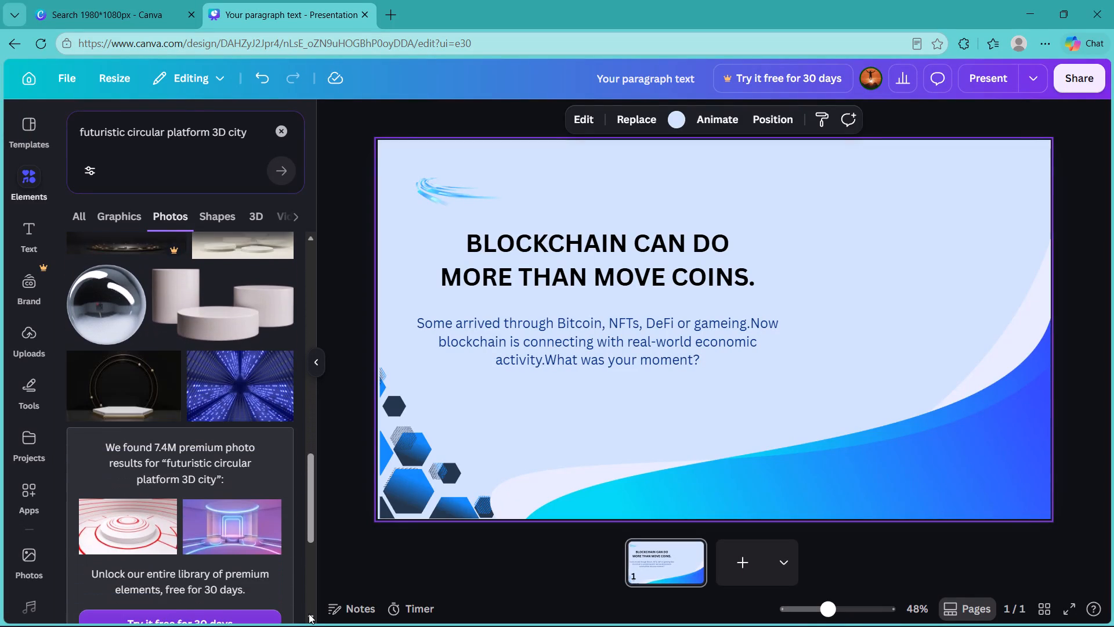
double_click(309, 614)
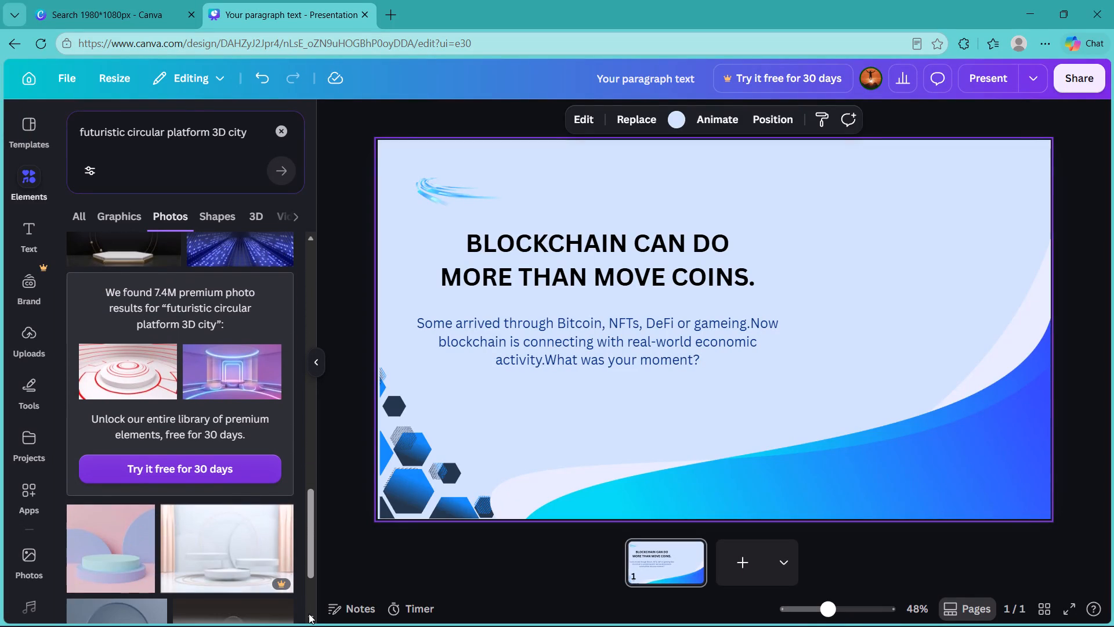
double_click(309, 614)
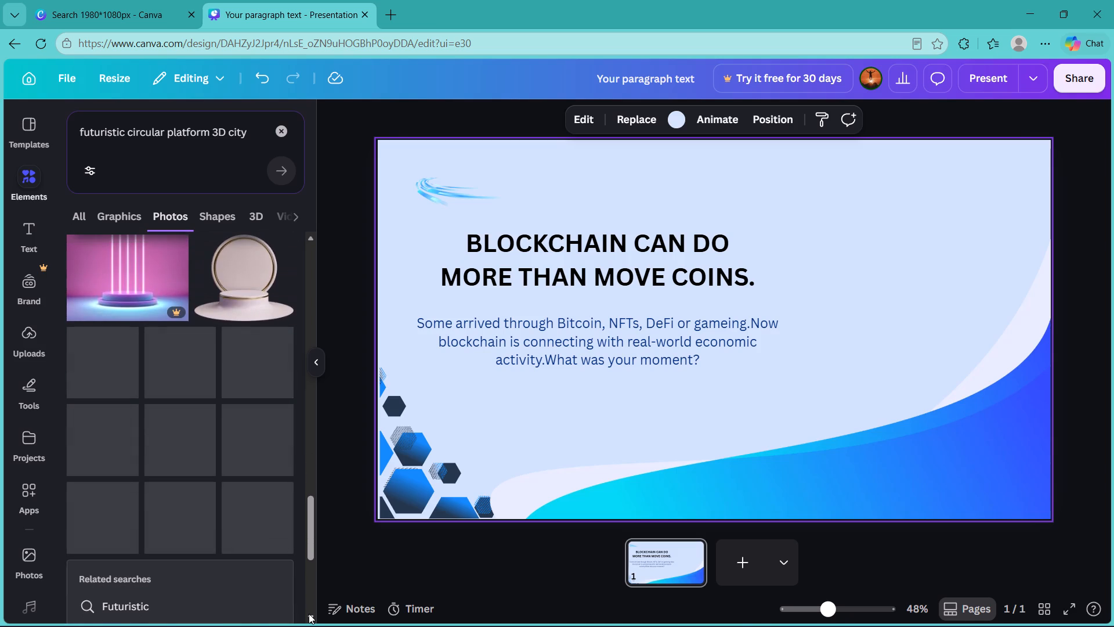
double_click(309, 614)
triple_click(309, 614)
double_click(309, 614)
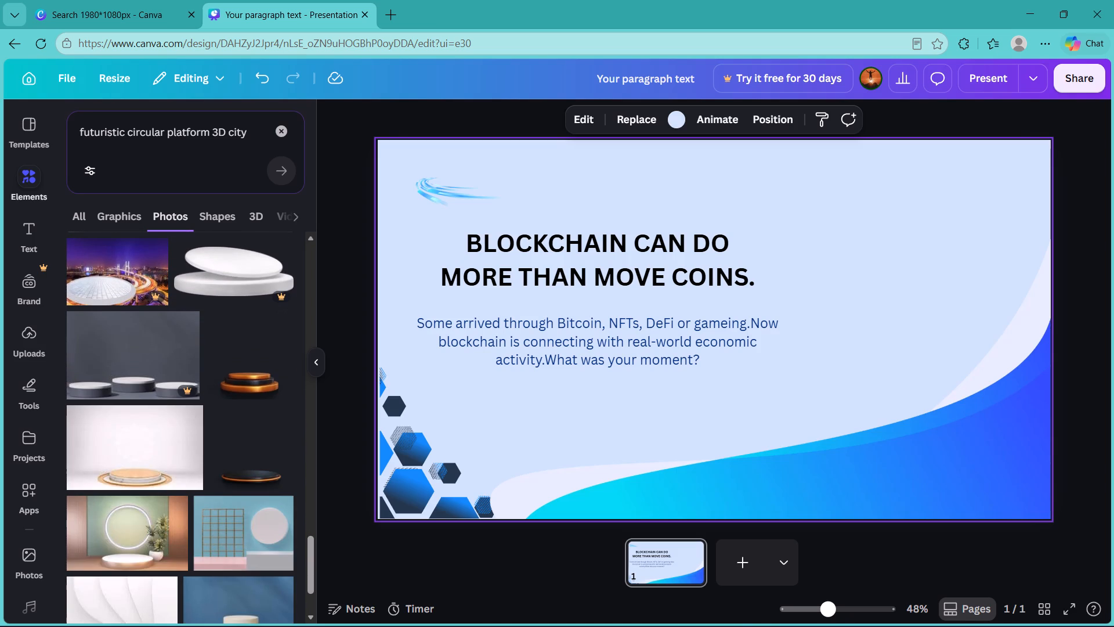
Extend the photo search to "futuristic circular earth city platform 3D city" and run it.
left_click(167, 134)
key("space")
type("earth")
key("space")
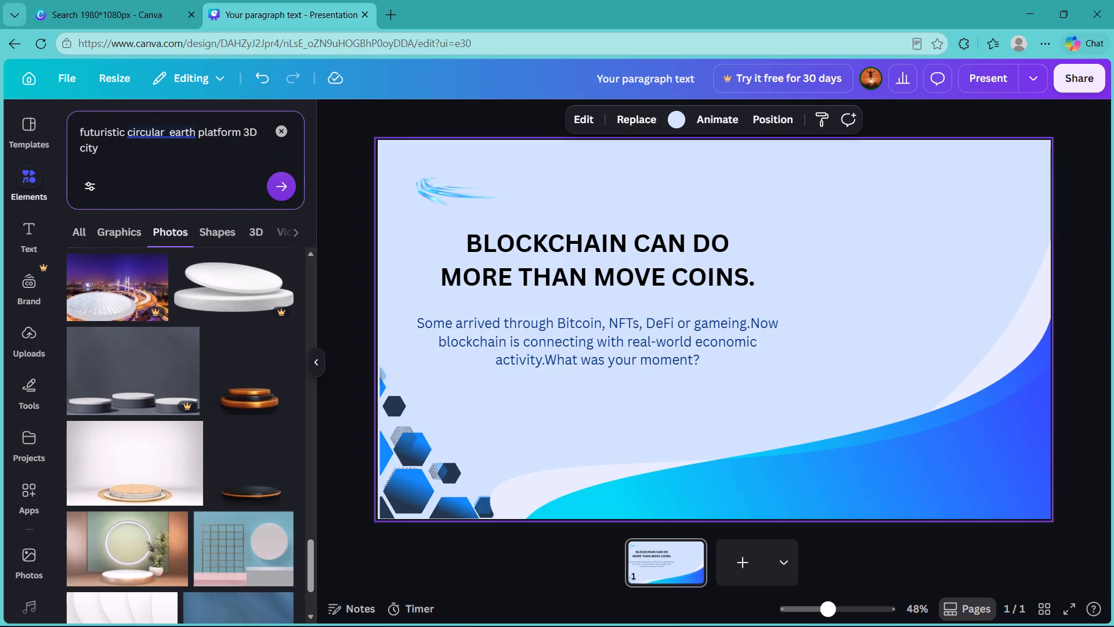
type("city")
key("space")
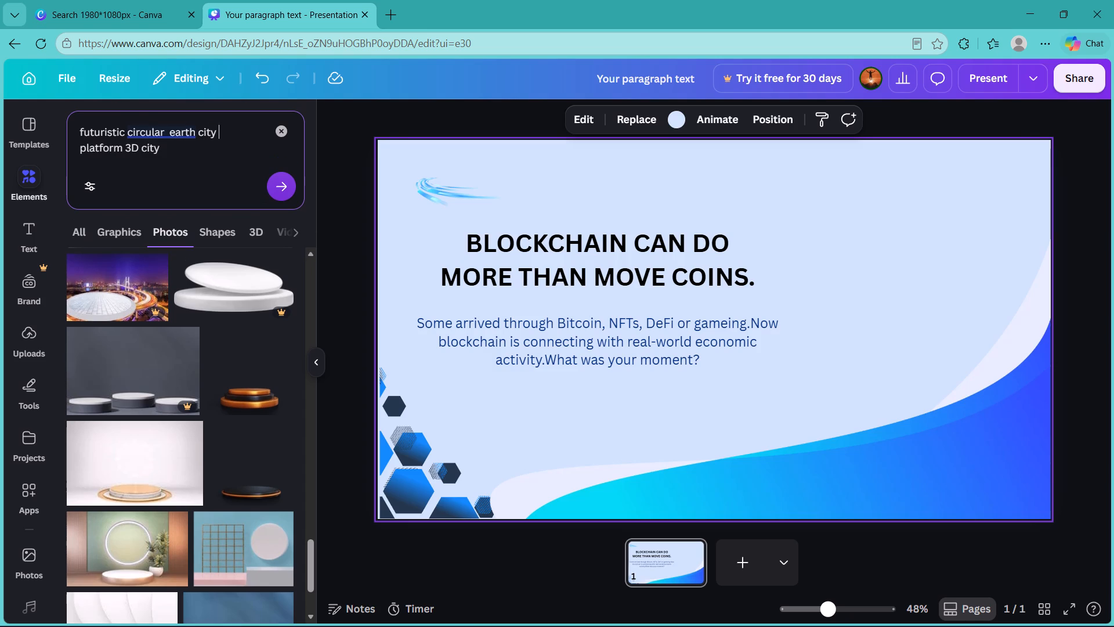
key("Return")
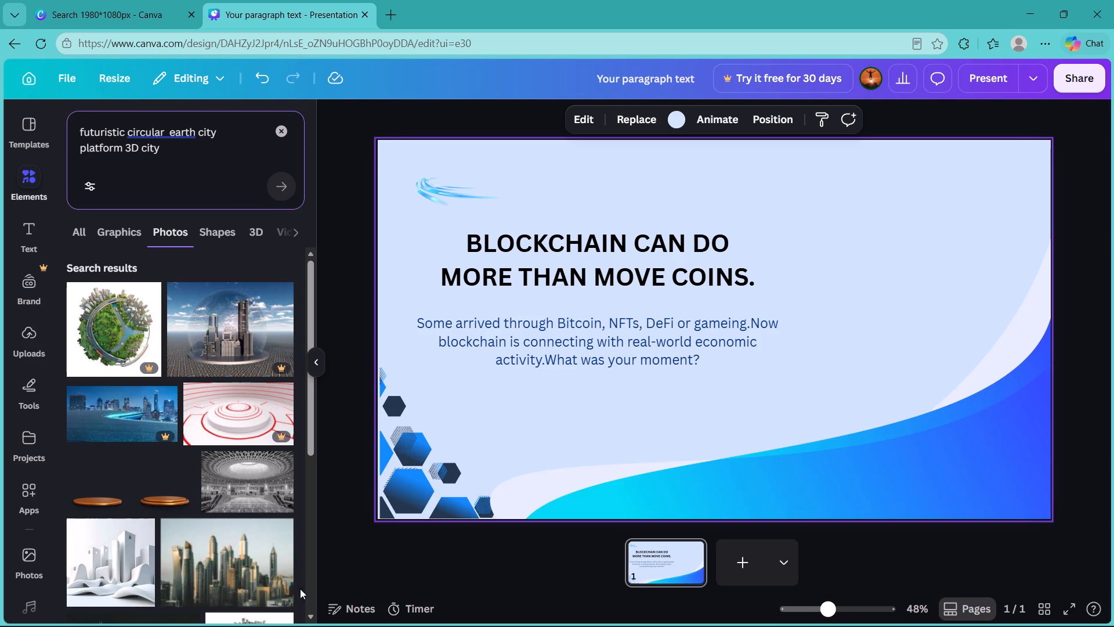
Find the tall tiny-planet city photo in the results, add it to the page and place it beside the heading and body text.
triple_click(310, 613)
triple_click(310, 613)
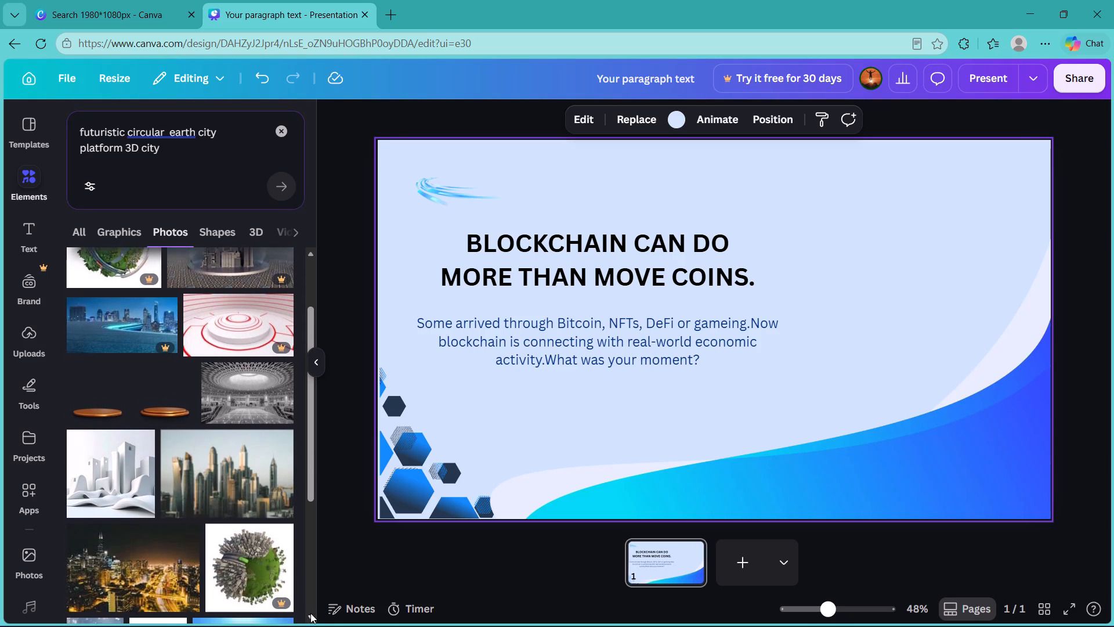
triple_click(310, 613)
triple_click(310, 613)
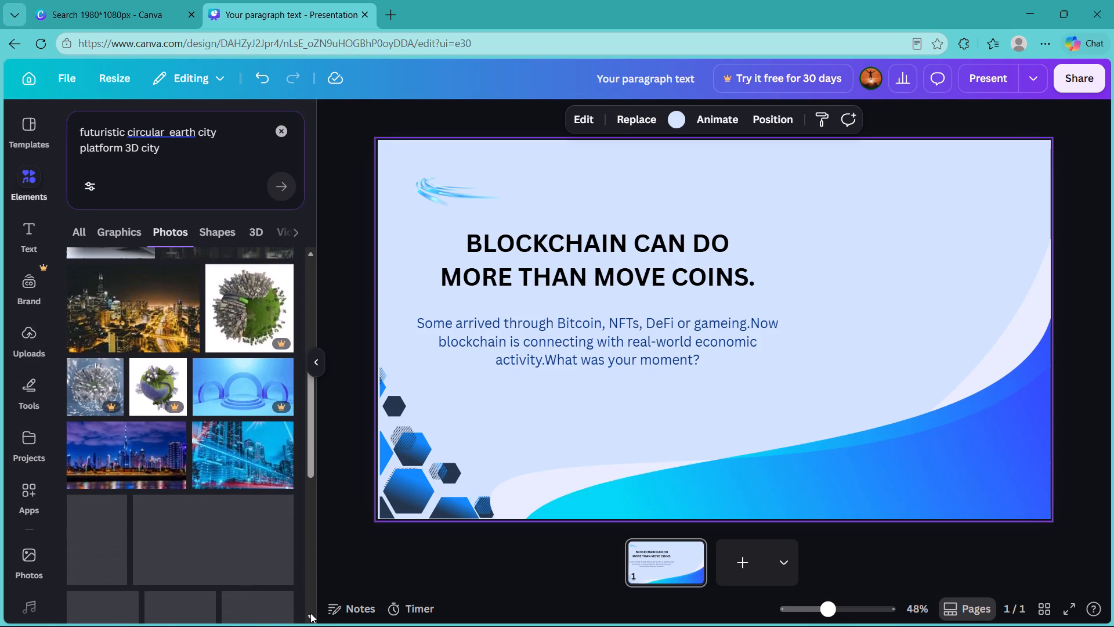
triple_click(310, 613)
triple_click(310, 613)
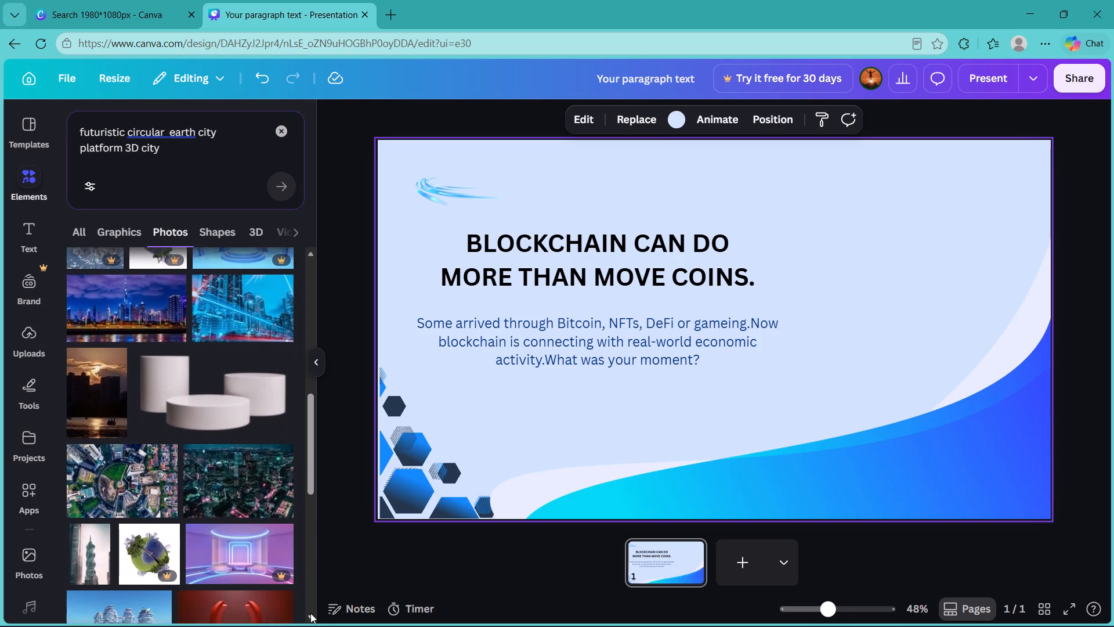
triple_click(310, 613)
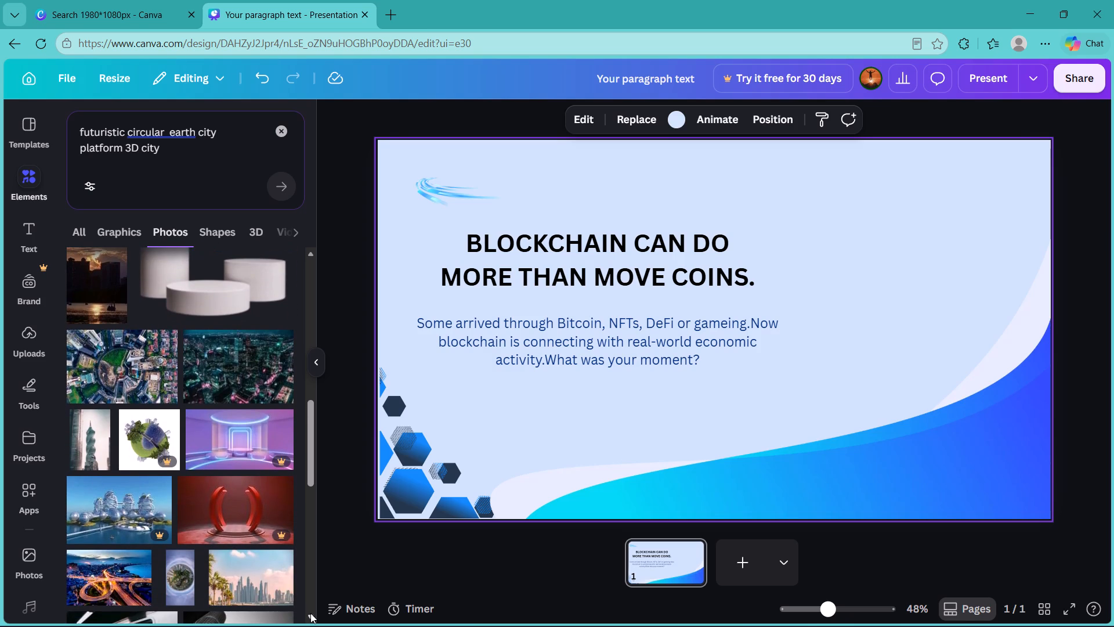
triple_click(310, 613)
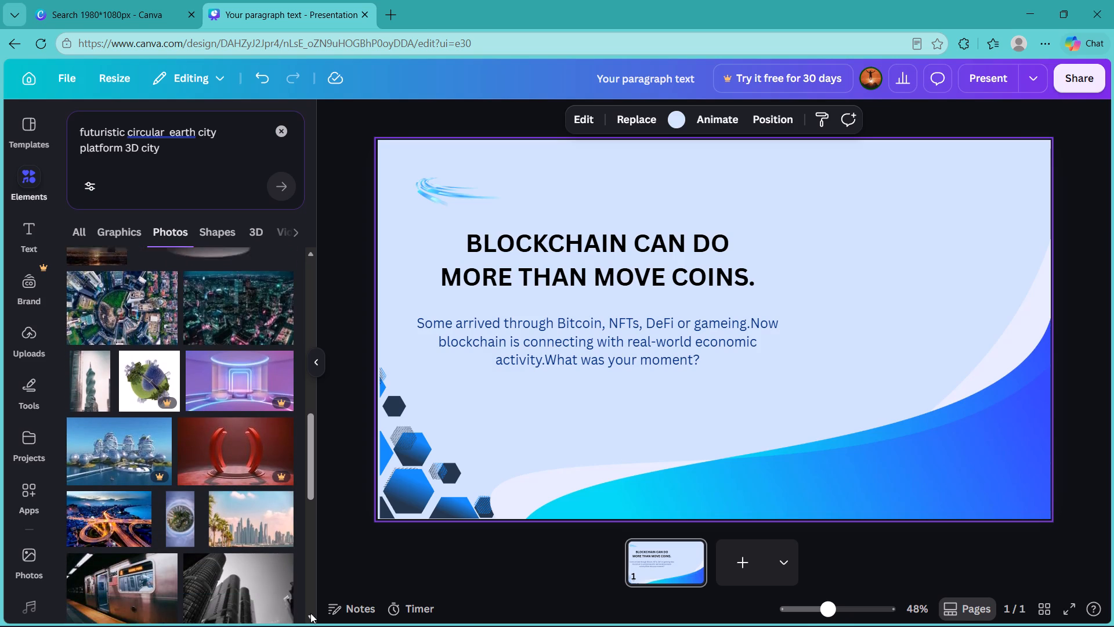
triple_click(310, 613)
left_click(310, 613)
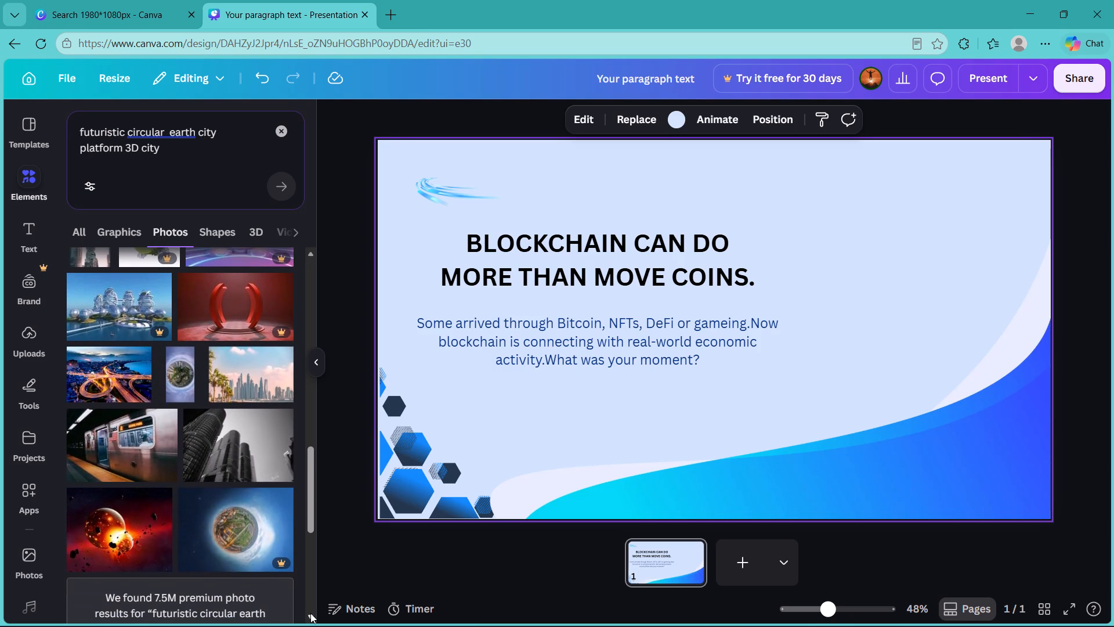
left_click(179, 378)
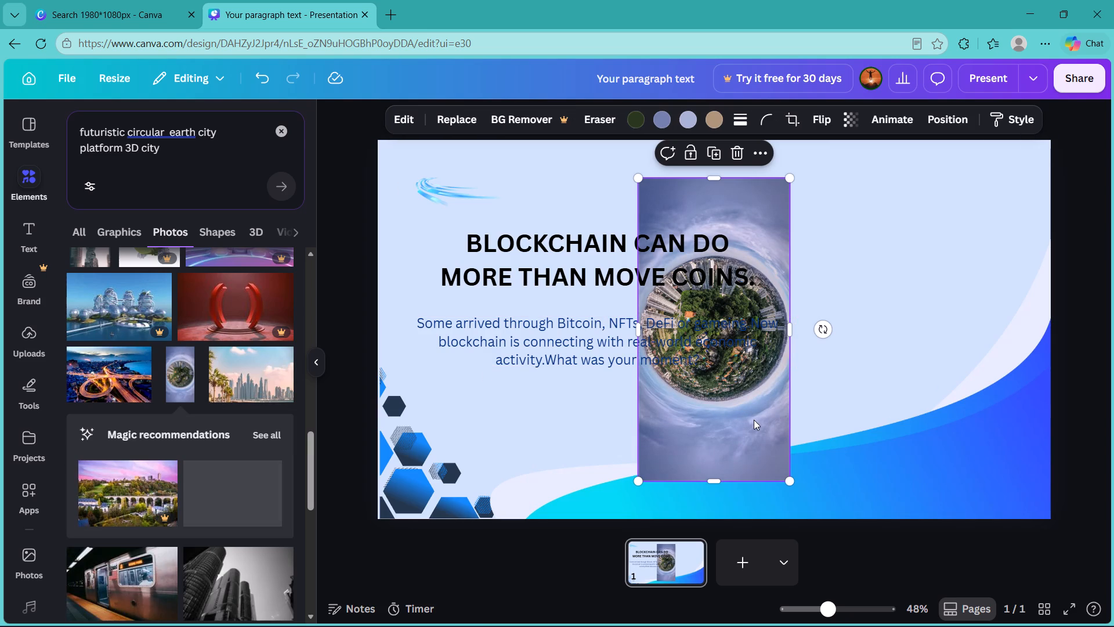
left_click_drag(754, 420, 811, 391)
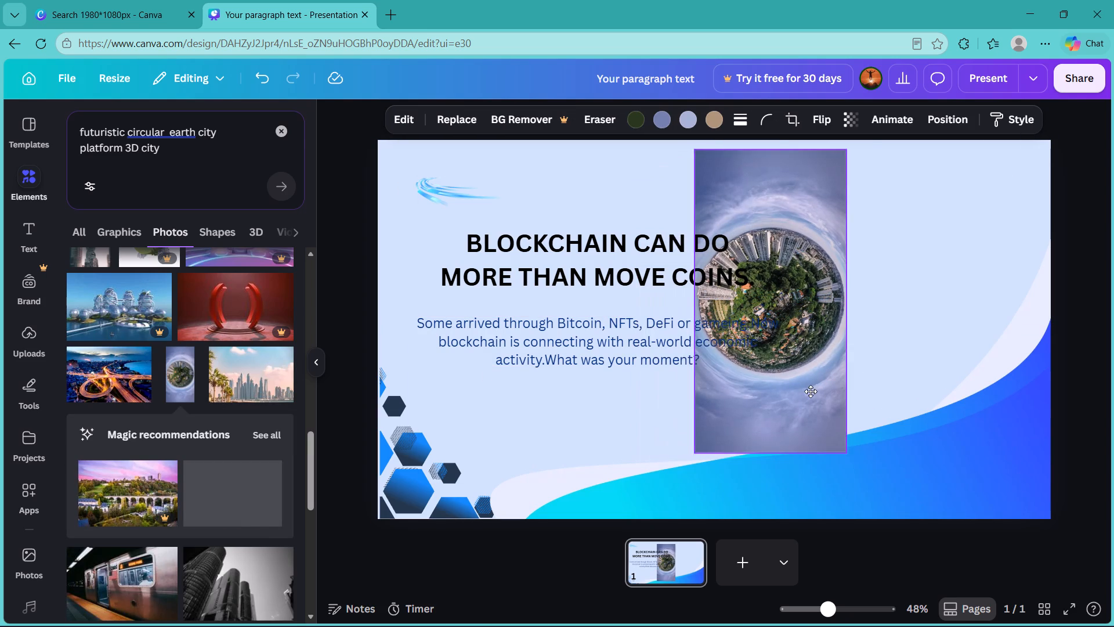
left_click_drag(811, 391, 910, 384)
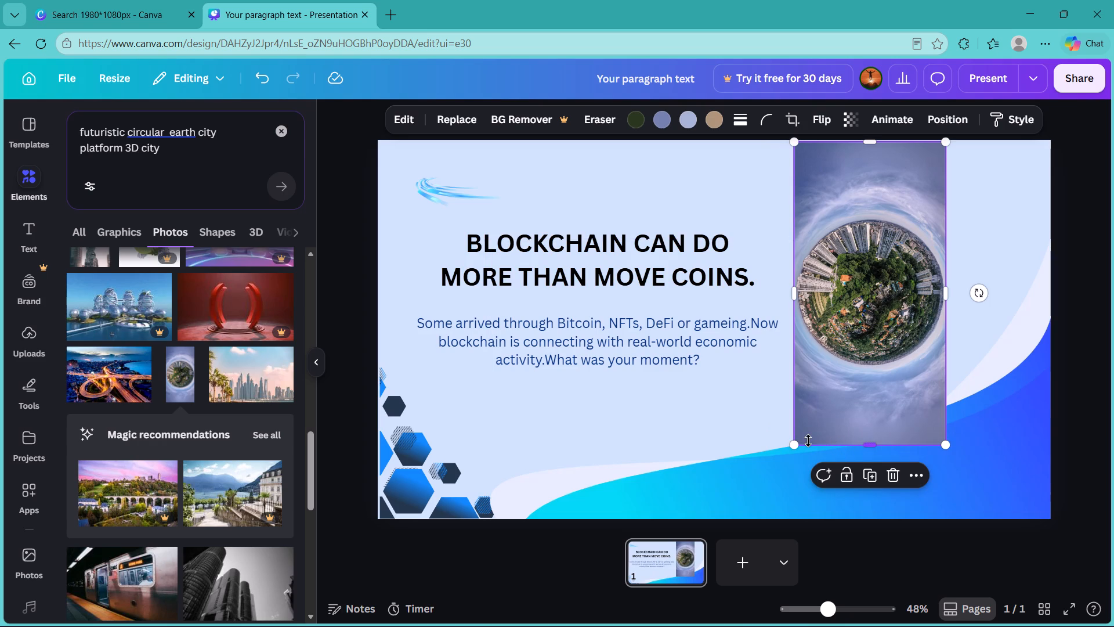
Resize the city photo to about 710 wide by 835 high and keep it near the page's upper-right corner.
left_click_drag(868, 444, 873, 482)
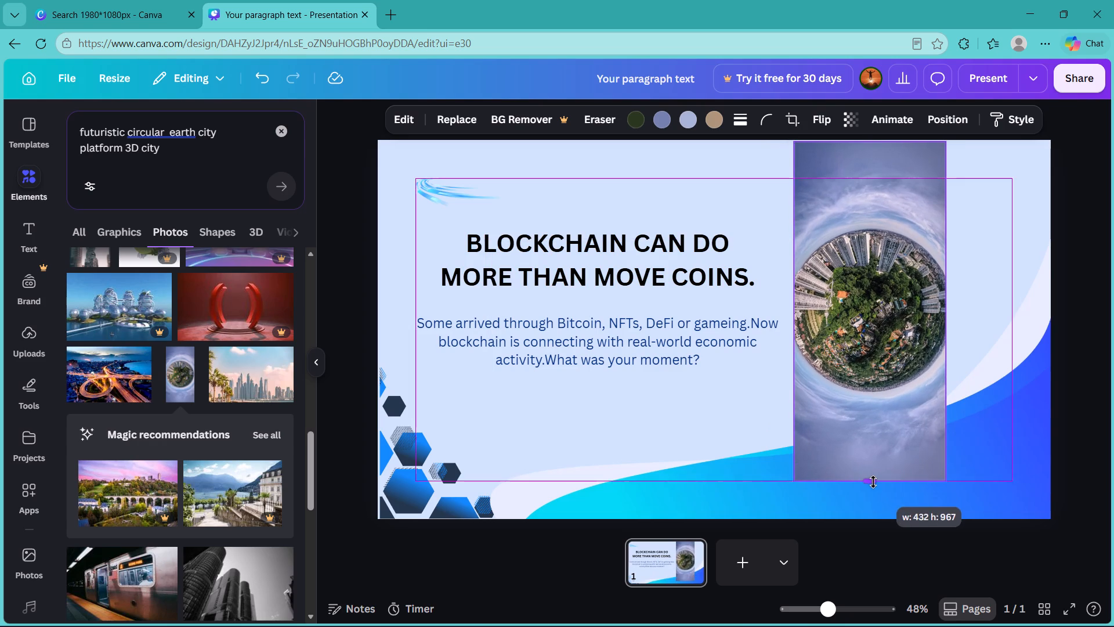
left_click_drag(873, 482, 862, 434)
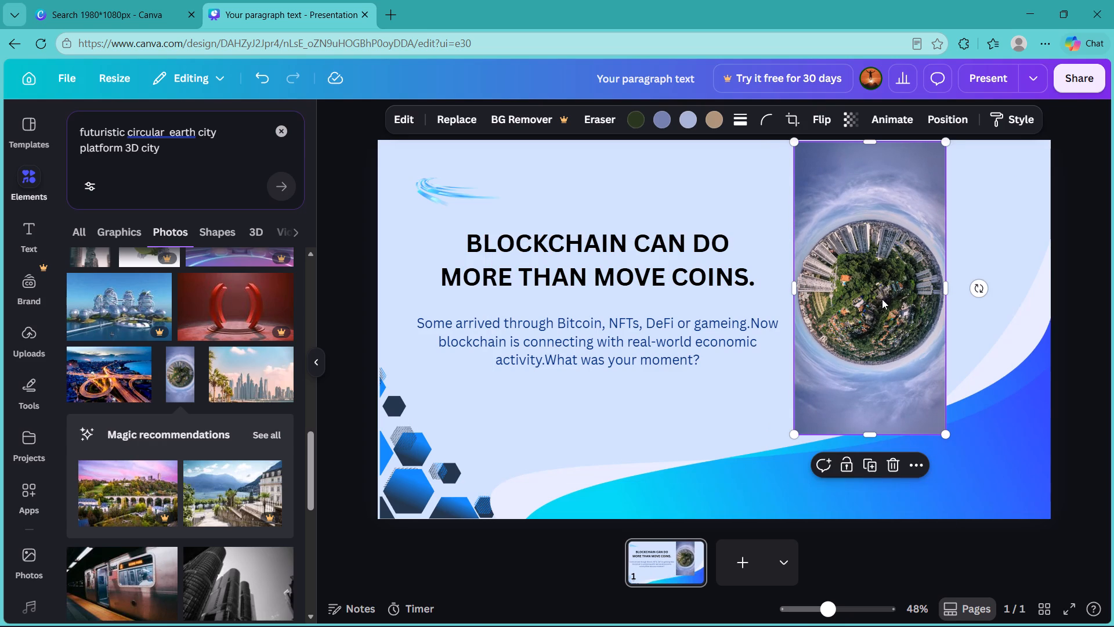
left_click_drag(945, 283, 1062, 282)
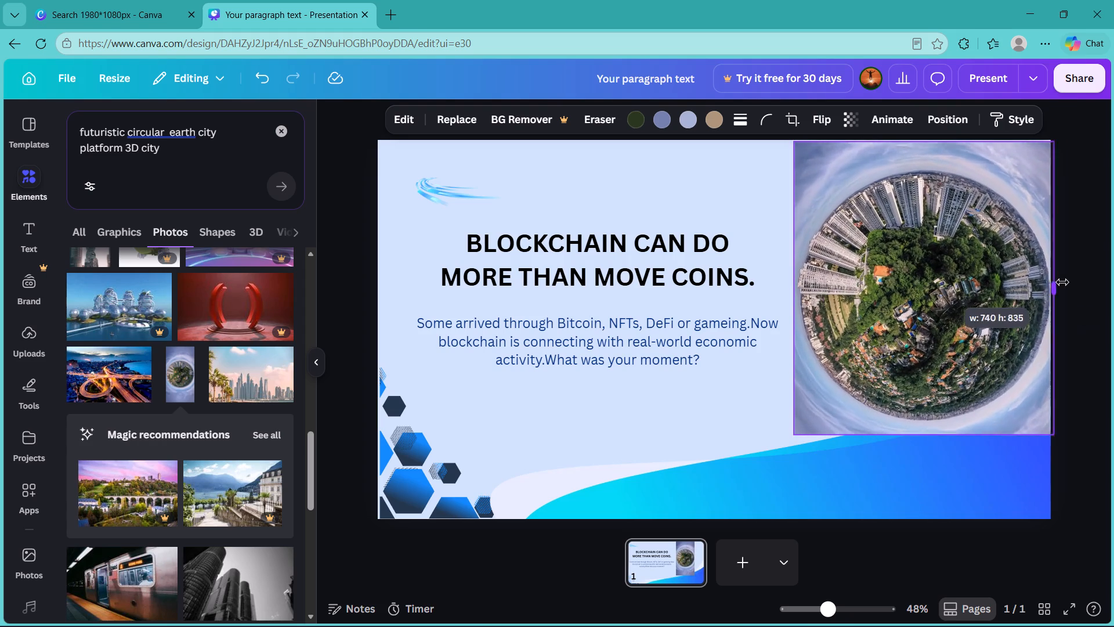
left_click_drag(1062, 282, 1044, 283)
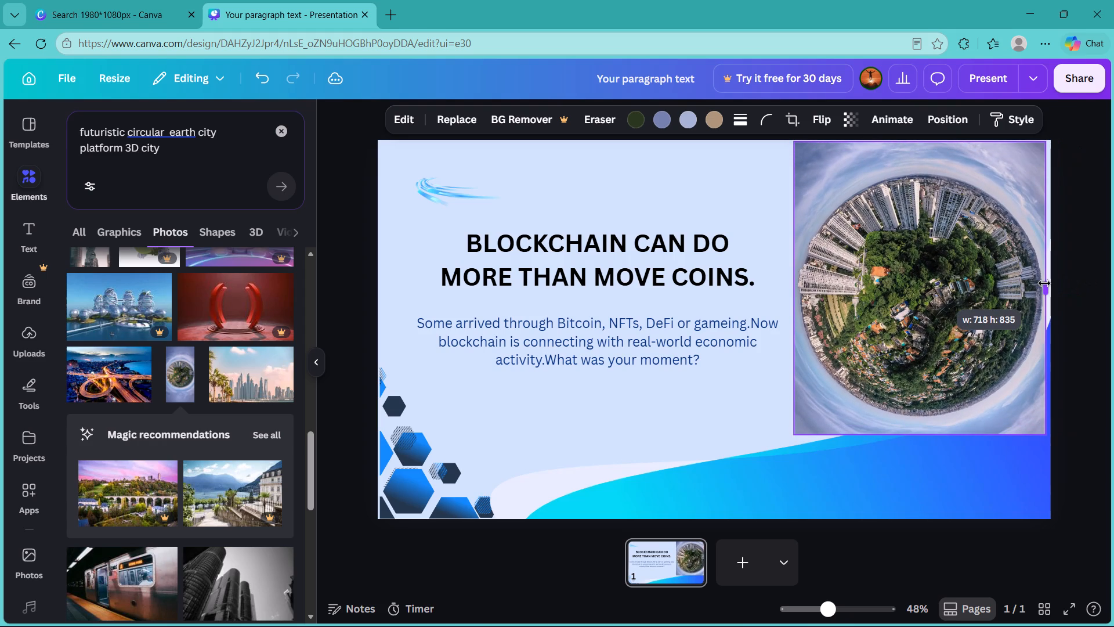
left_click_drag(1044, 283, 1041, 283)
left_click_drag(941, 284, 934, 284)
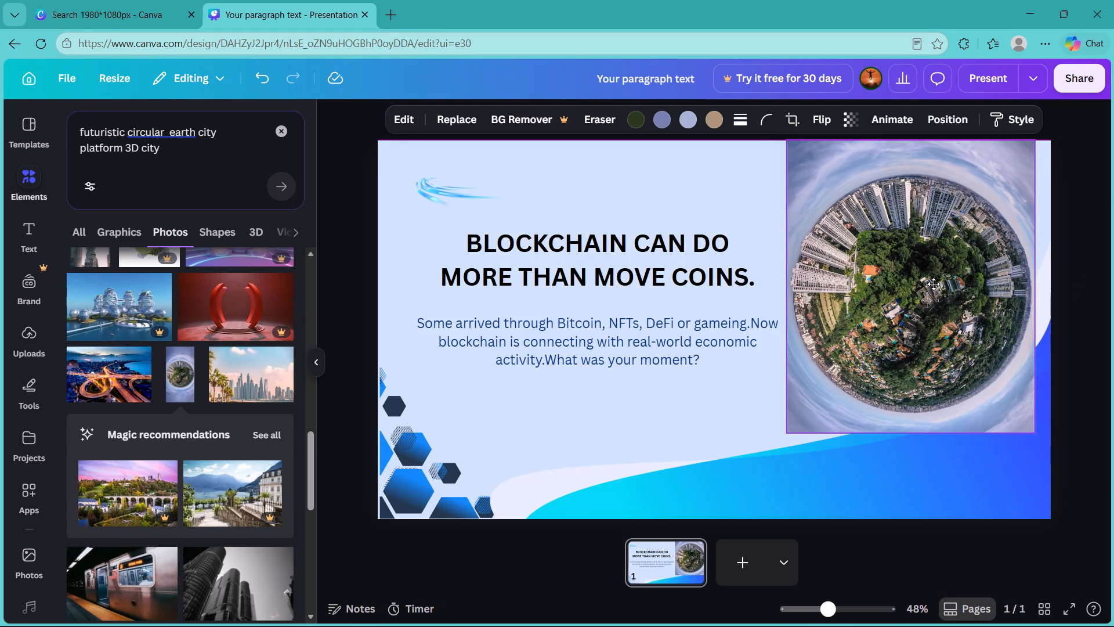
left_click_drag(934, 284, 931, 289)
left_click(931, 289)
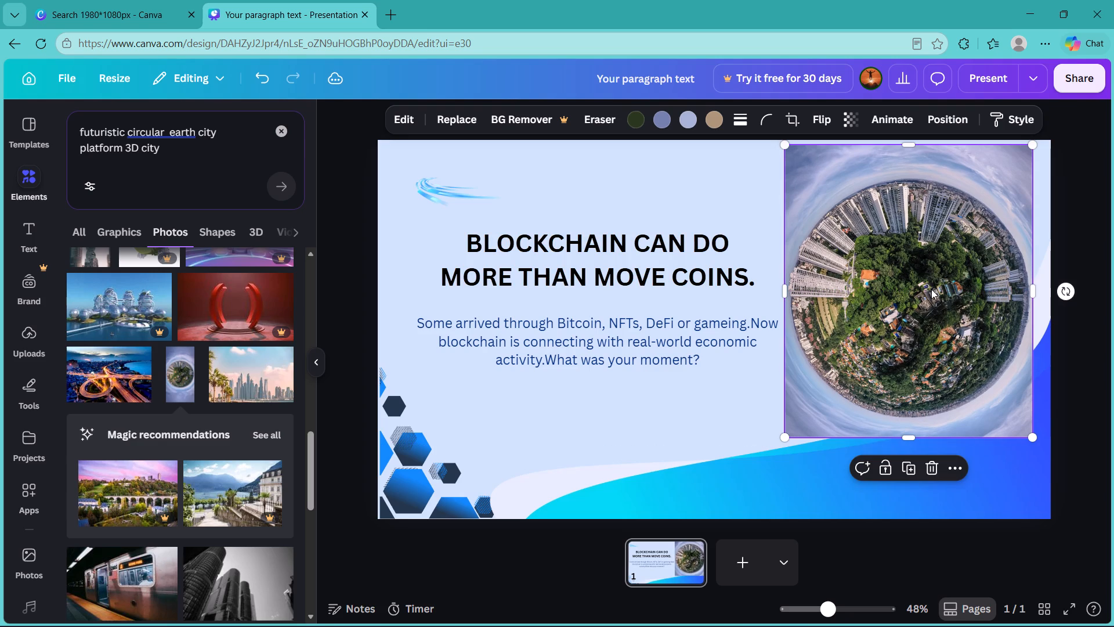
Send the city photo one layer backward so it sits behind the blue wave graphic.
left_click(931, 304)
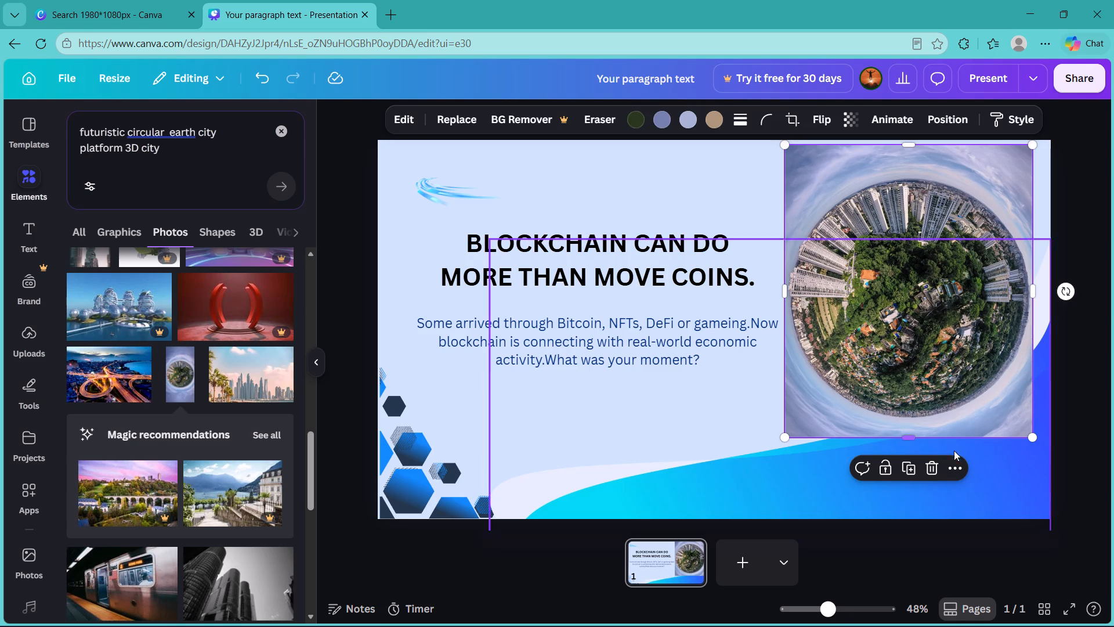
left_click(955, 468)
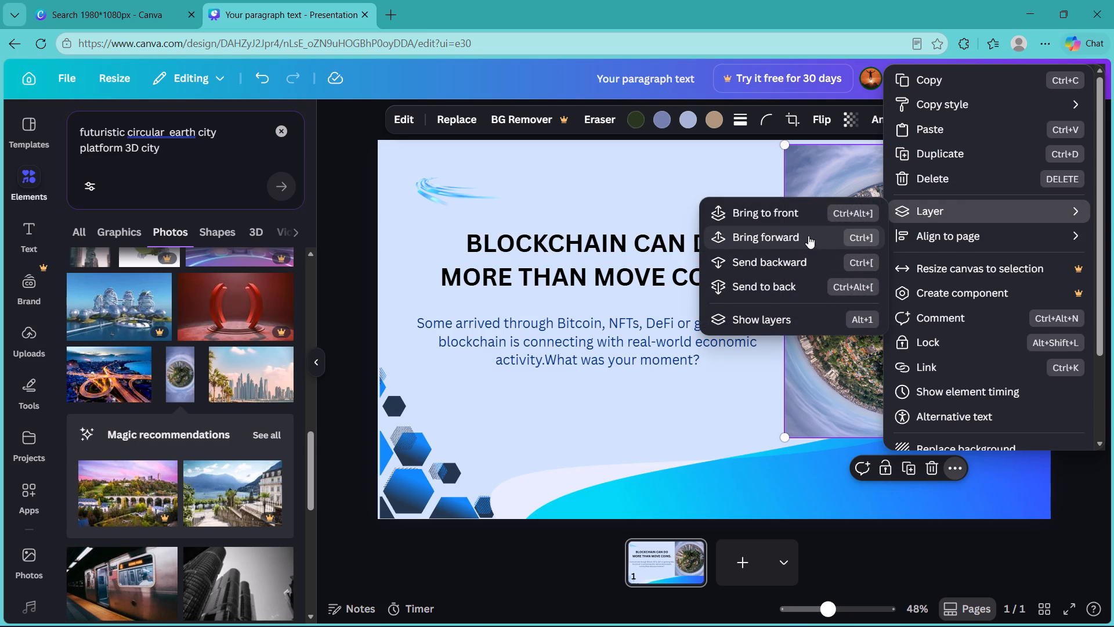
left_click(805, 258)
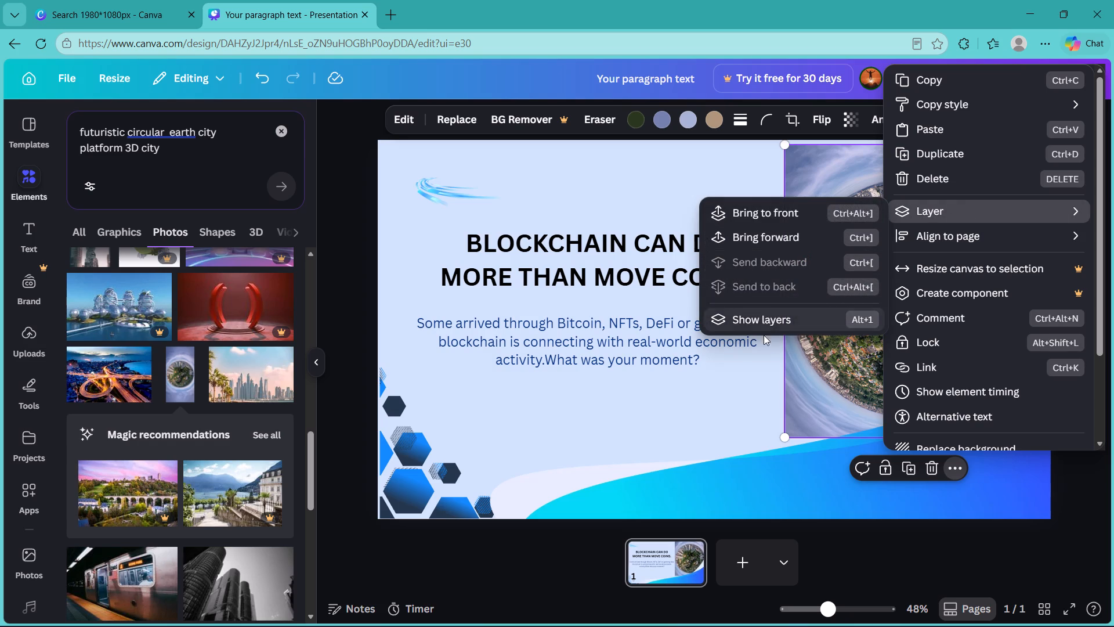
left_click(721, 390)
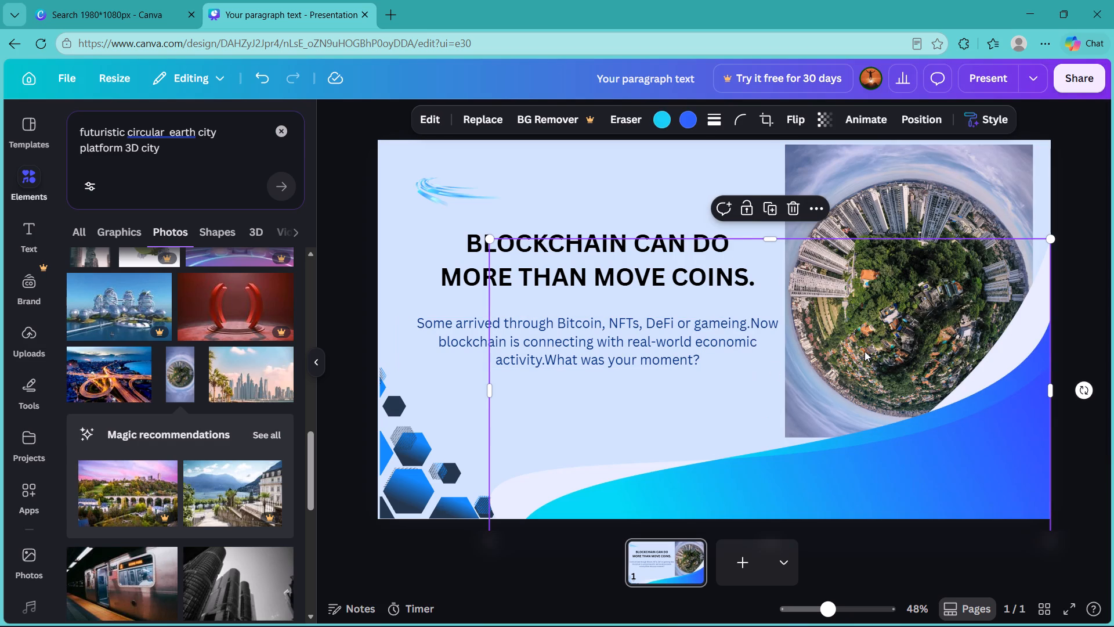
Enlarge the city photo proportionally from its lower-left corner to about 732 wide by 865 high.
left_click(865, 351)
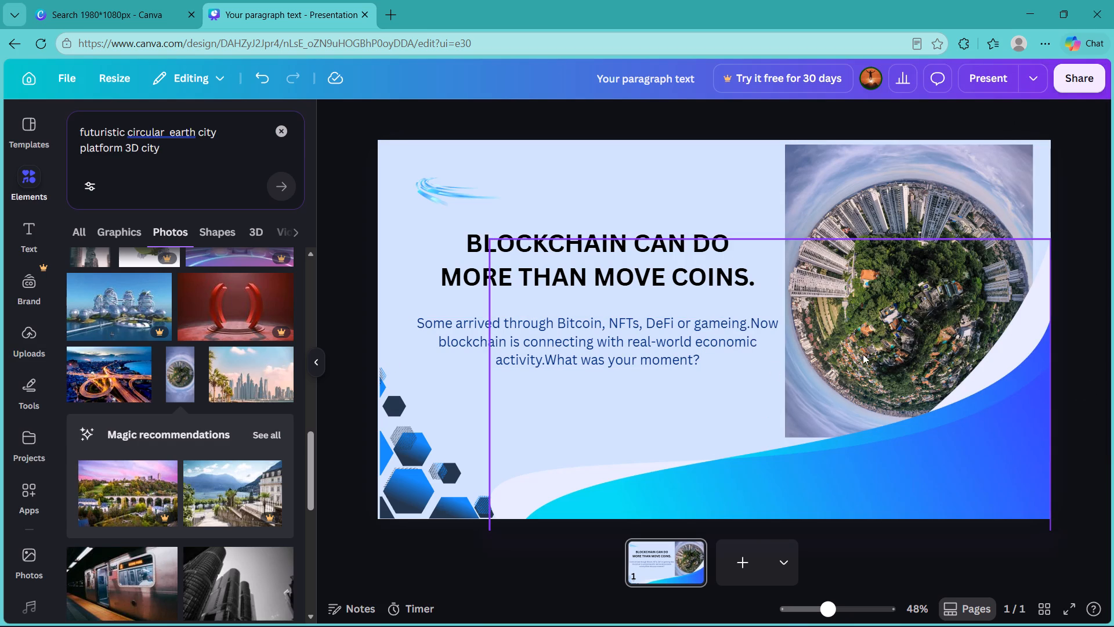
left_click(847, 169)
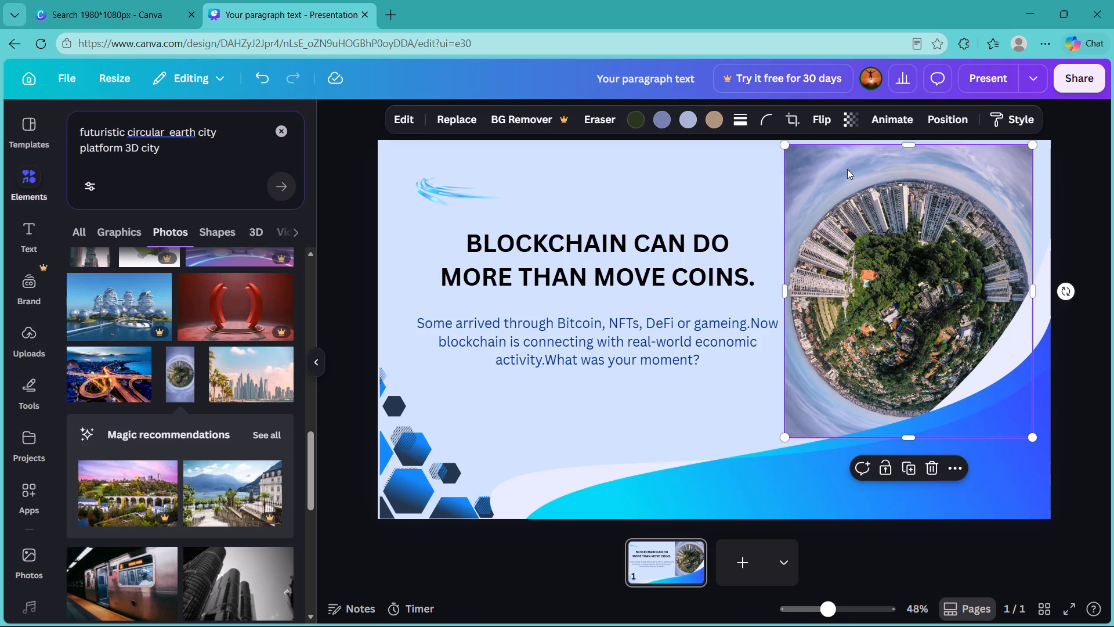
left_click_drag(784, 436, 780, 450)
left_click(780, 450)
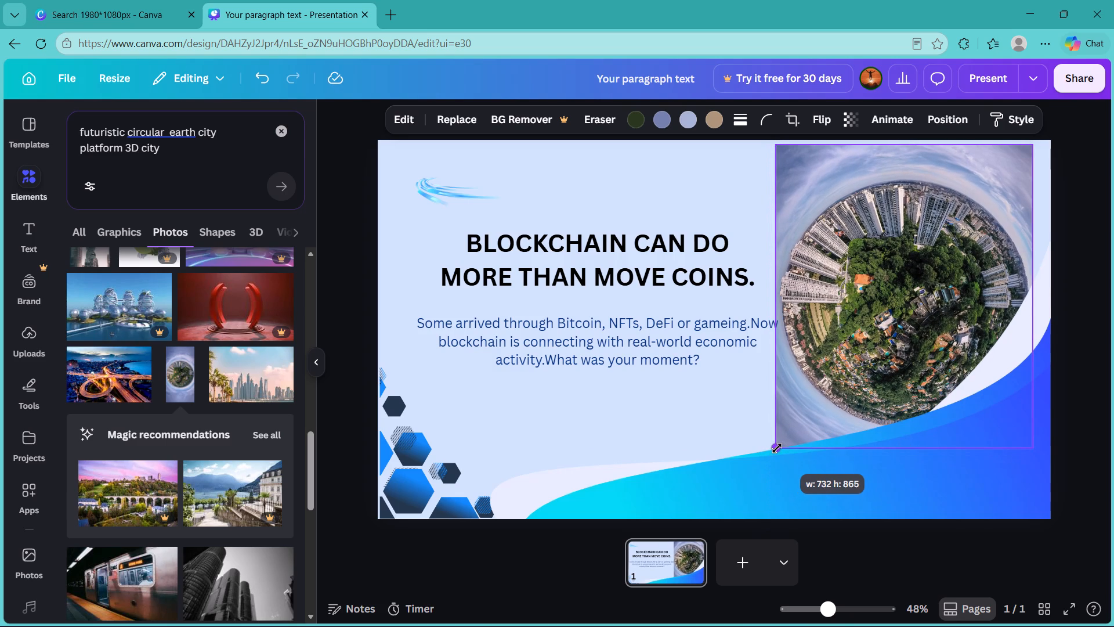
Move the city photo up flush with the page's top edge and close to its right edge, clear of the body text.
left_click(677, 416)
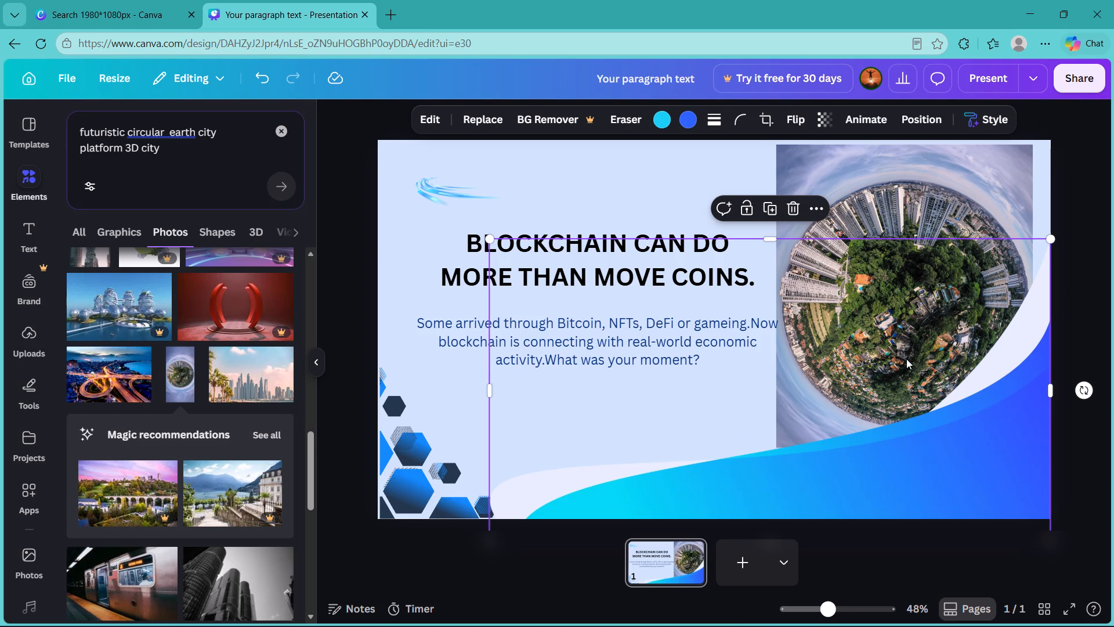
left_click(903, 319)
left_click(883, 193)
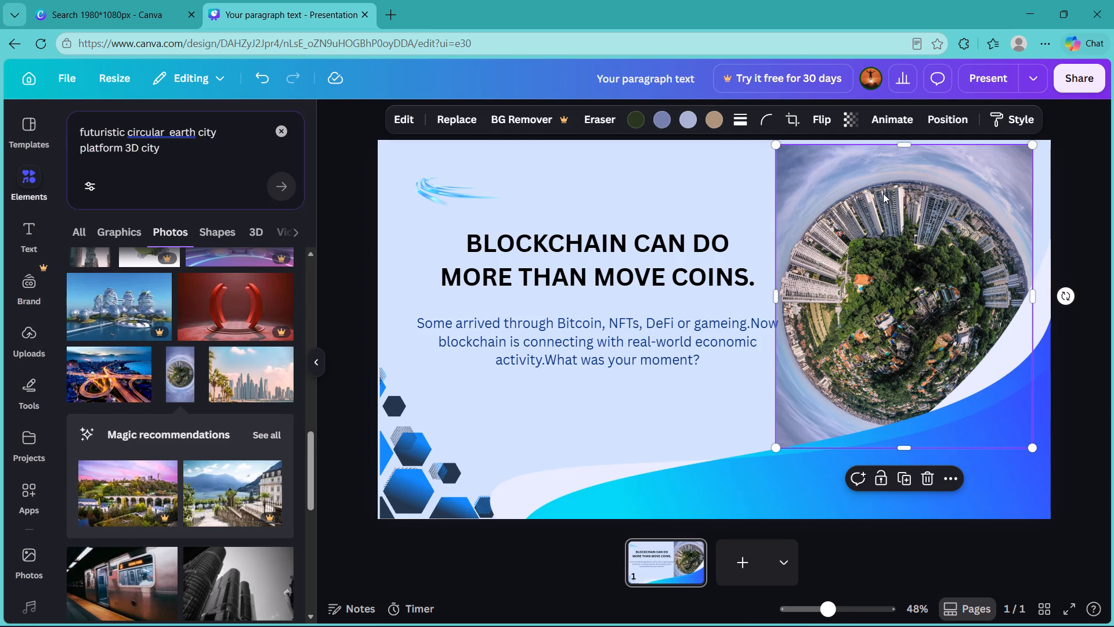
left_click_drag(883, 193, 882, 190)
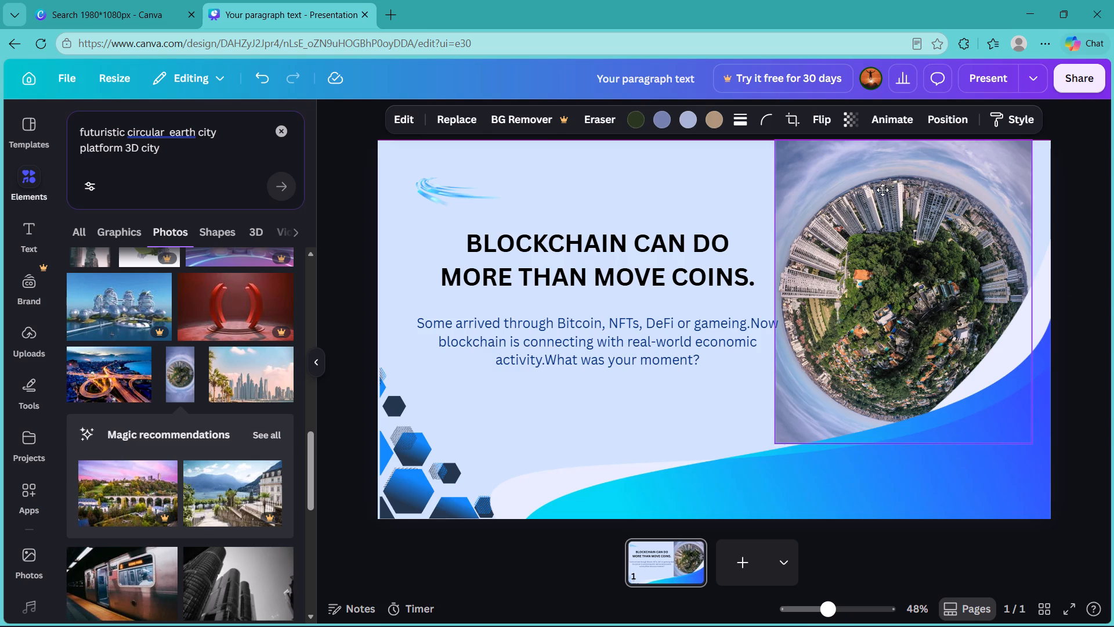
left_click_drag(882, 190, 883, 173)
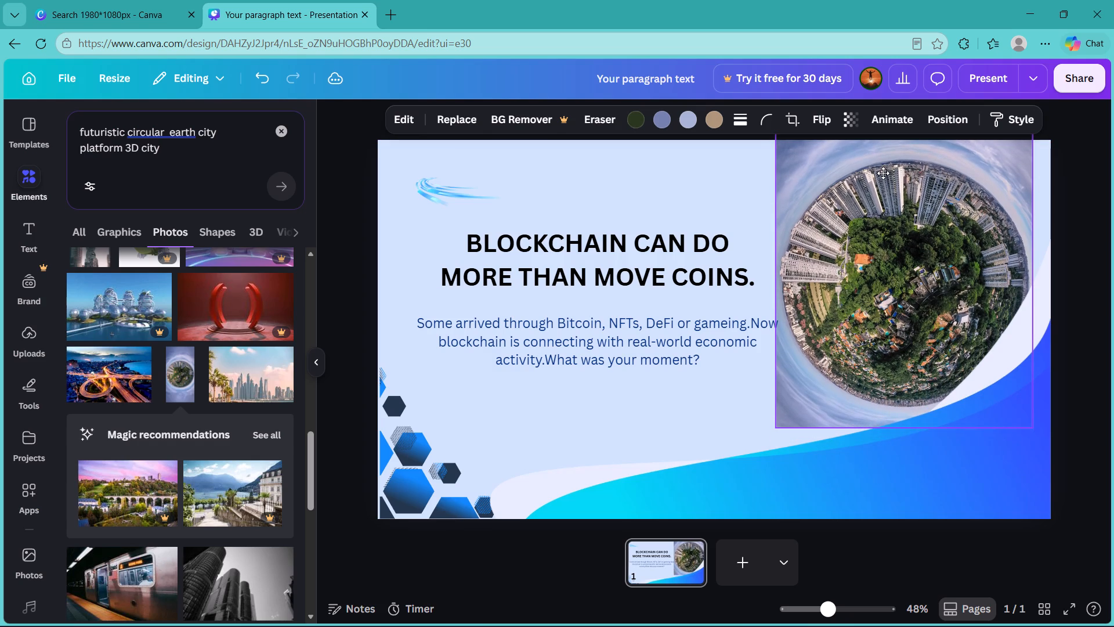
left_click_drag(883, 173, 870, 178)
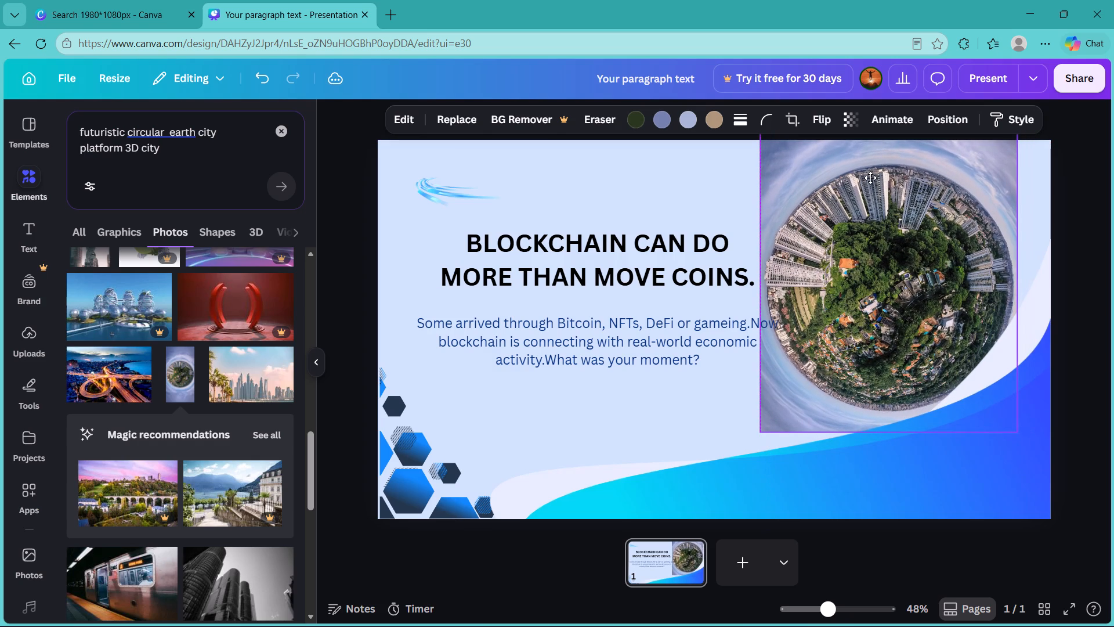
left_click_drag(870, 178, 884, 175)
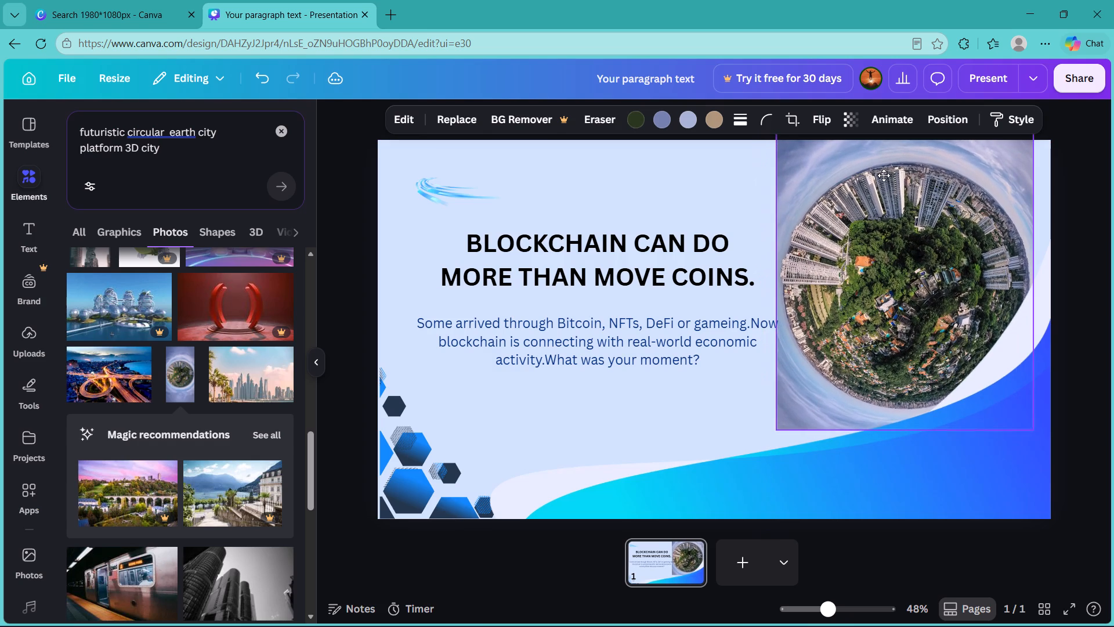
left_click_drag(884, 175, 890, 185)
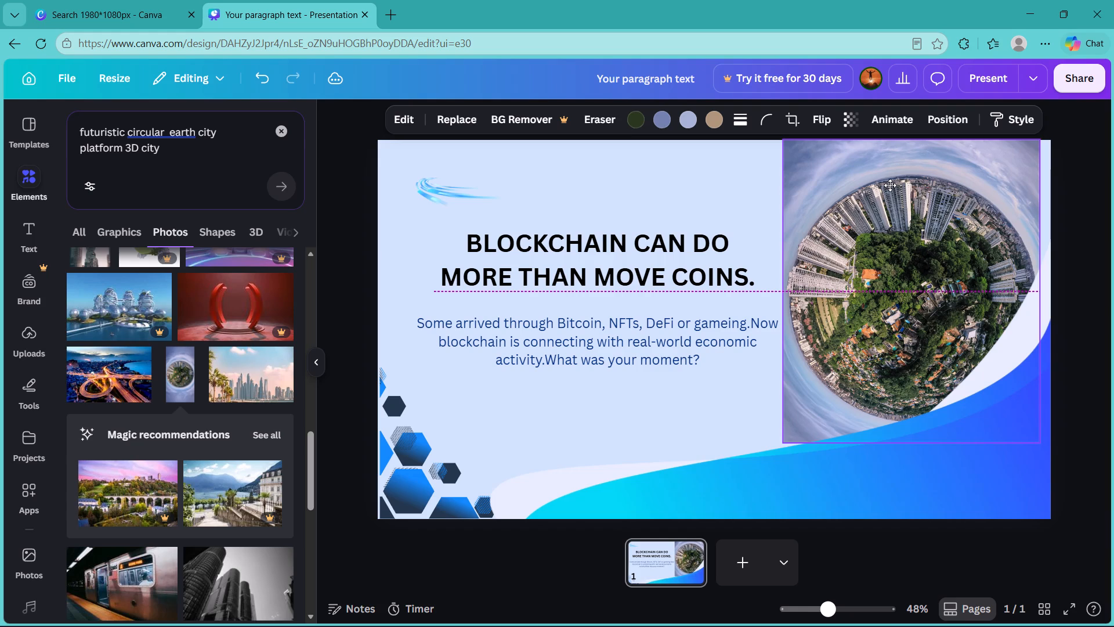
left_click_drag(890, 185, 896, 182)
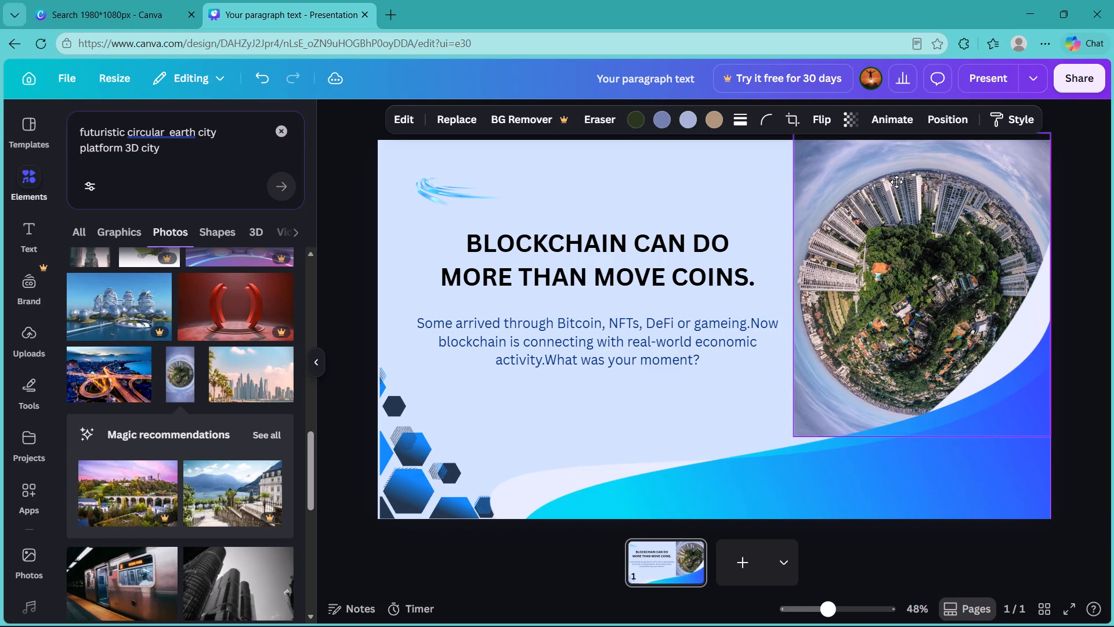
left_click_drag(896, 182, 895, 182)
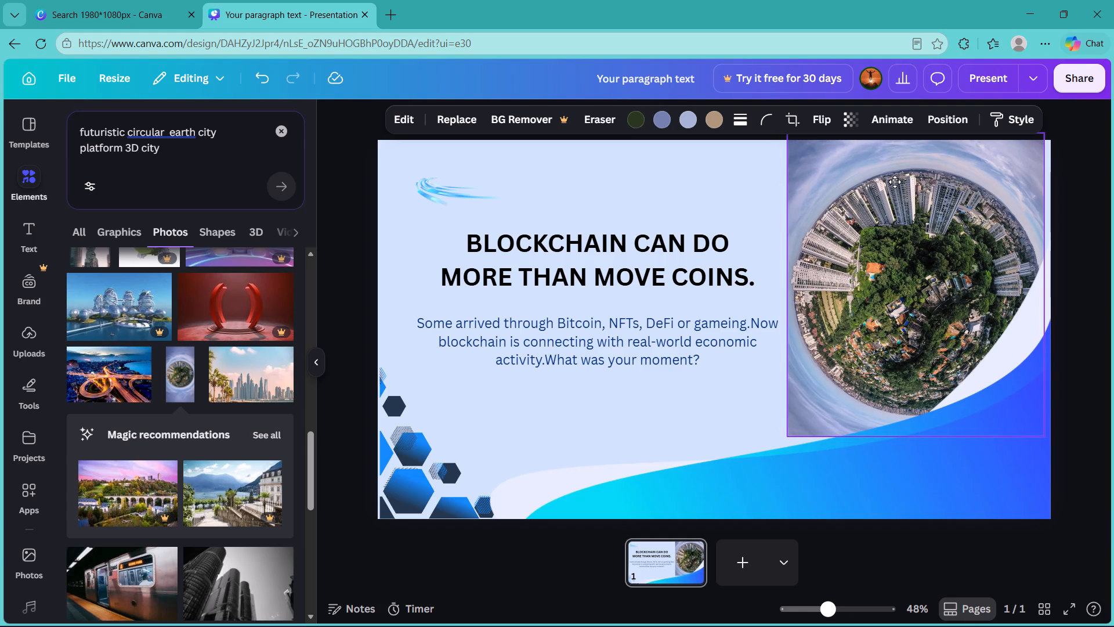
left_click_drag(895, 182, 896, 187)
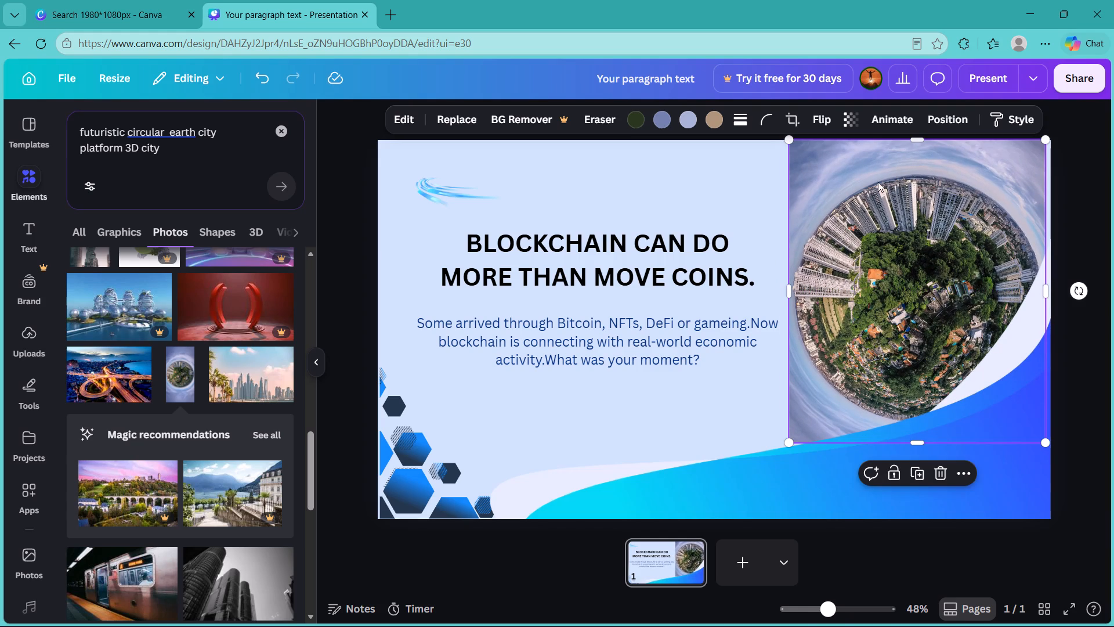
Enlarge the city photo proportionally from its lower-left corner to about 750 wide.
left_click(820, 383)
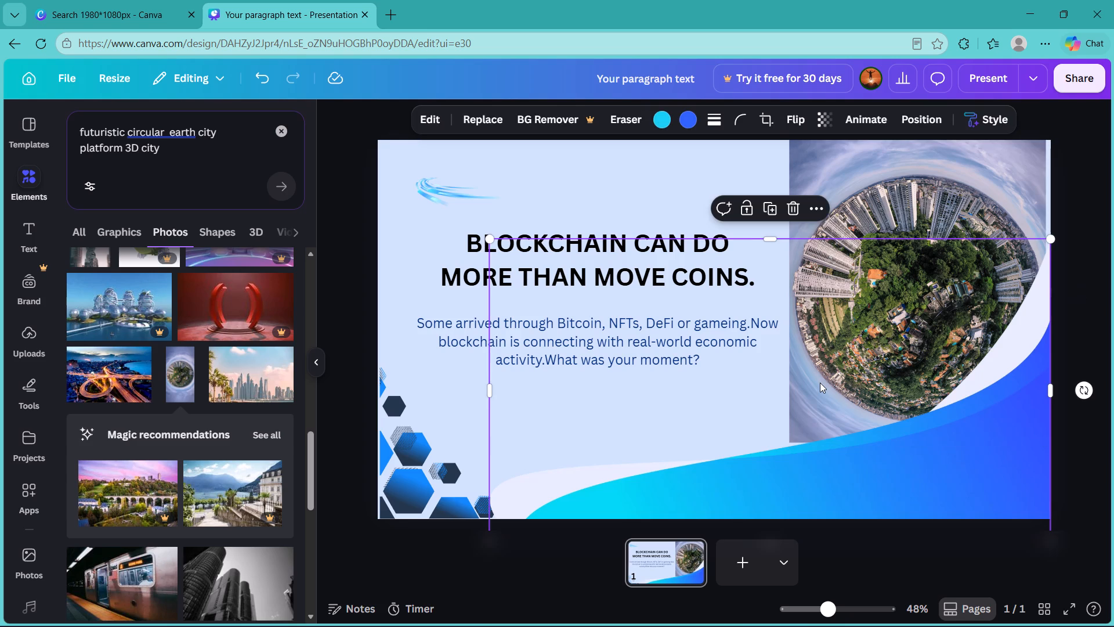
left_click(803, 412)
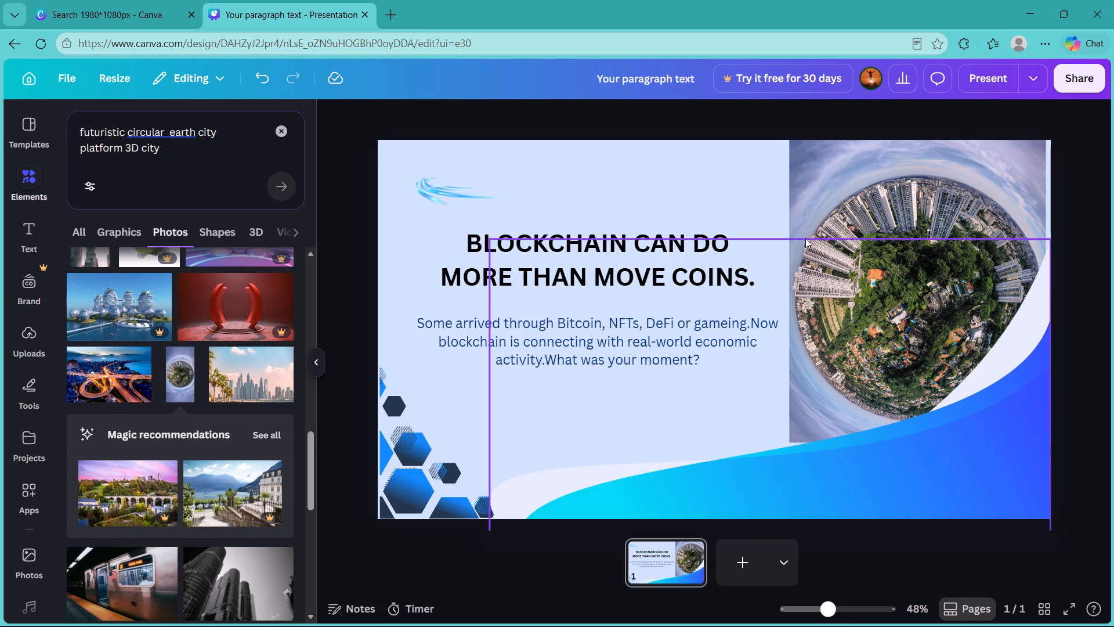
left_click(806, 197)
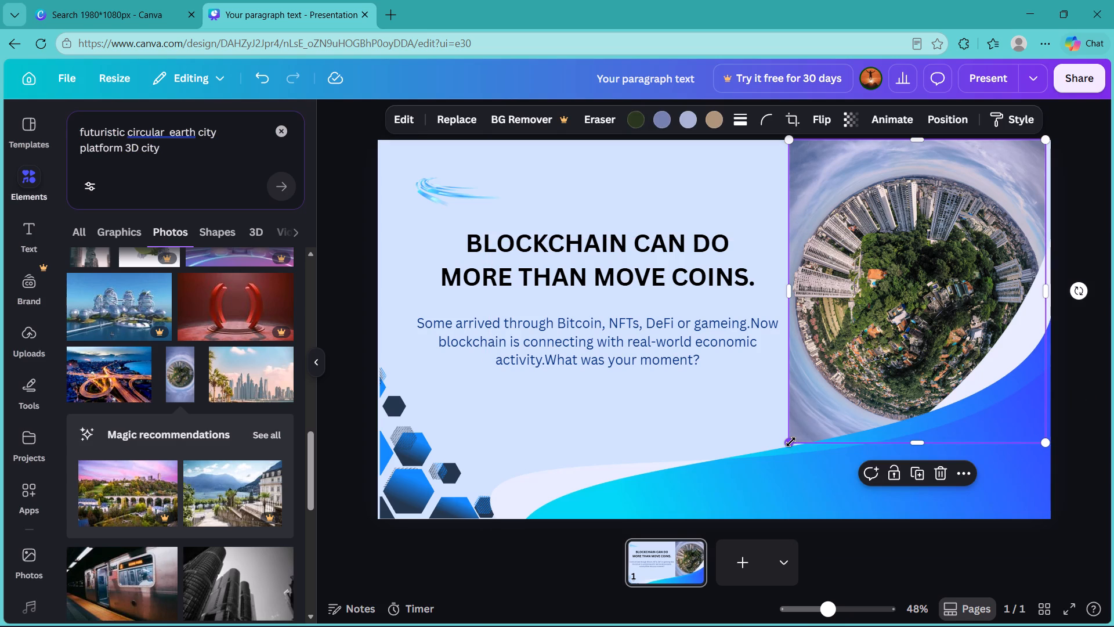
left_click_drag(791, 442, 788, 450)
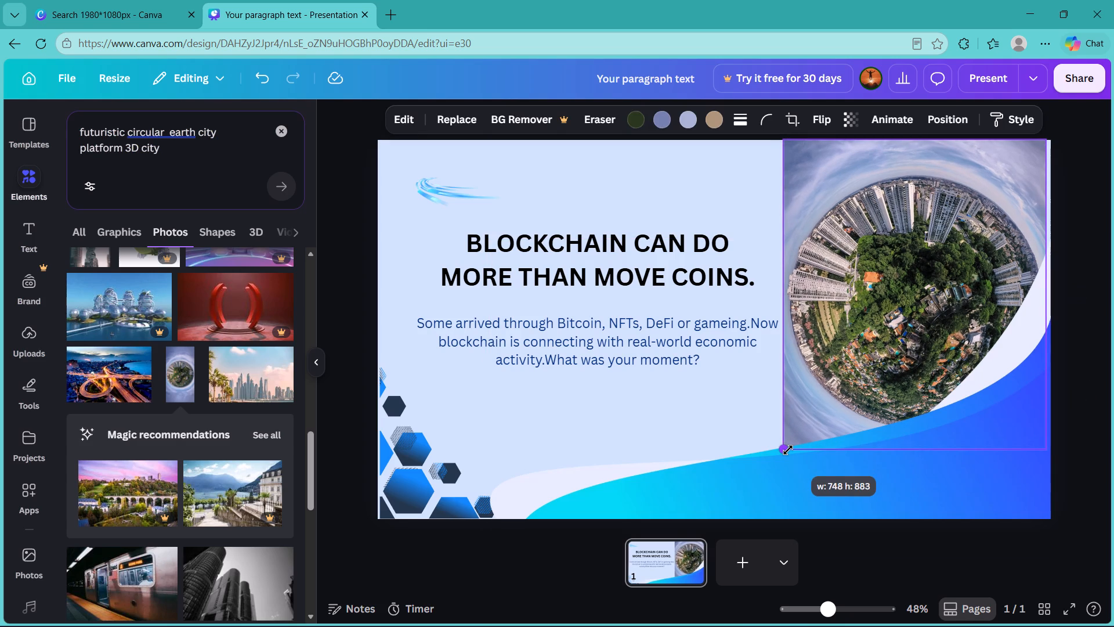
left_click_drag(788, 450, 787, 453)
Move the enlarged city photo flush against the page's right edge, keeping it aligned with the top edge.
left_click(954, 164)
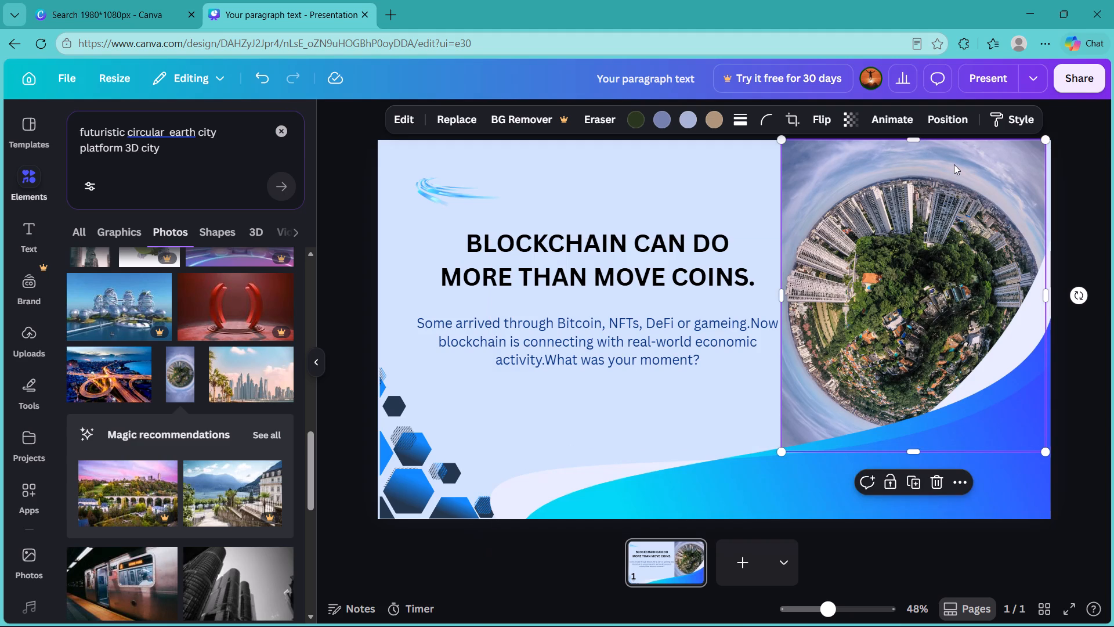
left_click_drag(954, 164, 960, 163)
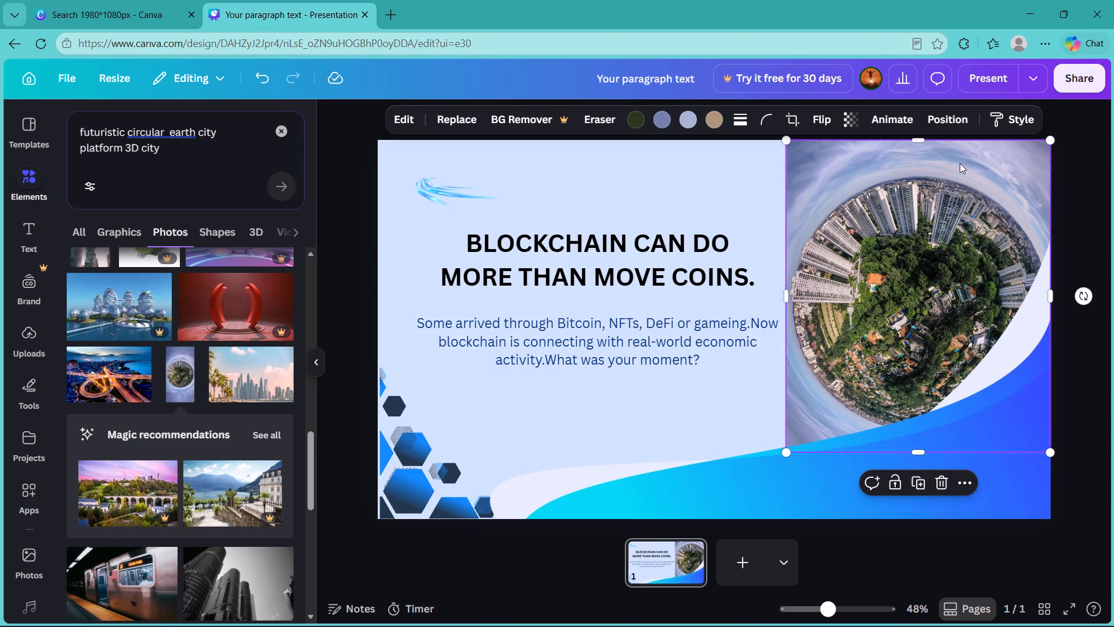
left_click(710, 183)
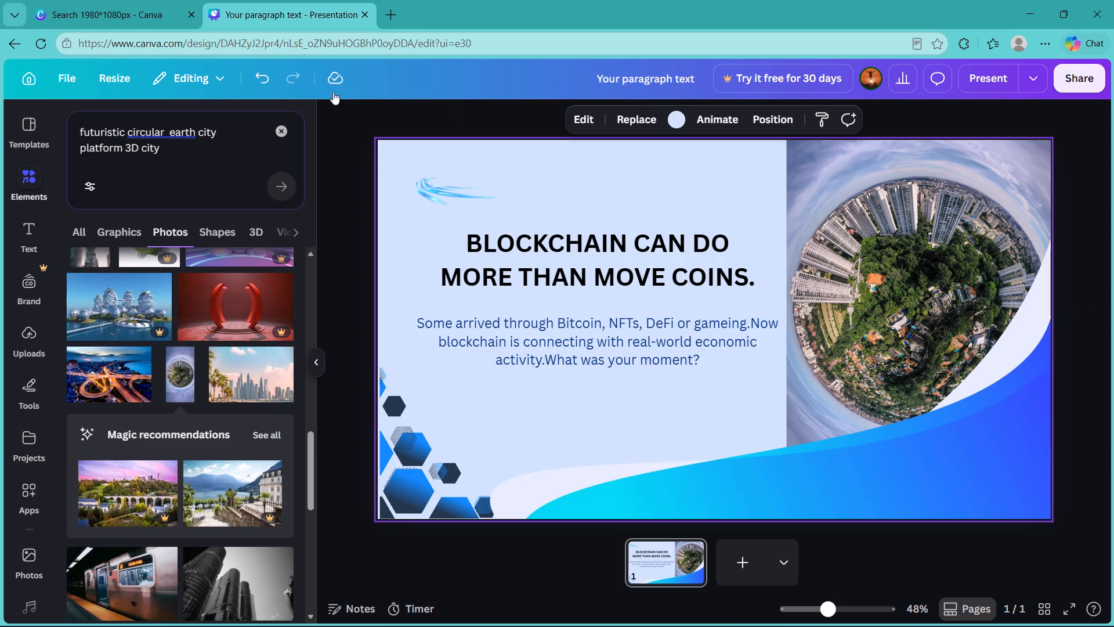
Clear the element search and open the full set of recommended elements.
left_click(283, 132)
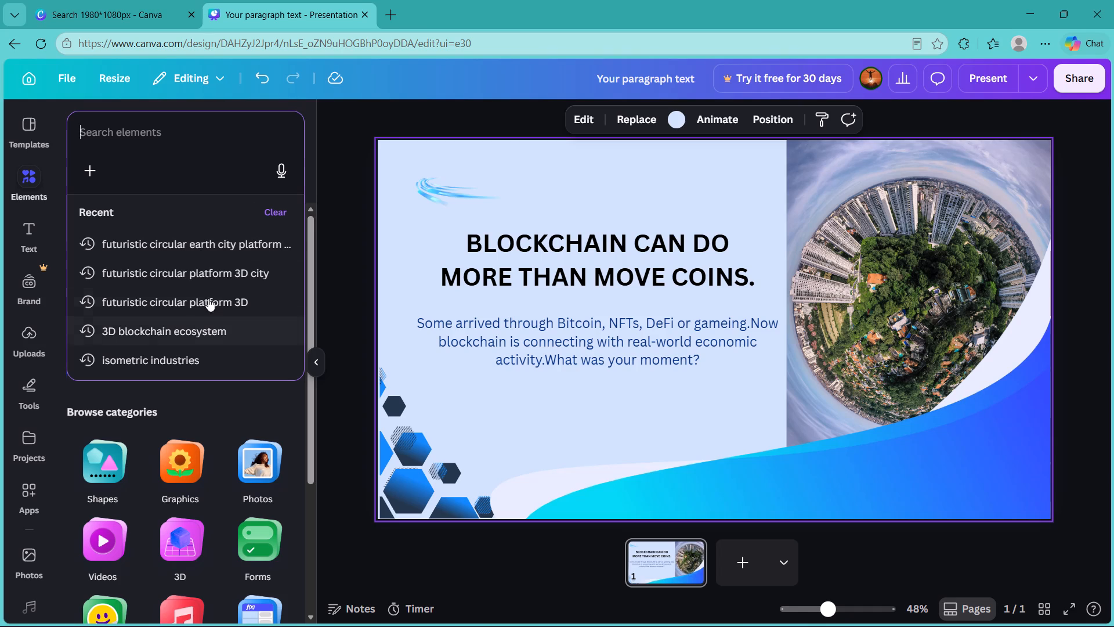
left_click(121, 136)
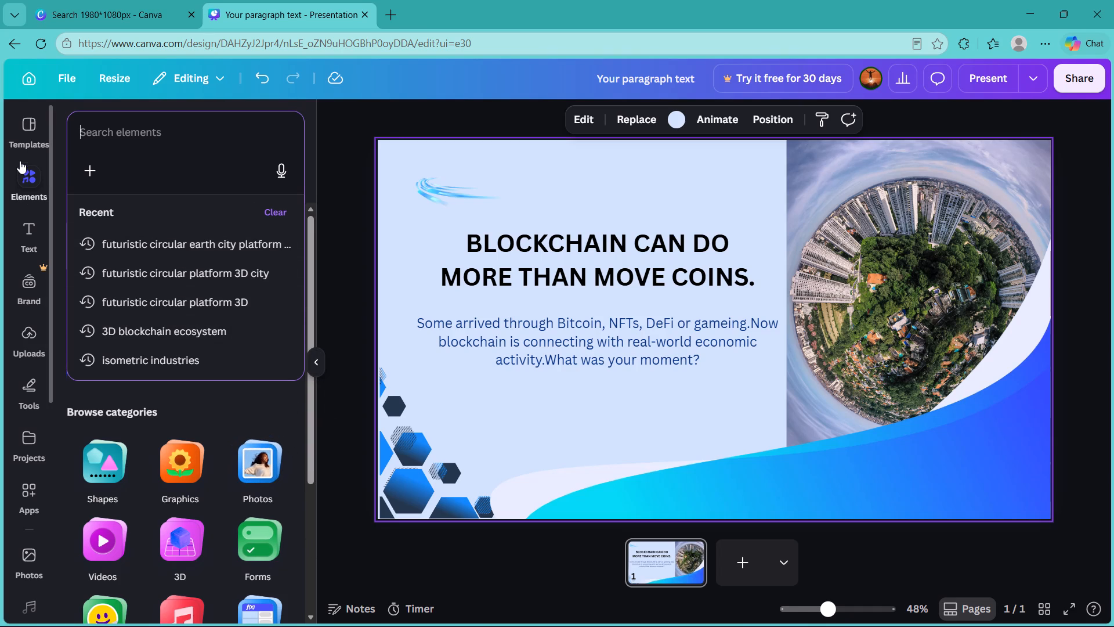
left_click(32, 178)
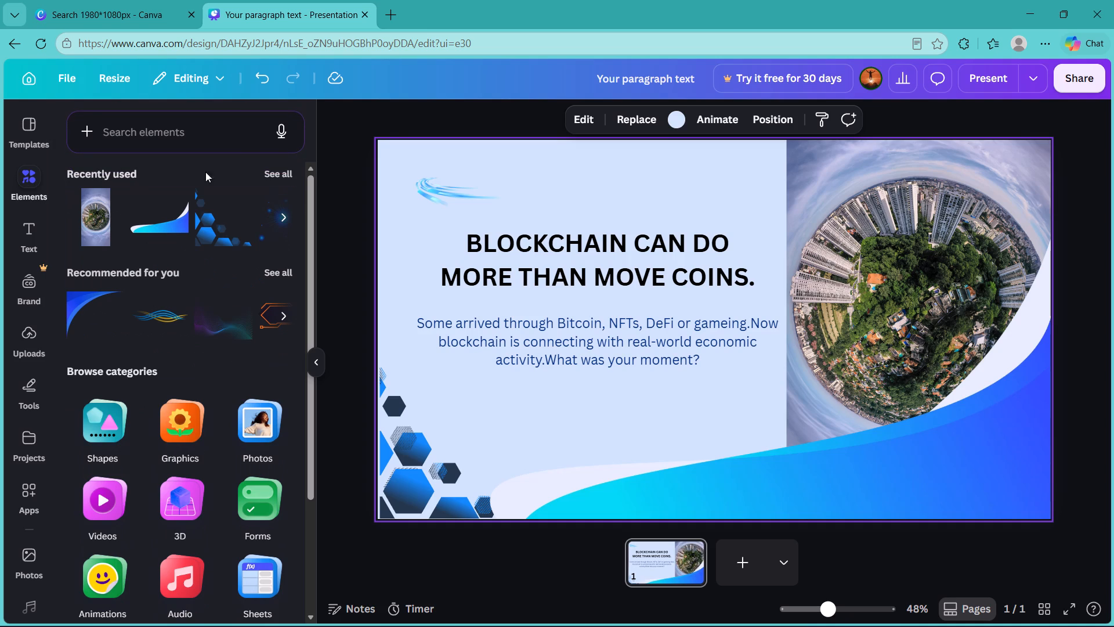
left_click(281, 275)
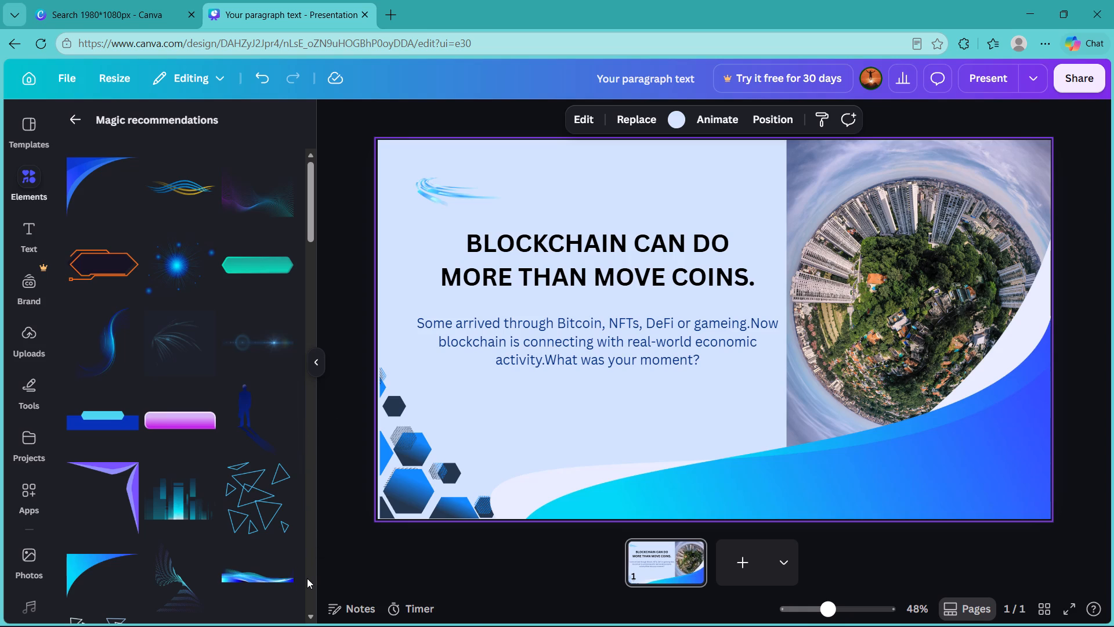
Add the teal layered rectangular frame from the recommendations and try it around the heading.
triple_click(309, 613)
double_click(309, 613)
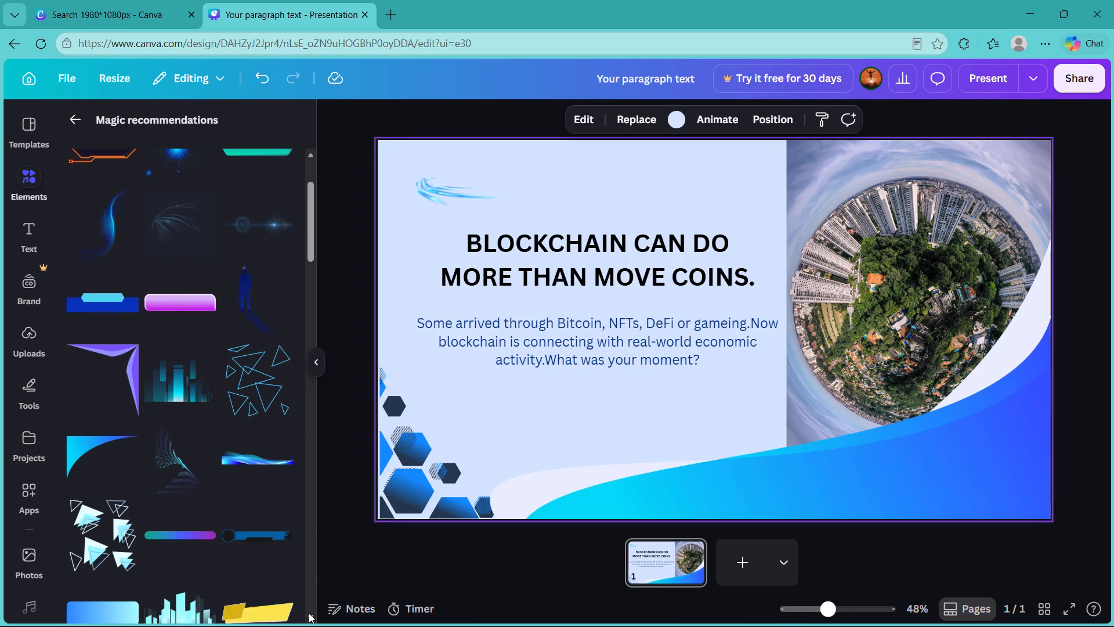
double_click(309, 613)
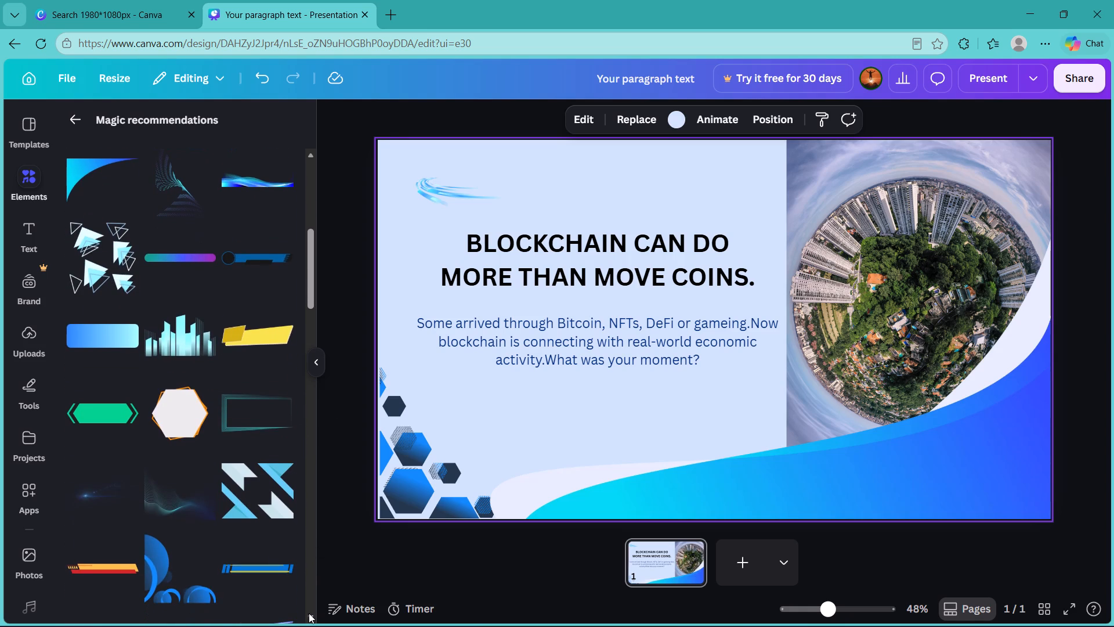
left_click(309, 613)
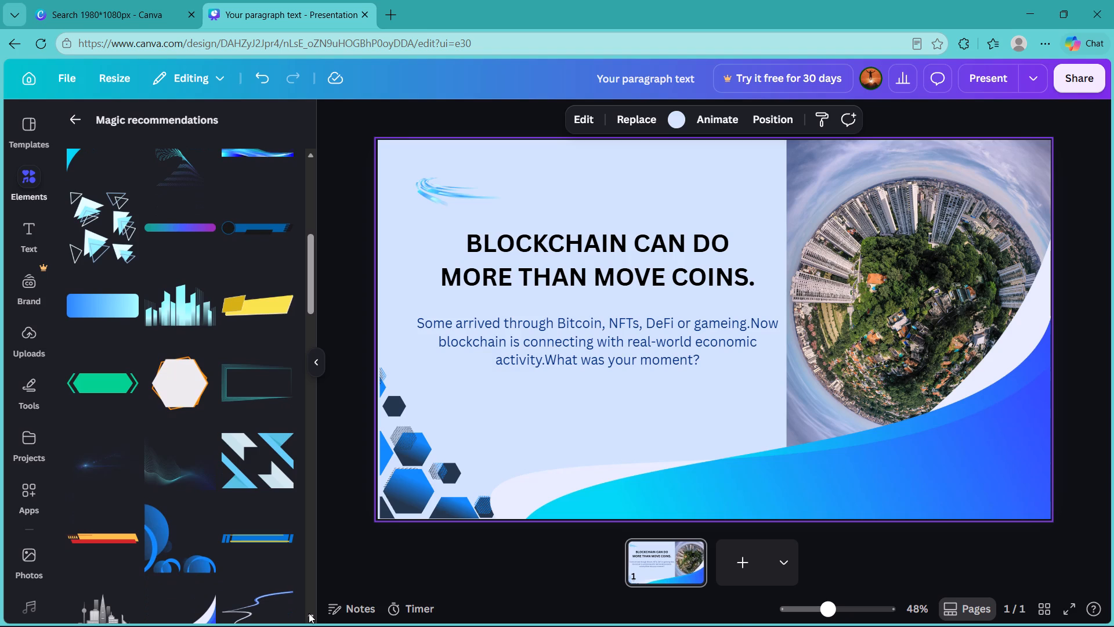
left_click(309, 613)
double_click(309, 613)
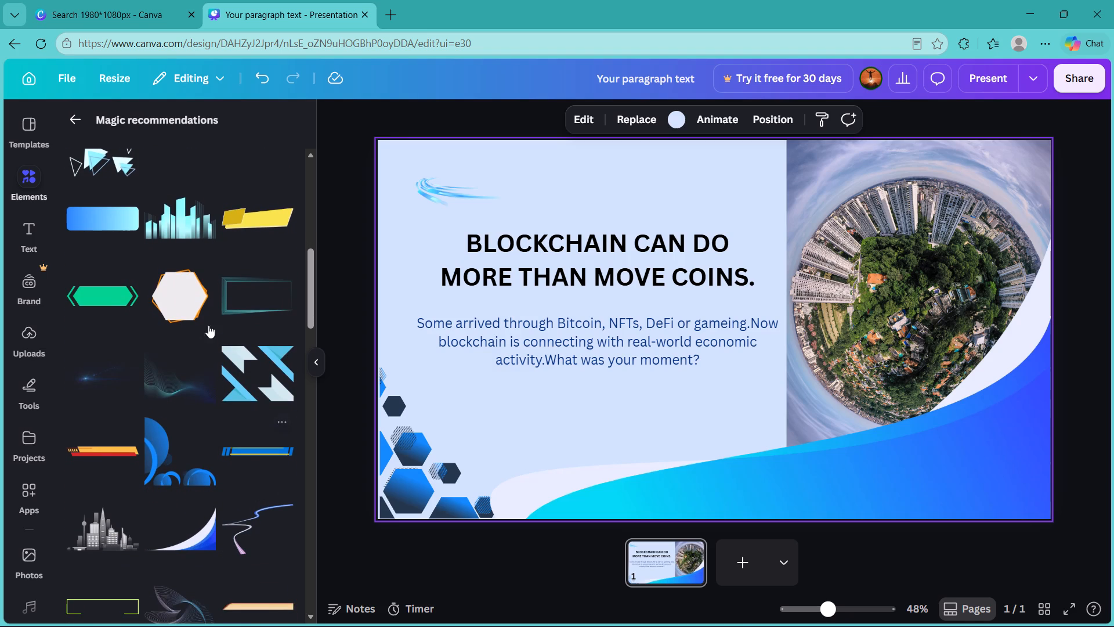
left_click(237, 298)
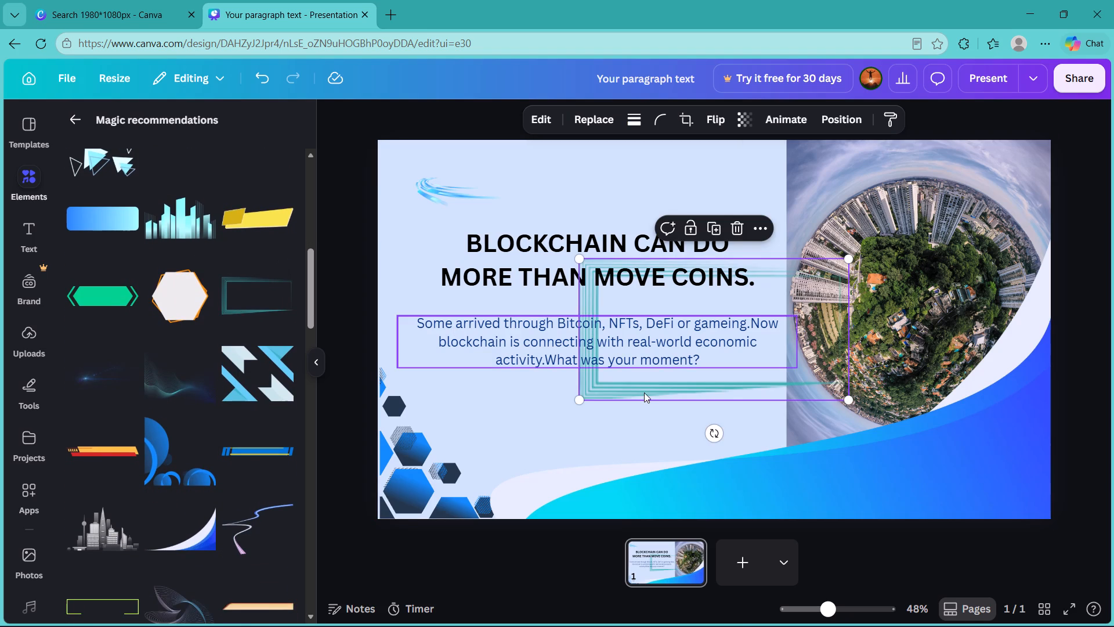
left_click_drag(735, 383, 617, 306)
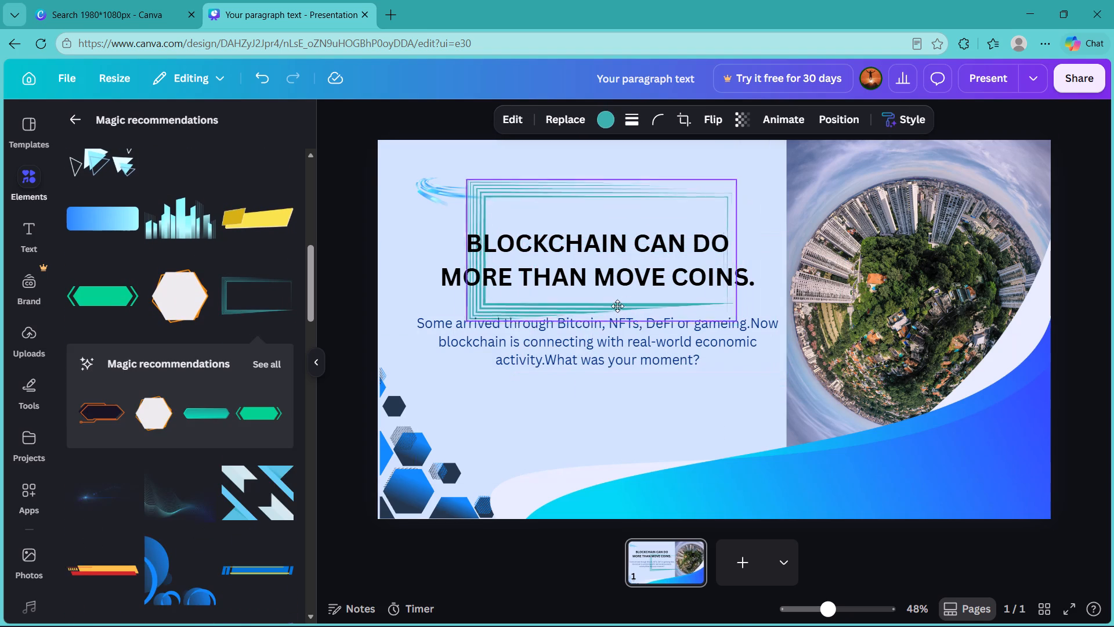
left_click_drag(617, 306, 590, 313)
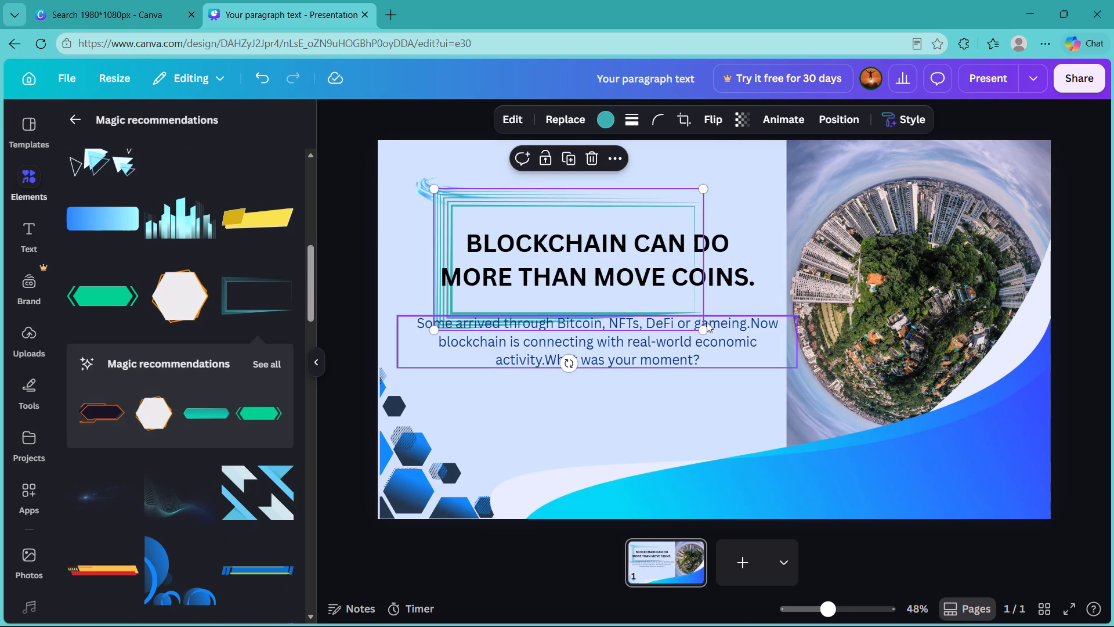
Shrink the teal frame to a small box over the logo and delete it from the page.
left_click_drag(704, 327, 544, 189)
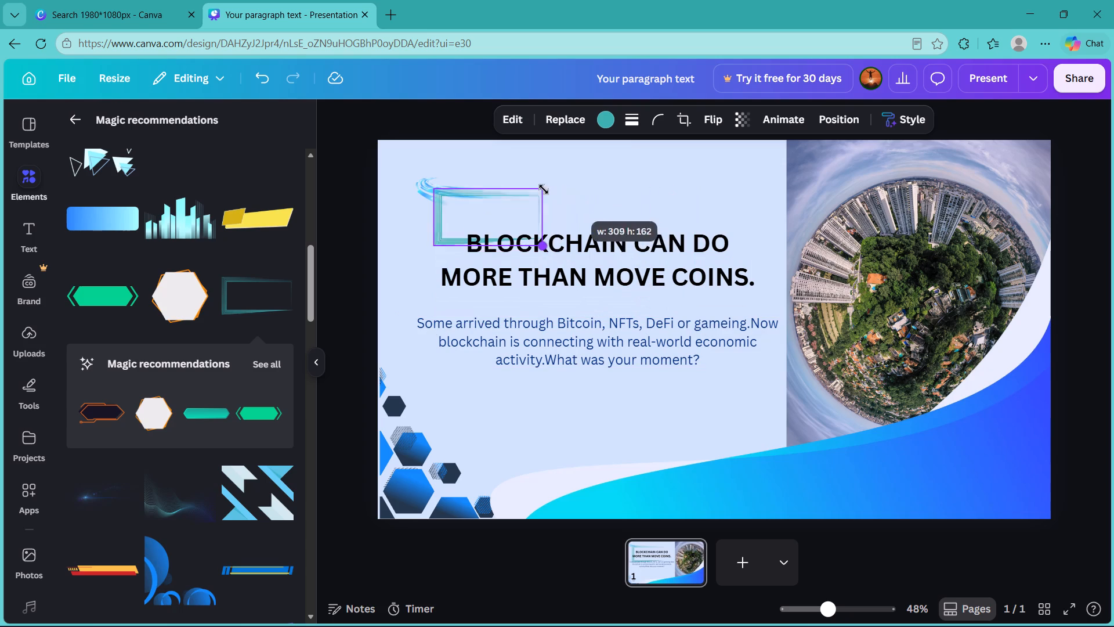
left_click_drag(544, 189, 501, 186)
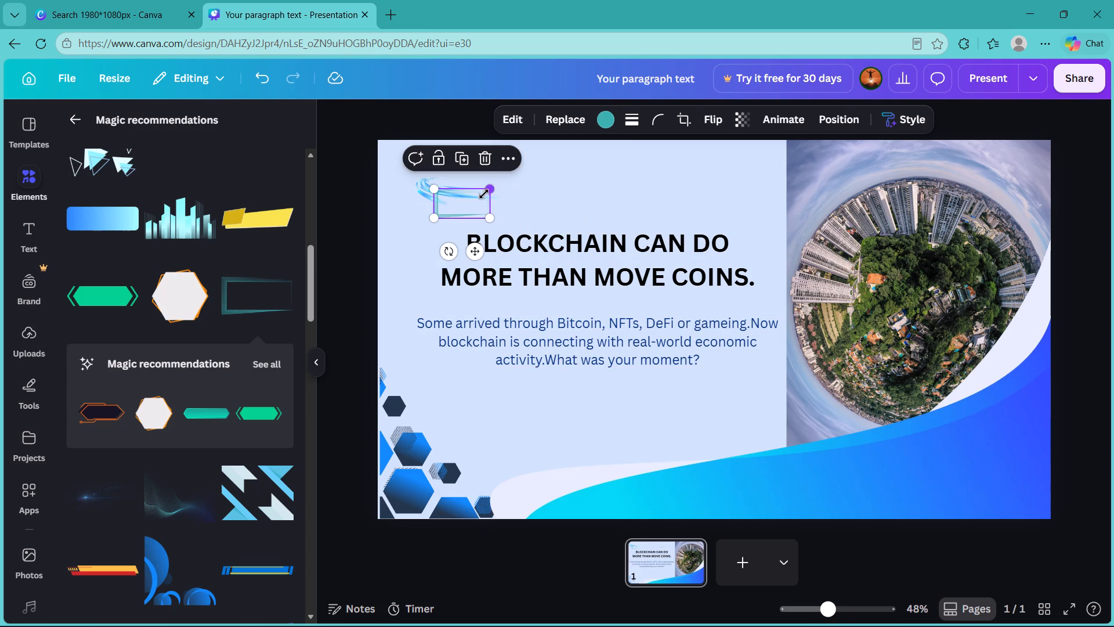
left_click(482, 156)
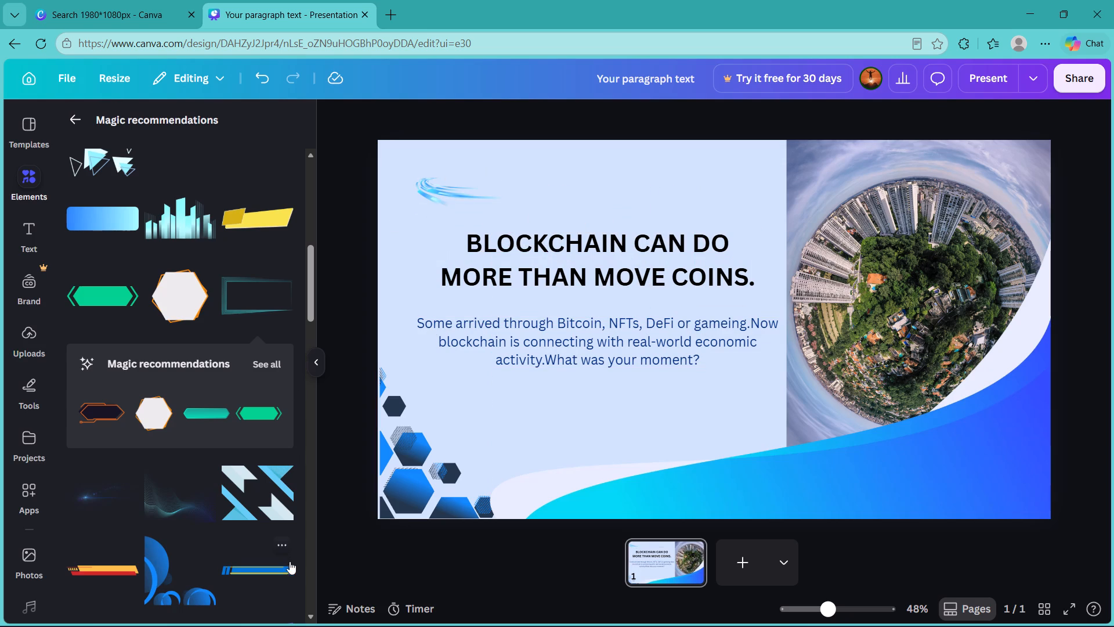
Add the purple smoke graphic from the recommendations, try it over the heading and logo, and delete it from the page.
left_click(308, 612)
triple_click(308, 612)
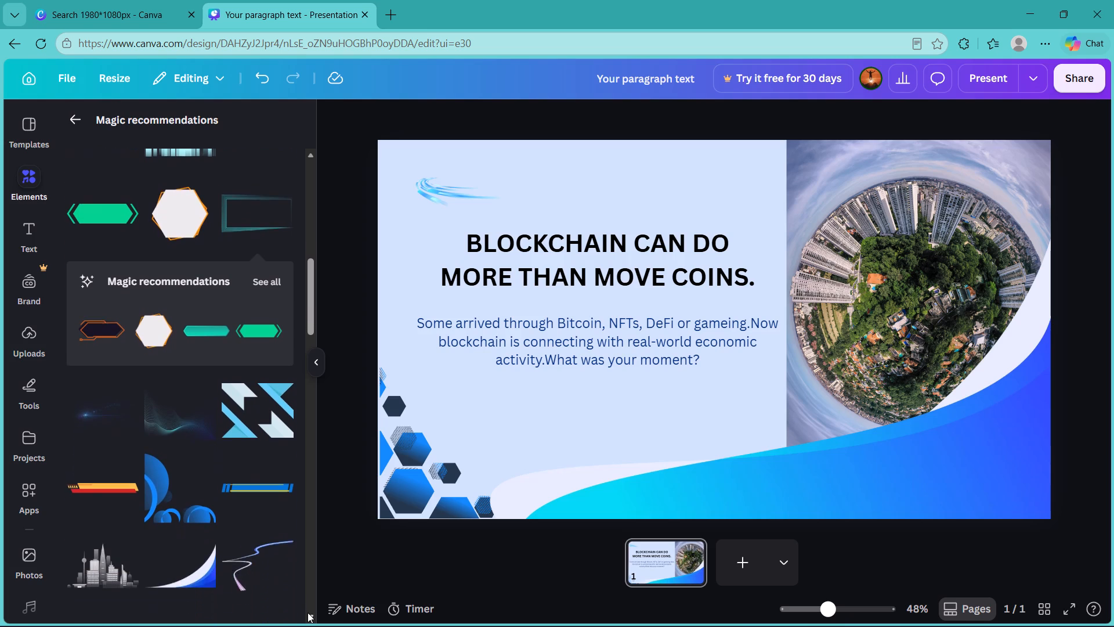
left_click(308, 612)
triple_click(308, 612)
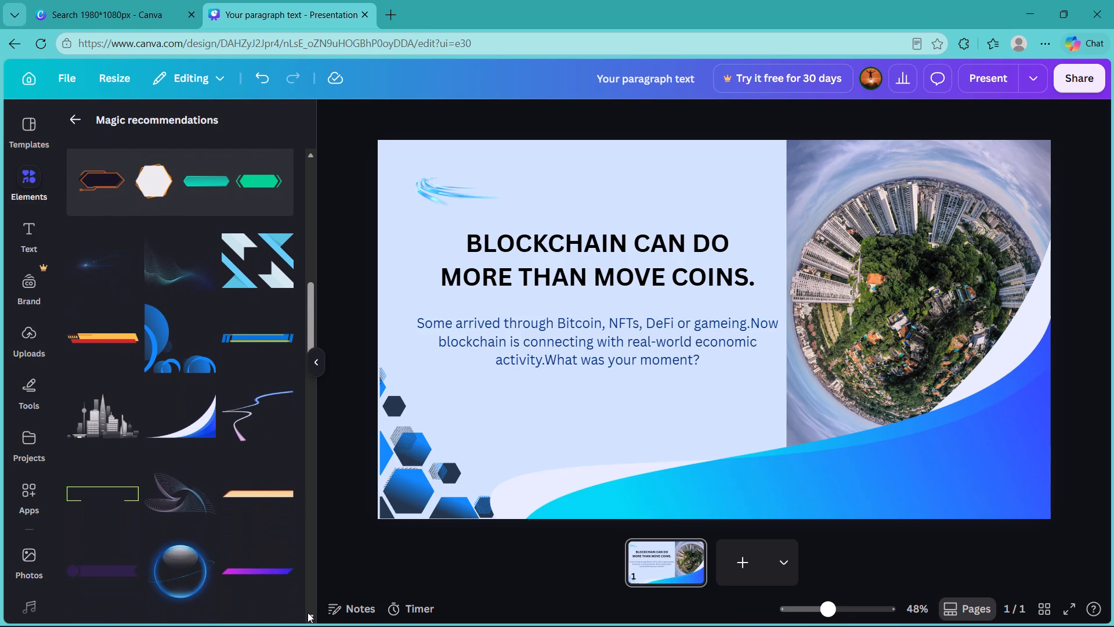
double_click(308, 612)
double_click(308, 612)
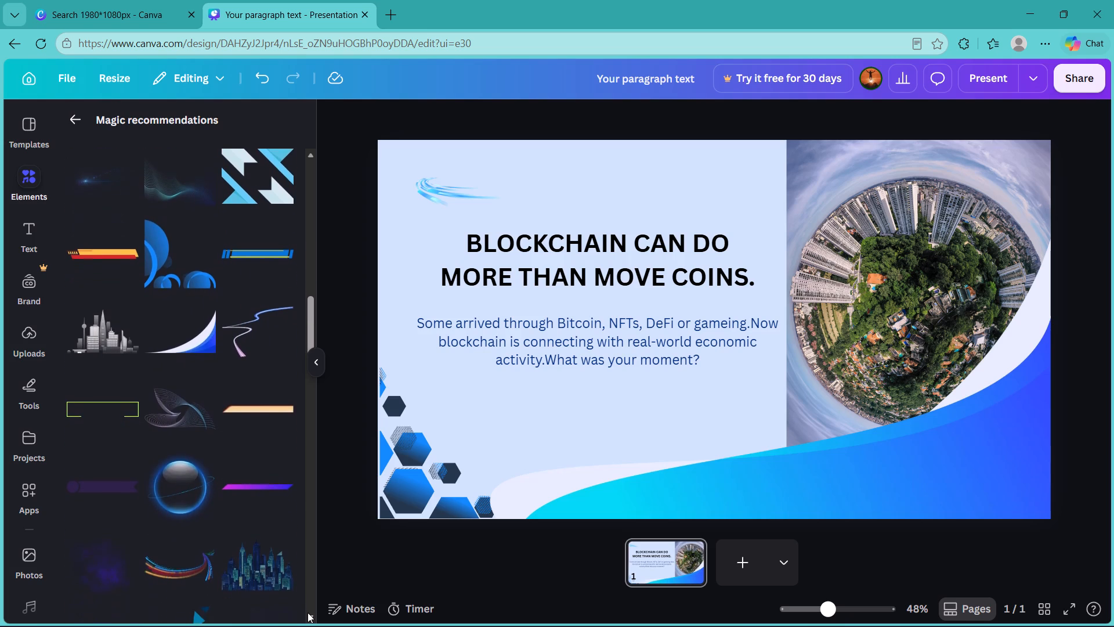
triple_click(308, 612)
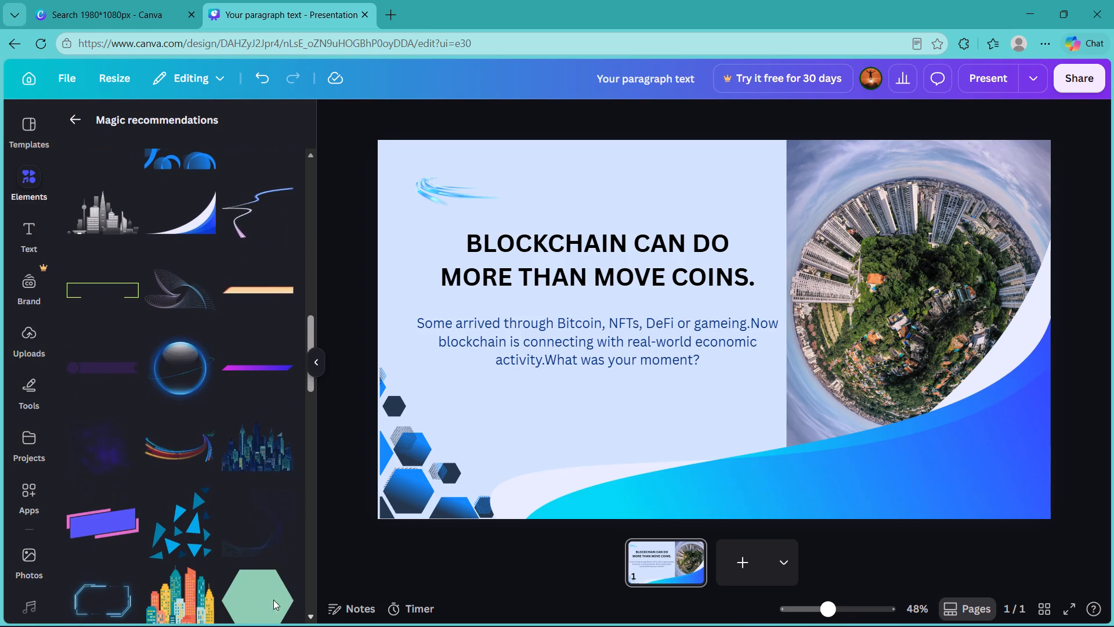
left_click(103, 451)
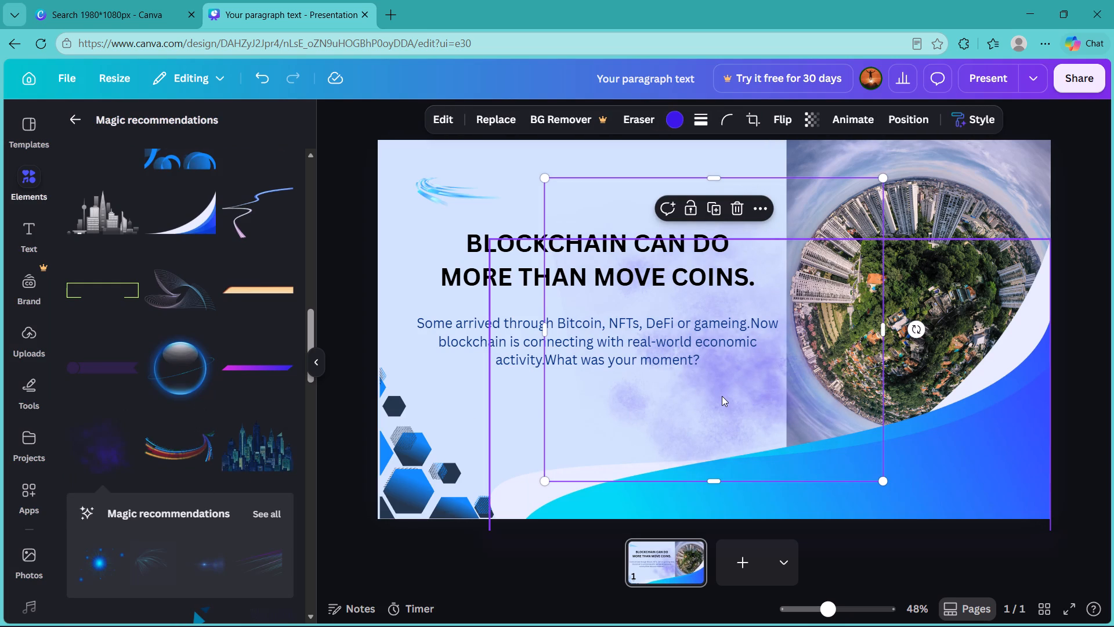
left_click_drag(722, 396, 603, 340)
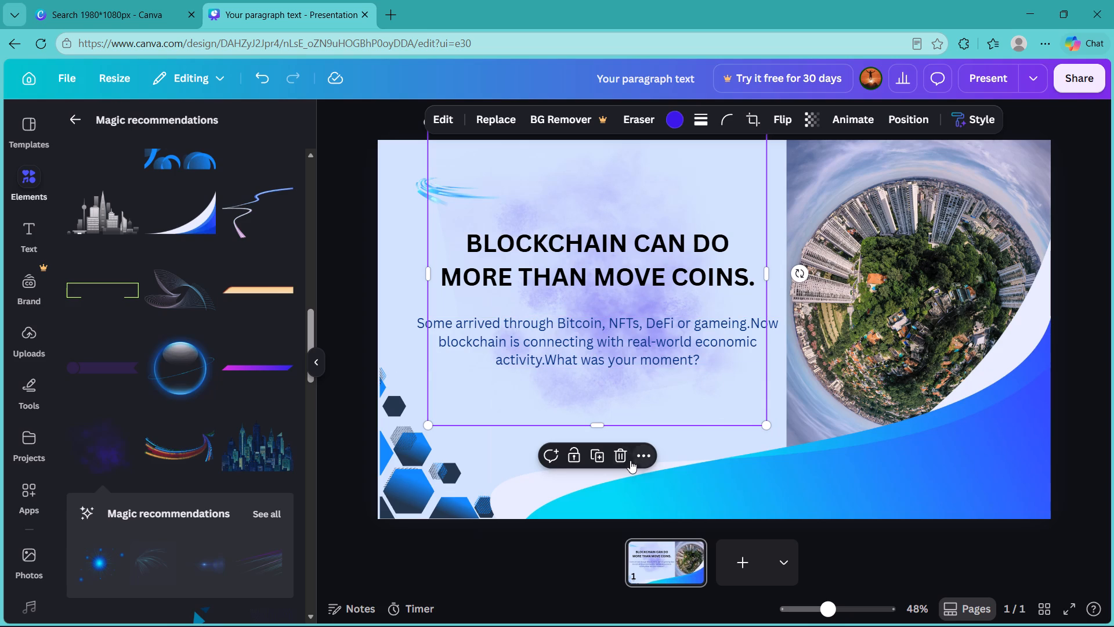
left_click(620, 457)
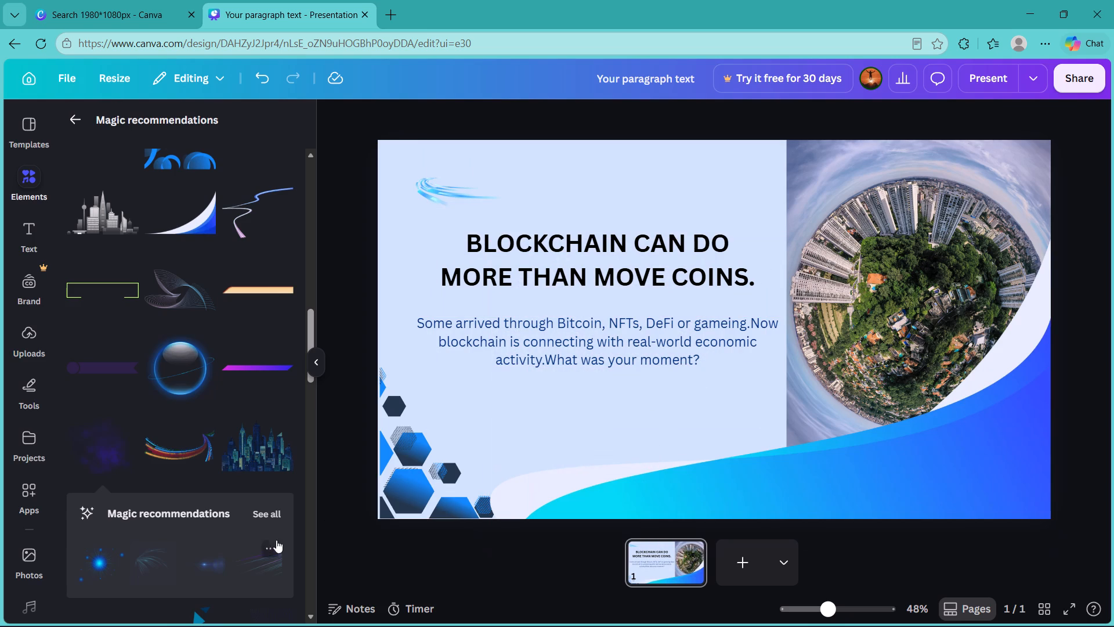
Open the full set of recommendations related to the purple smoke graphic.
left_click(272, 511)
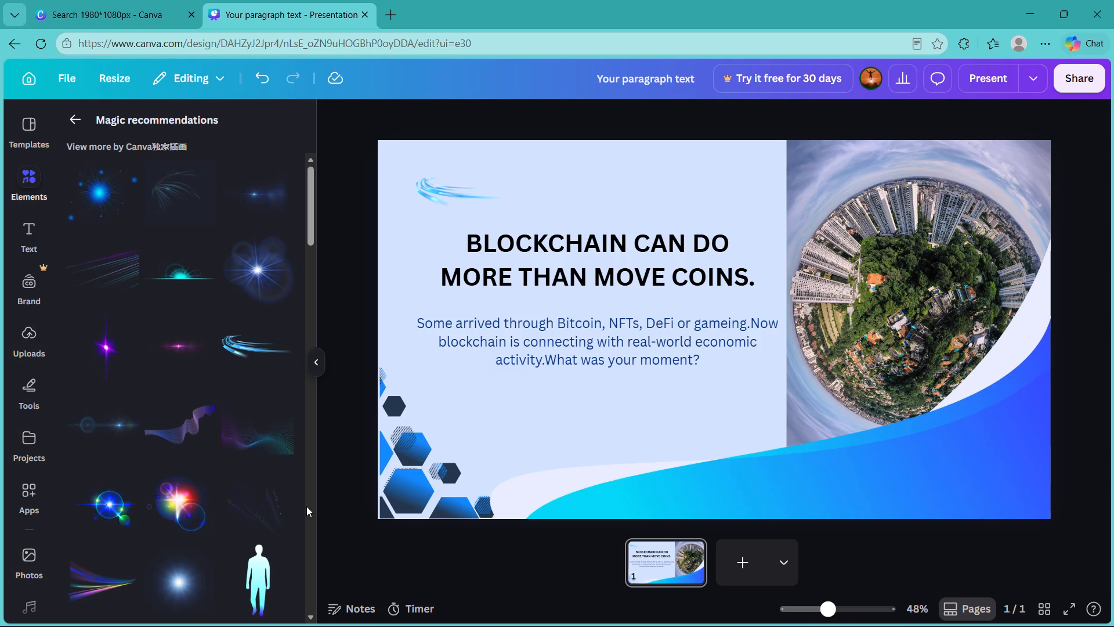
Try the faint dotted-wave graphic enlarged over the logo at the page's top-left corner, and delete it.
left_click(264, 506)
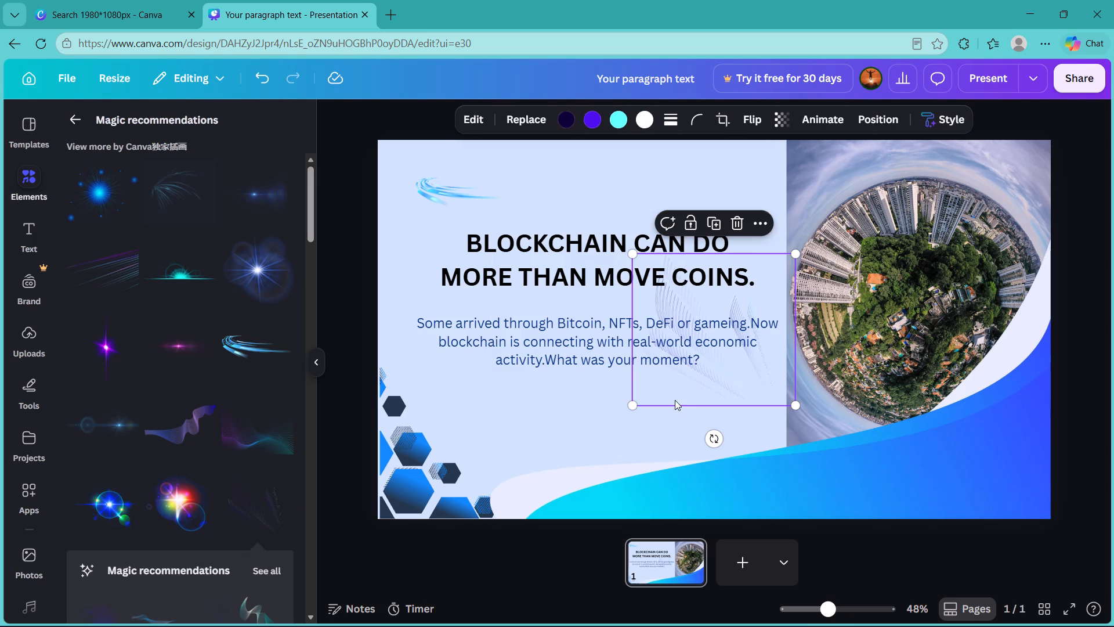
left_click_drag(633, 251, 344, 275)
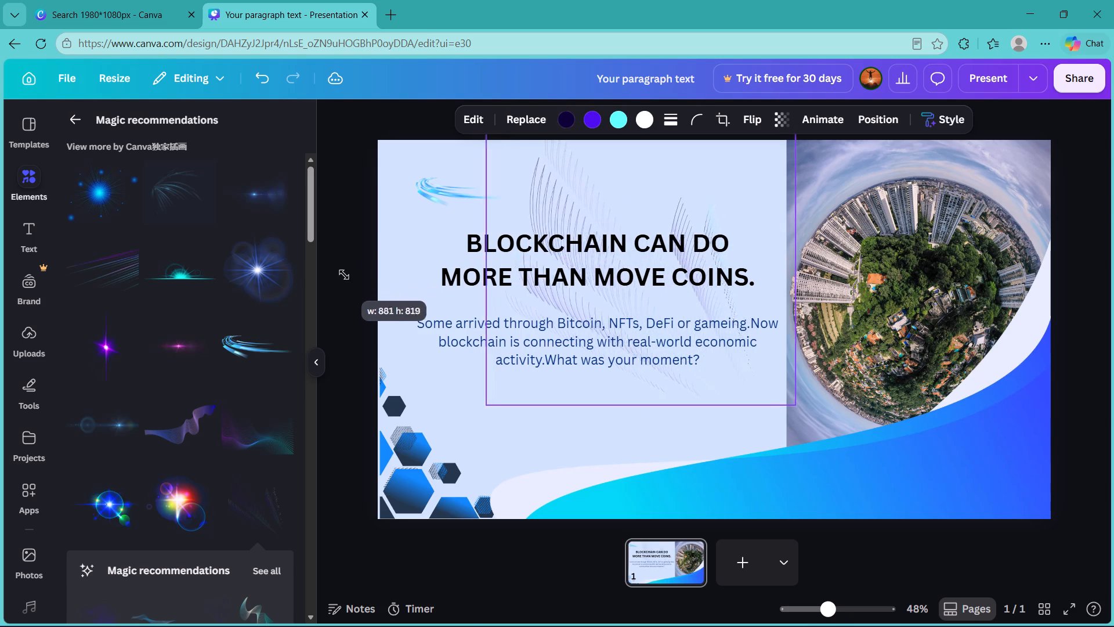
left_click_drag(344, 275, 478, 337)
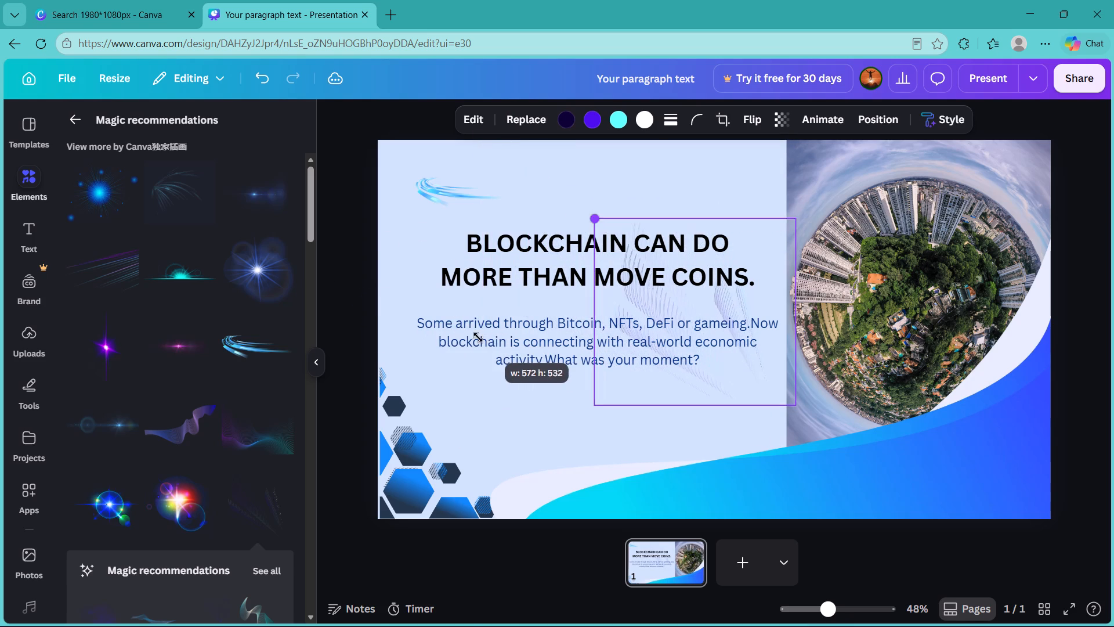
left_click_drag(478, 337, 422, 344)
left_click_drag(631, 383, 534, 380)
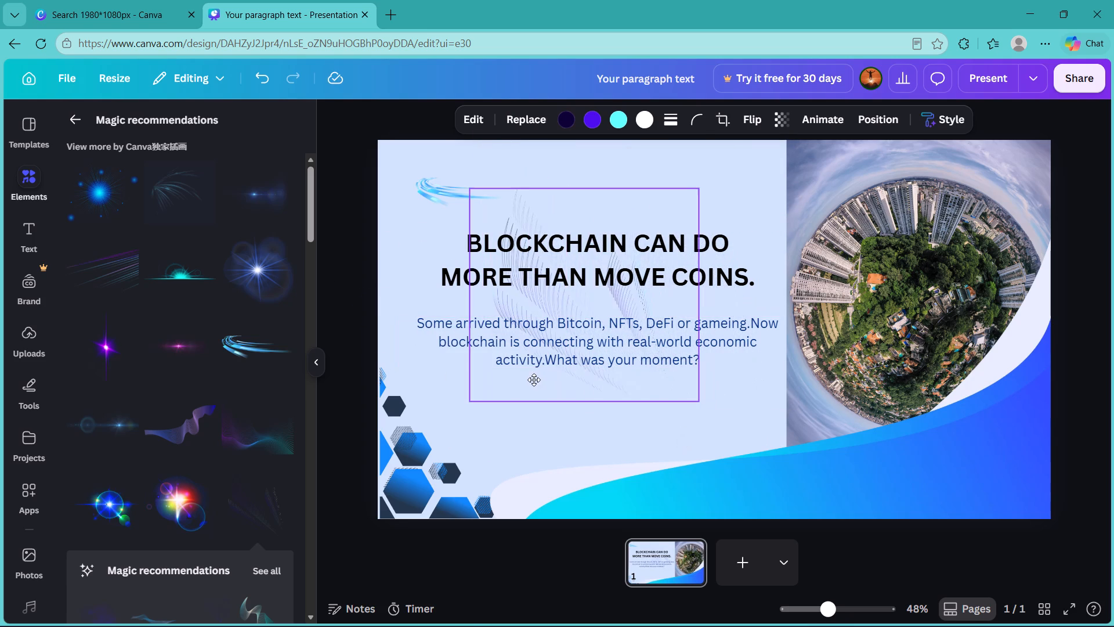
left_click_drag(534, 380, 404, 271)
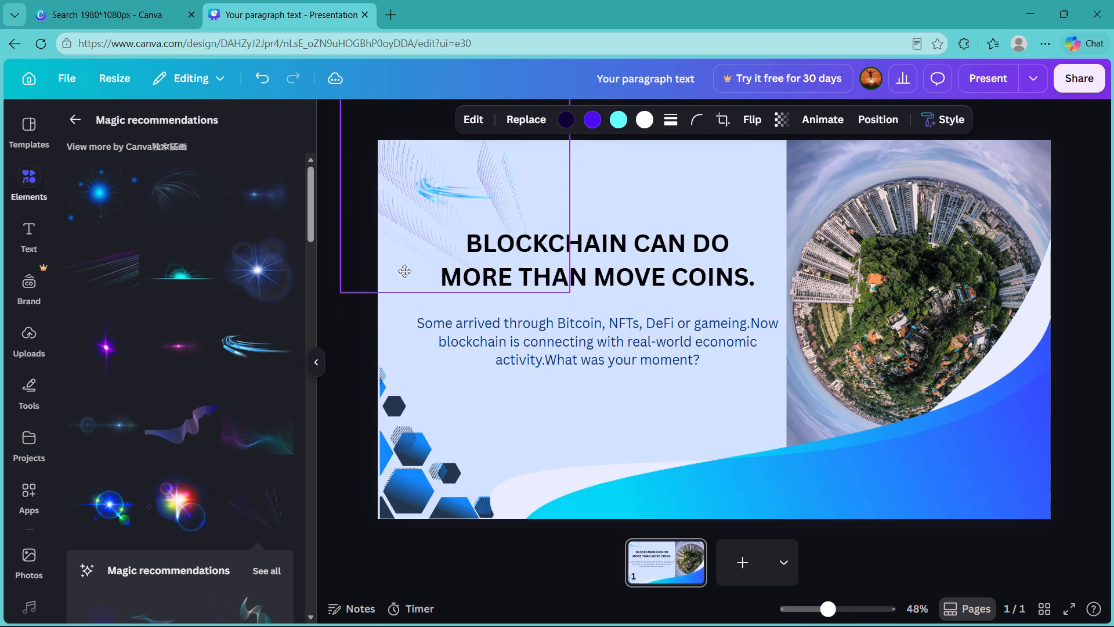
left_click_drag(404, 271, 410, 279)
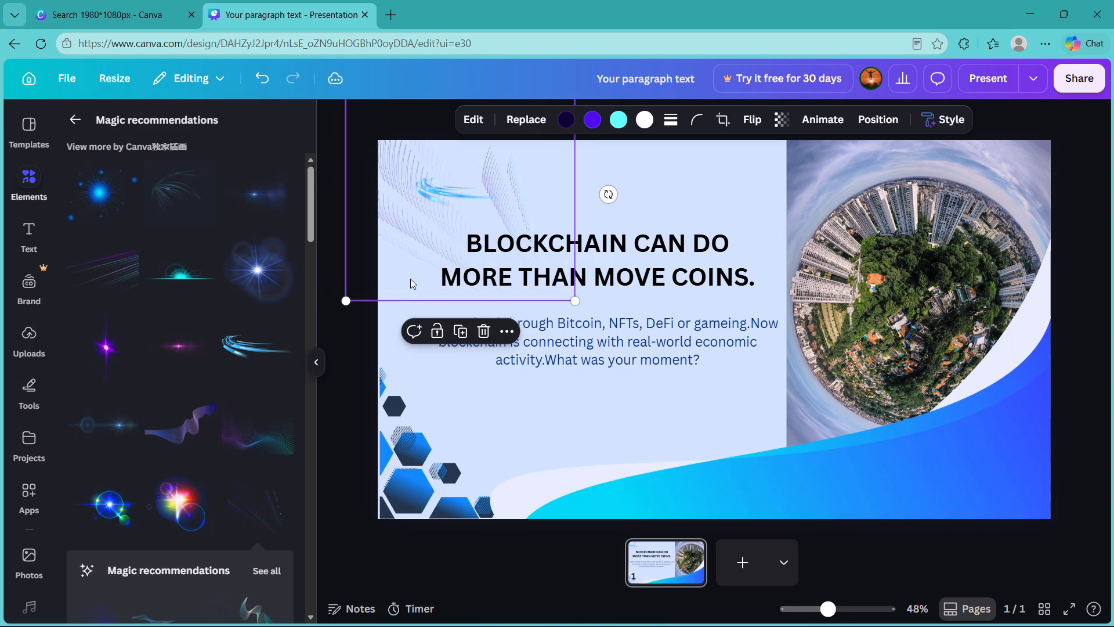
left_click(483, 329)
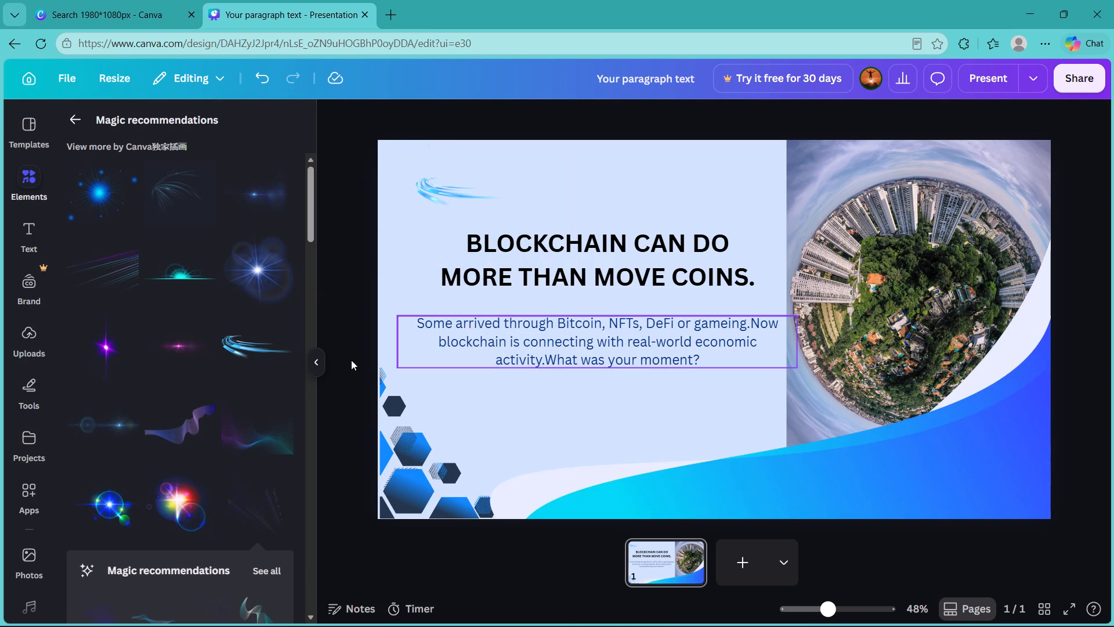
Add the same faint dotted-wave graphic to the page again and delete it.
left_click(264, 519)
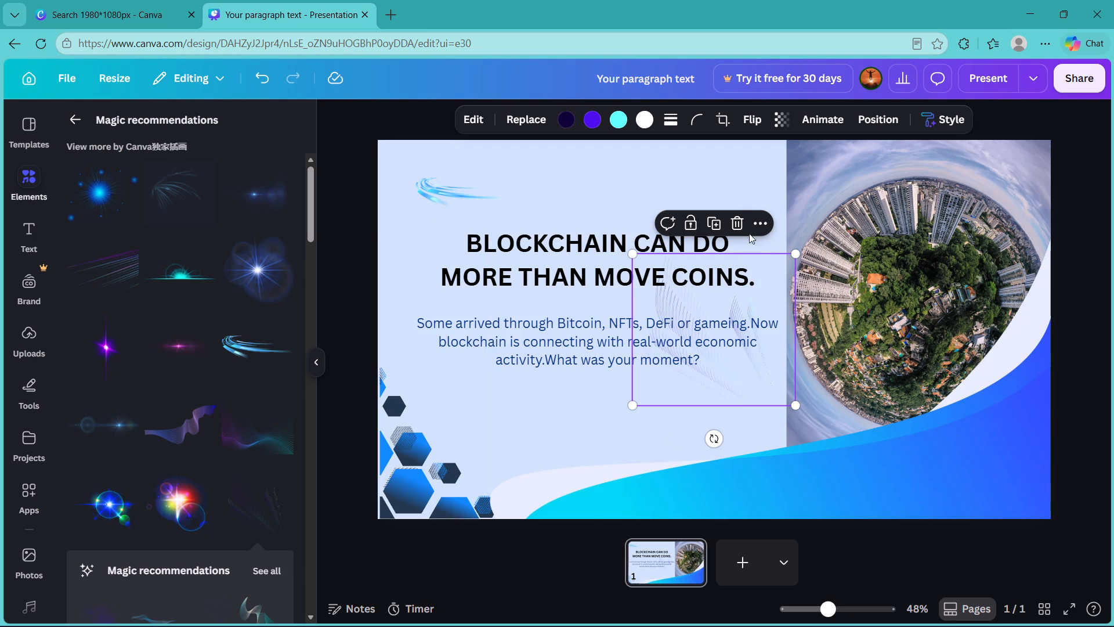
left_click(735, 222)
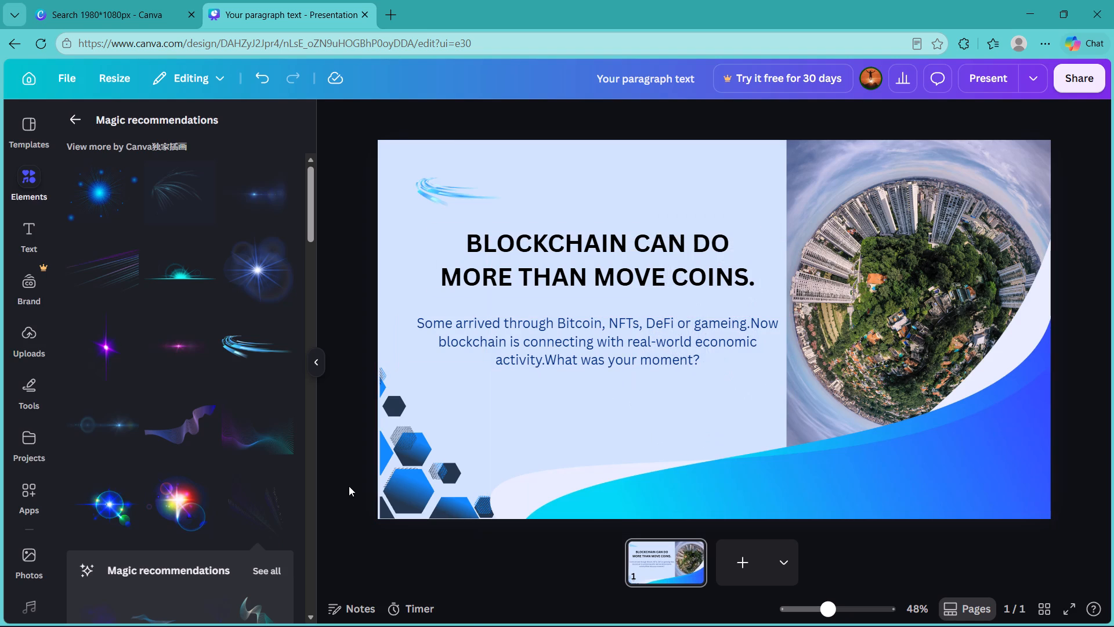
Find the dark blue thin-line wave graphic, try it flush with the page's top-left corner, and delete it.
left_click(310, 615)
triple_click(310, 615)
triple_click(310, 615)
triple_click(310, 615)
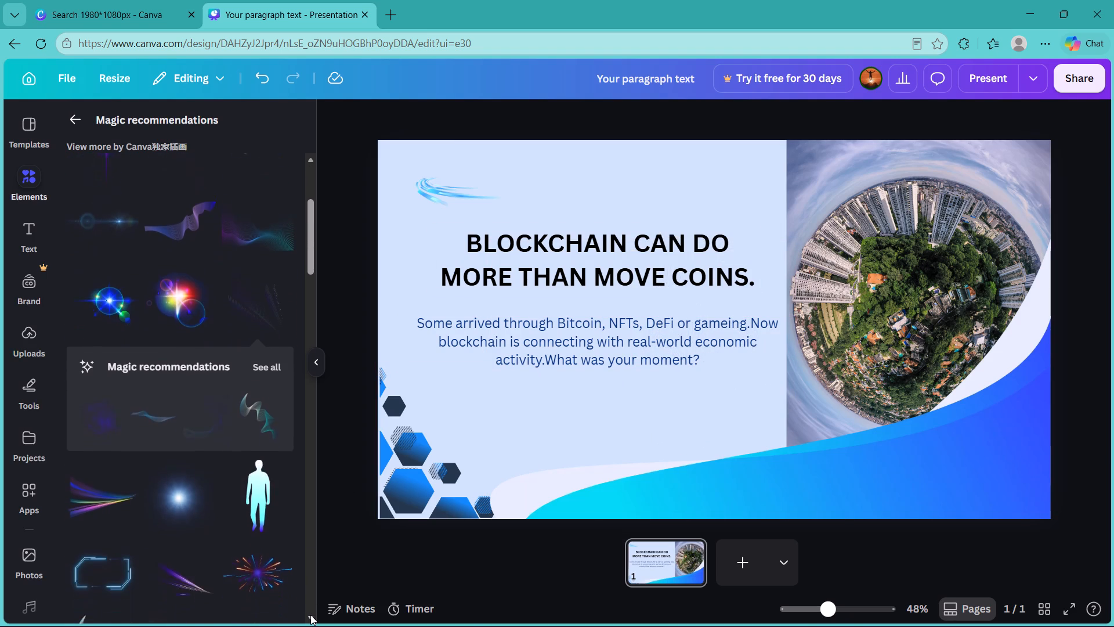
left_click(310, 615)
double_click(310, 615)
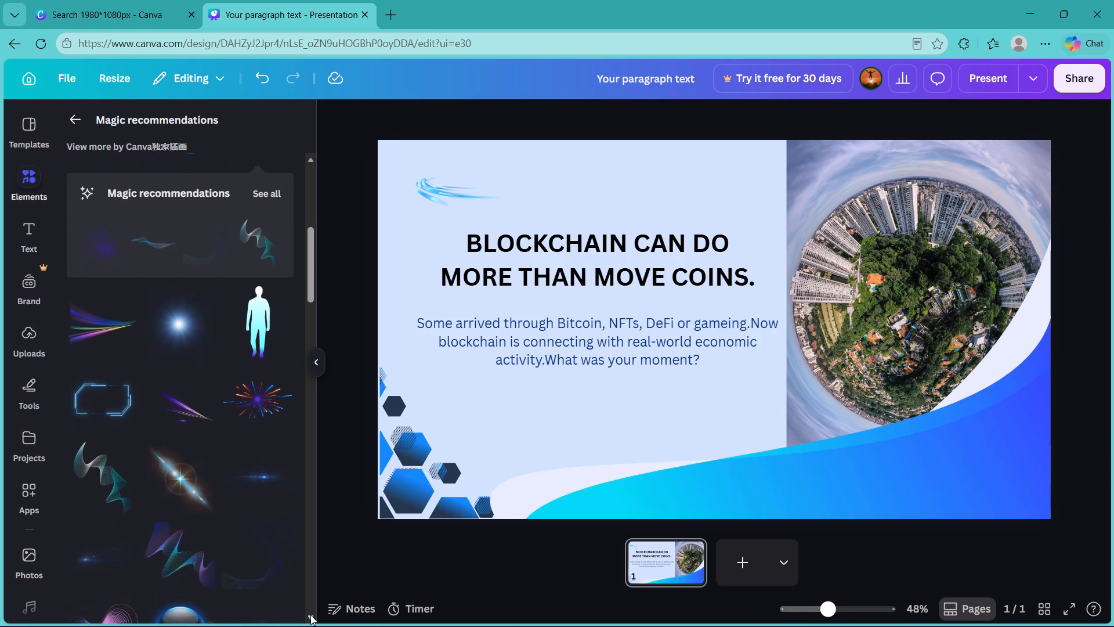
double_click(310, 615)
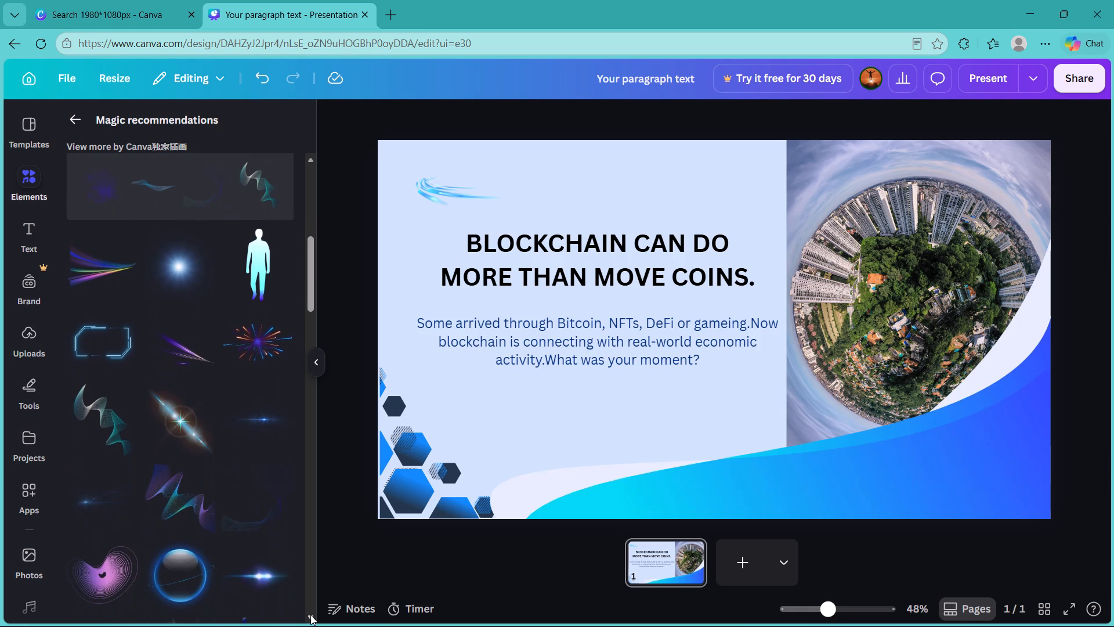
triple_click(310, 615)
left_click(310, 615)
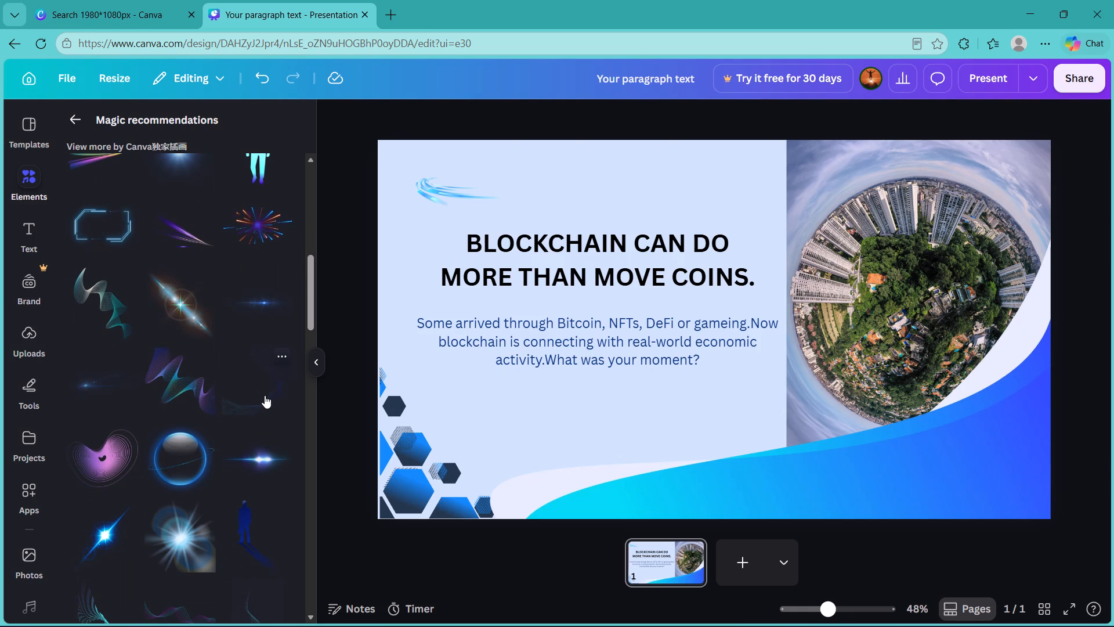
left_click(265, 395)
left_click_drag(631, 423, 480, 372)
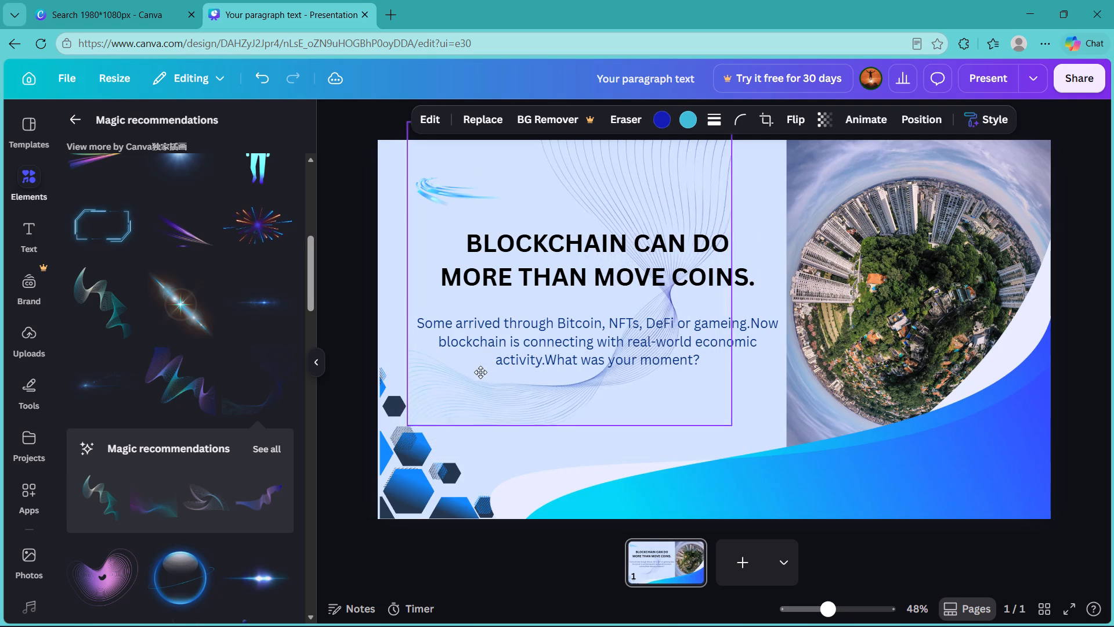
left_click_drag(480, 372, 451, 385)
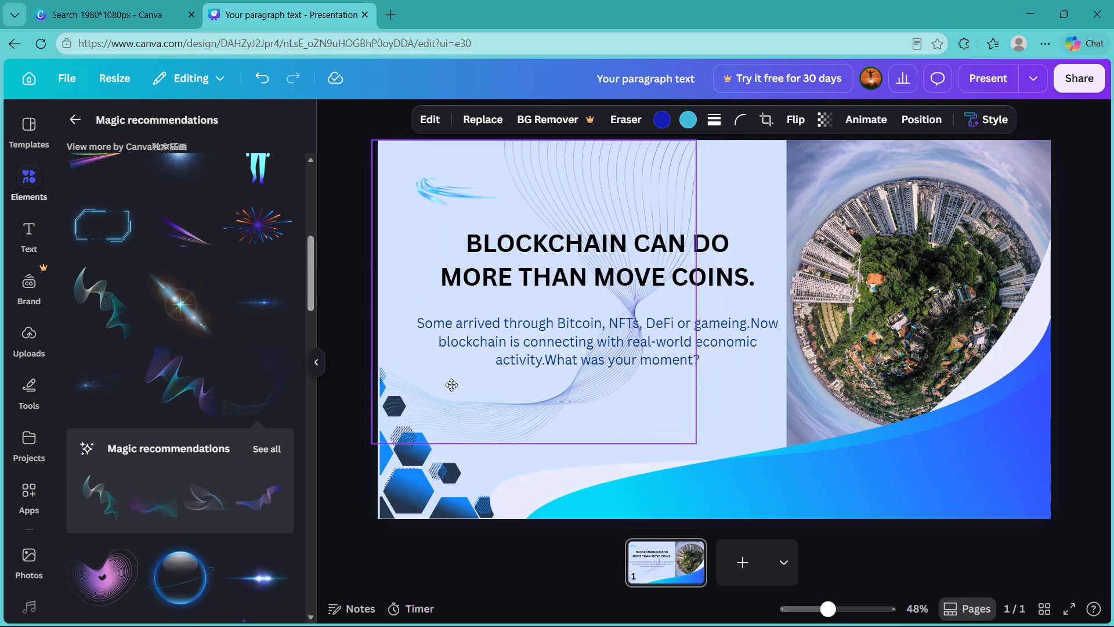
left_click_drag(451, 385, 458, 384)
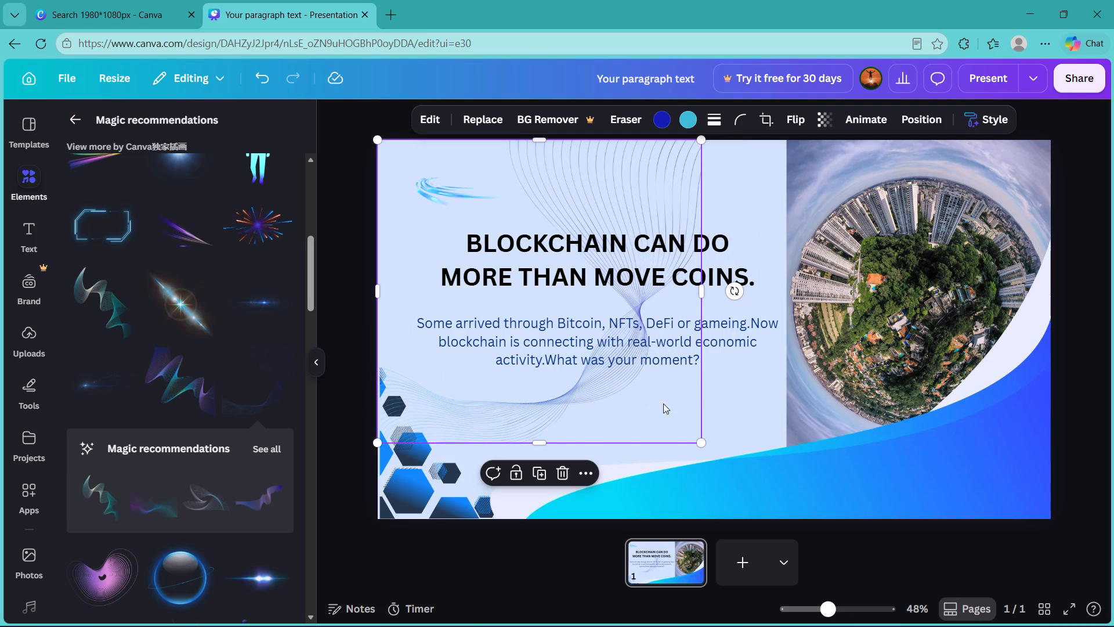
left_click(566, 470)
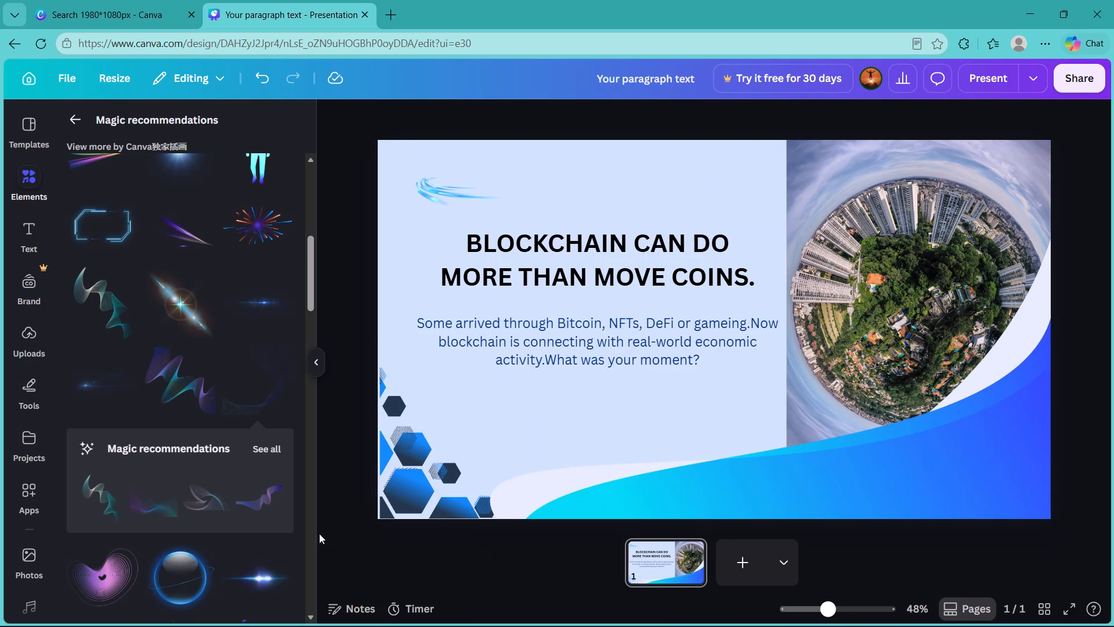
Add the faint blue light-flare graphic and shrink it to roughly the width of the heading and body text area.
left_click(104, 380)
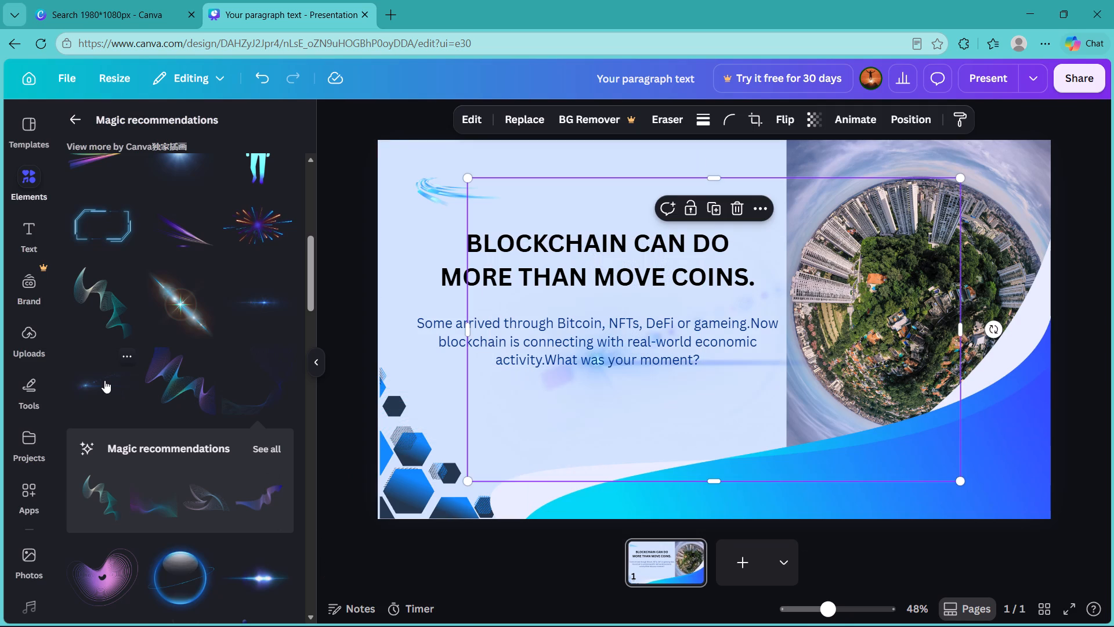
left_click_drag(599, 428, 518, 427)
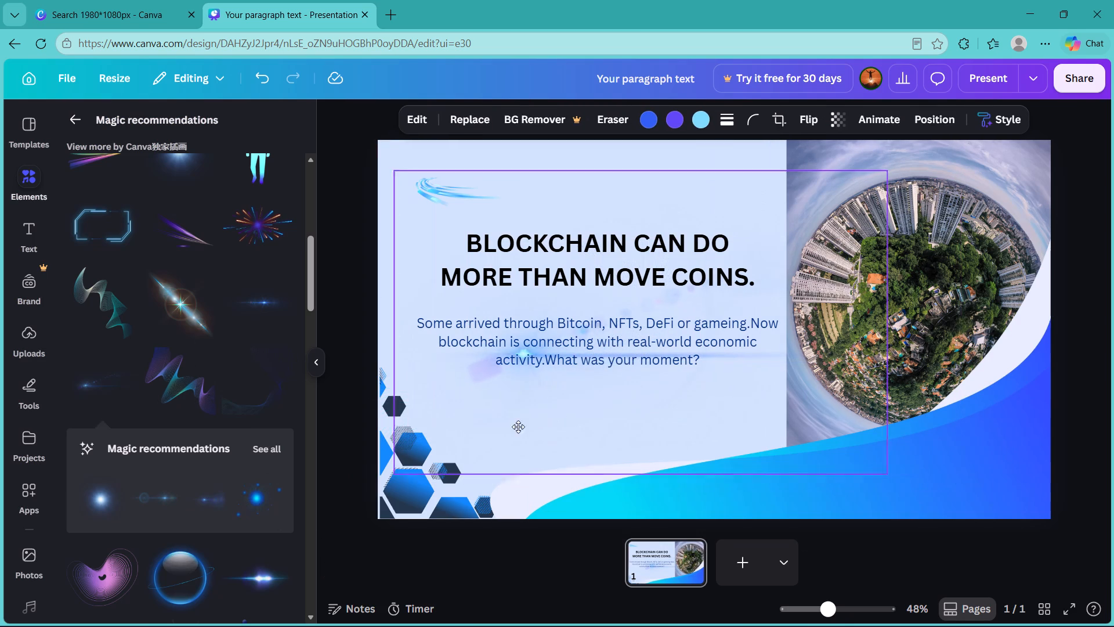
left_click_drag(518, 427, 515, 446)
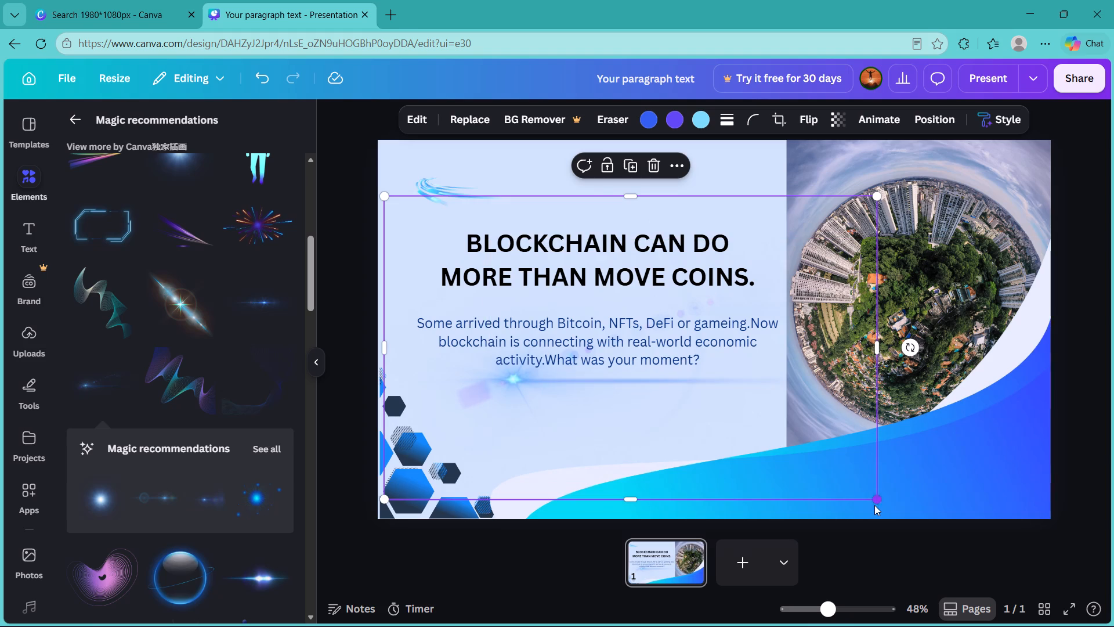
left_click_drag(877, 495, 840, 474)
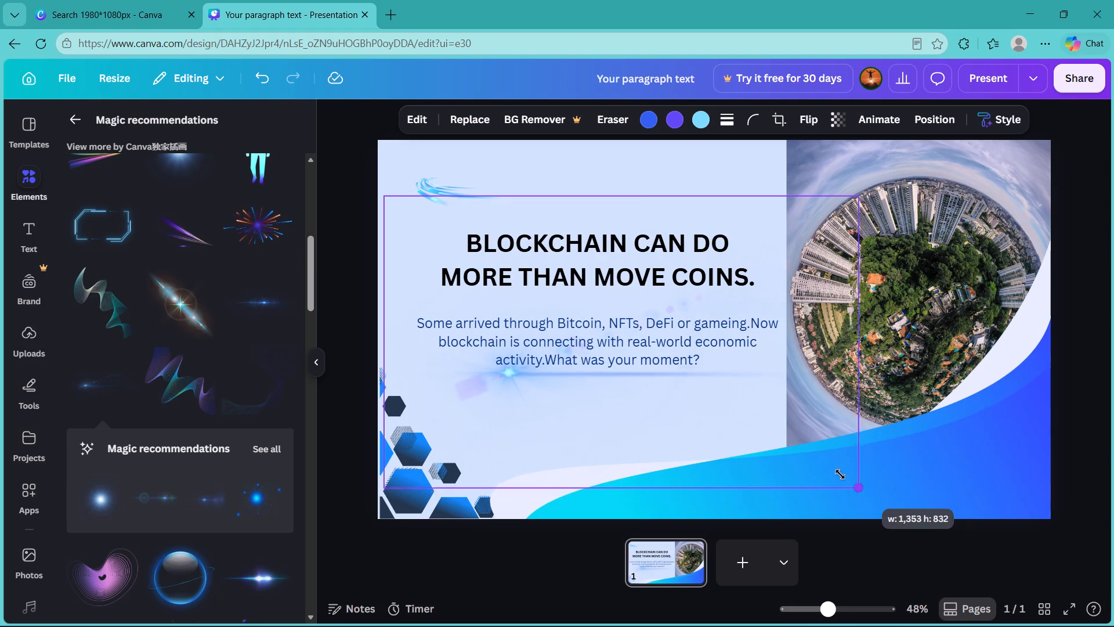
left_click_drag(840, 474, 738, 419)
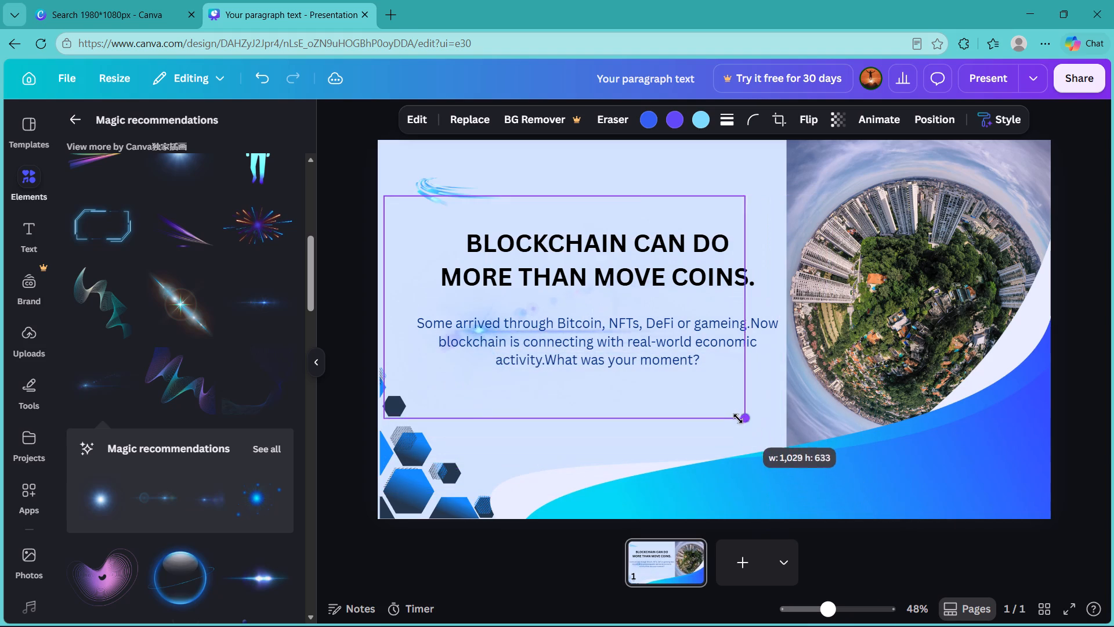
left_click_drag(738, 419, 755, 453)
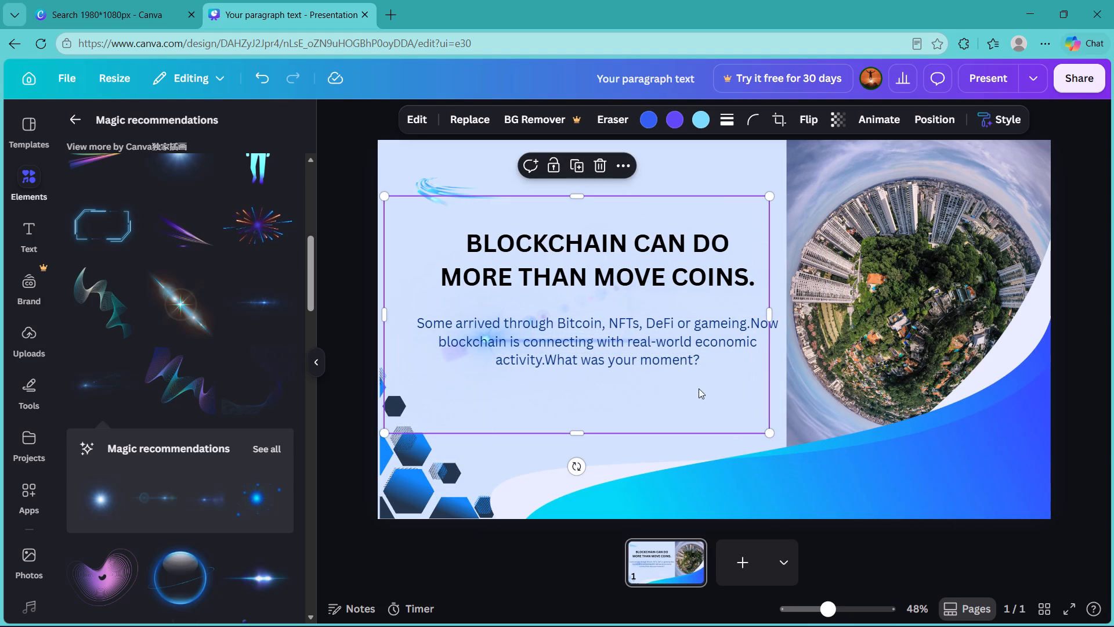
Move the light flare so its glowing line runs between heading and body text, extending slightly past the page's left edge, and deselect it.
left_click_drag(701, 398, 690, 353)
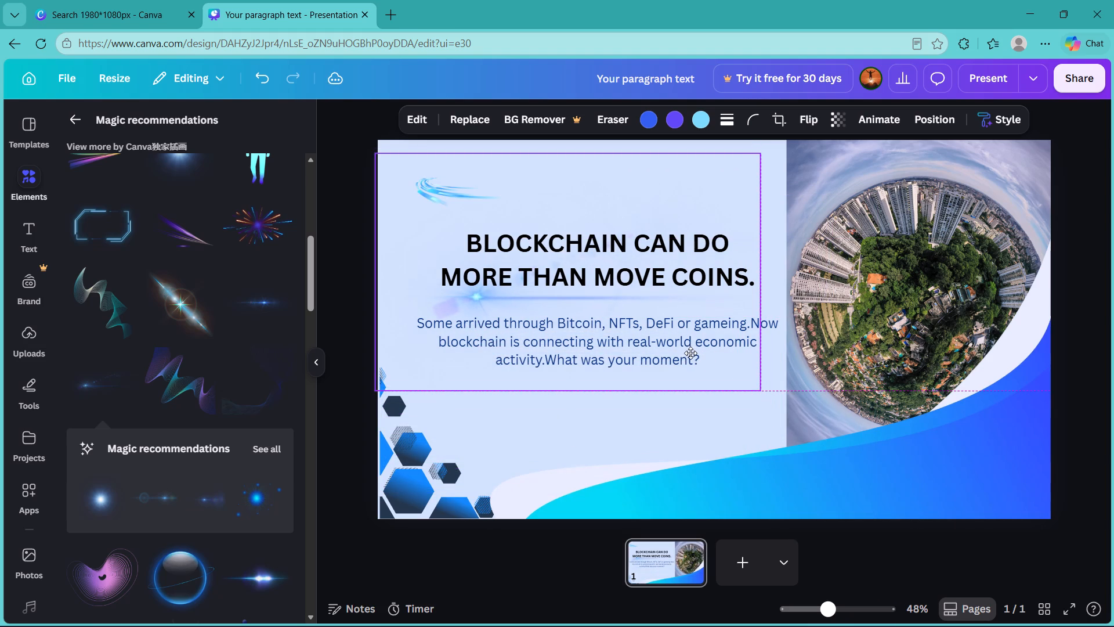
left_click_drag(690, 353, 662, 350)
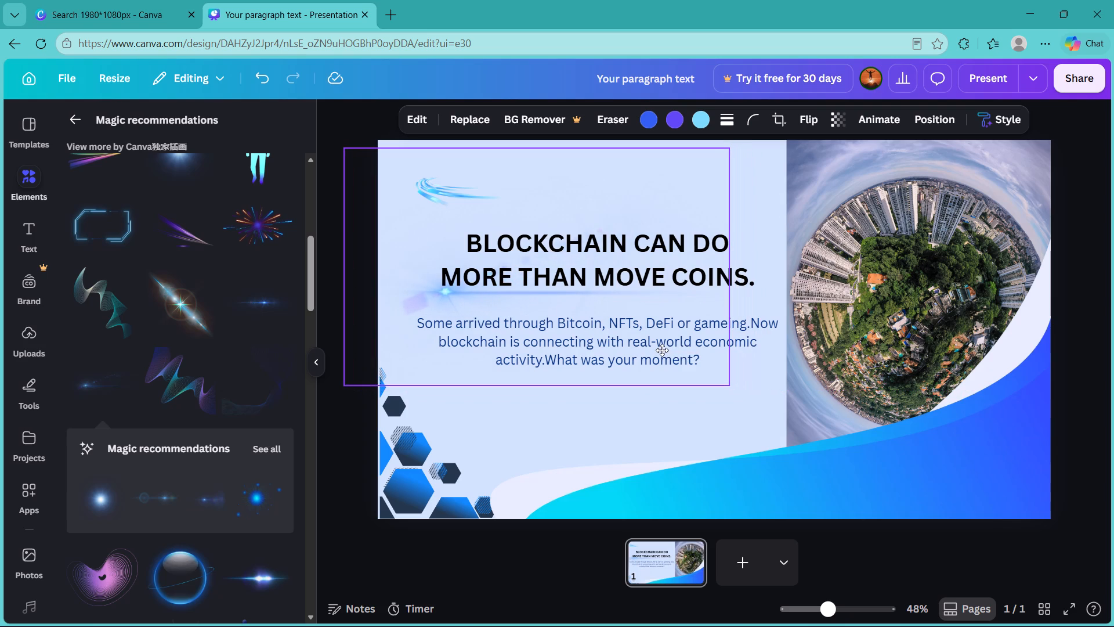
left_click_drag(662, 350, 665, 352)
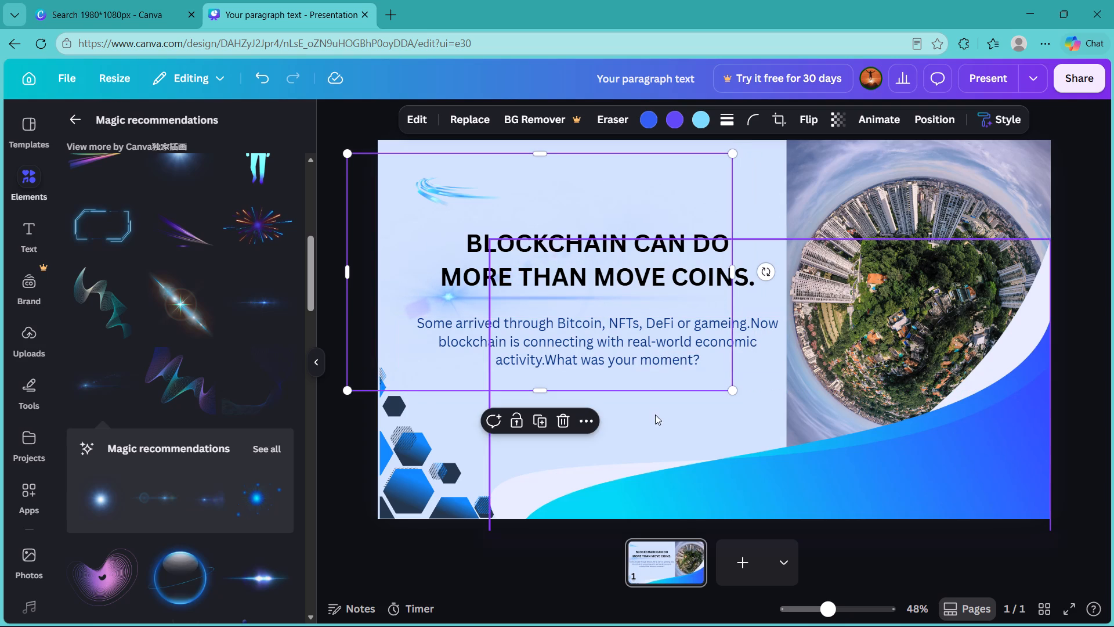
left_click(660, 427)
left_click(660, 427)
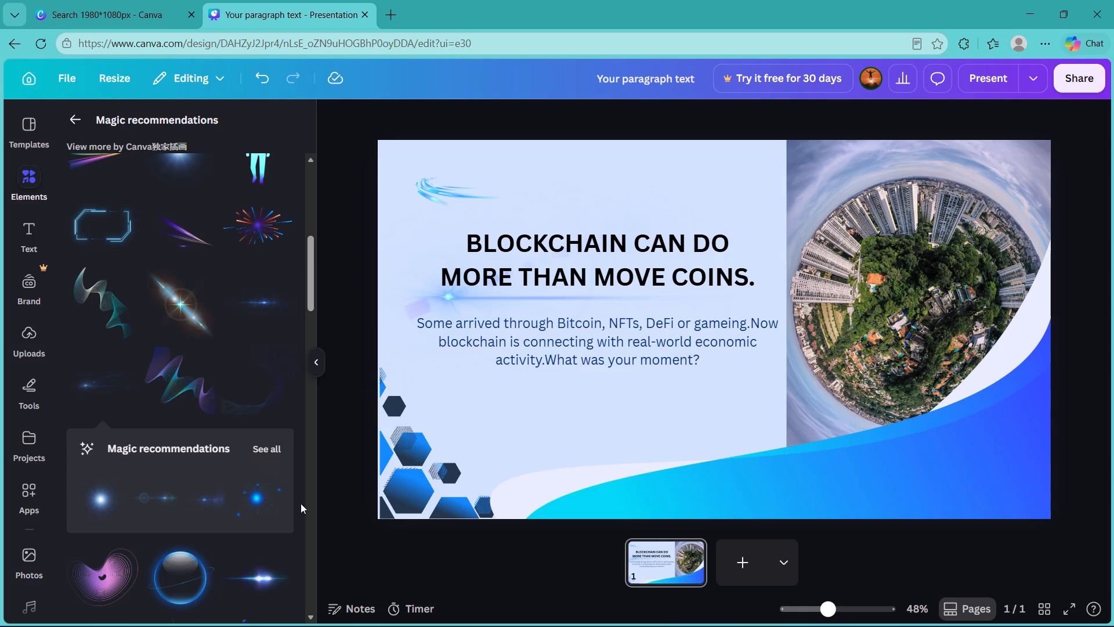
Delete the faint blue light-flare graphic that runs between the heading and the body text.
triple_click(314, 615)
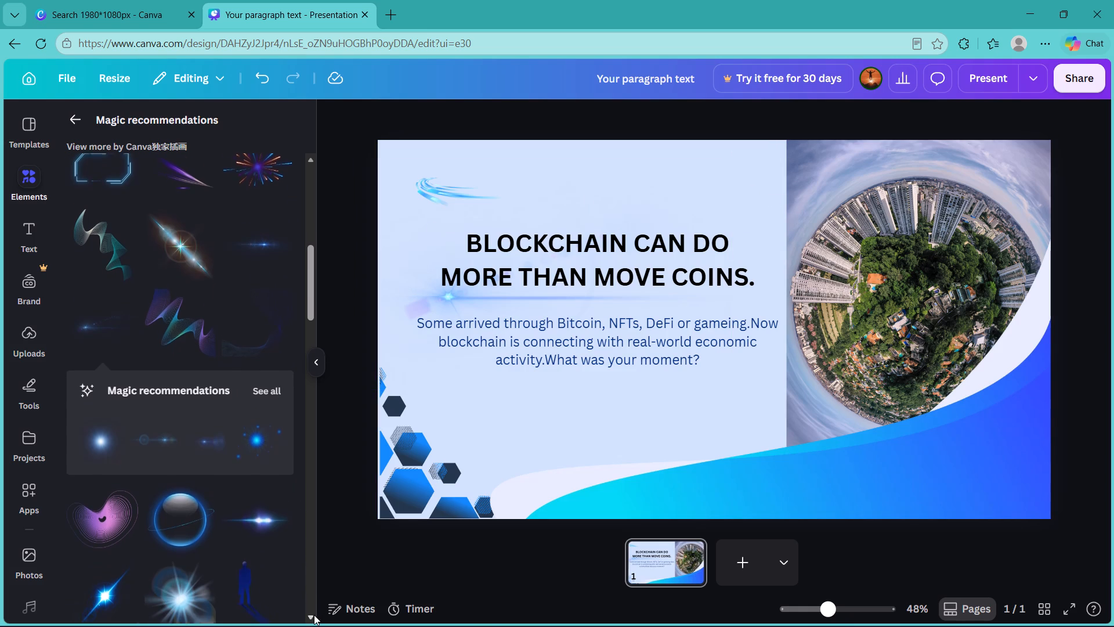
triple_click(314, 615)
triple_click(314, 615)
left_click(314, 615)
double_click(314, 615)
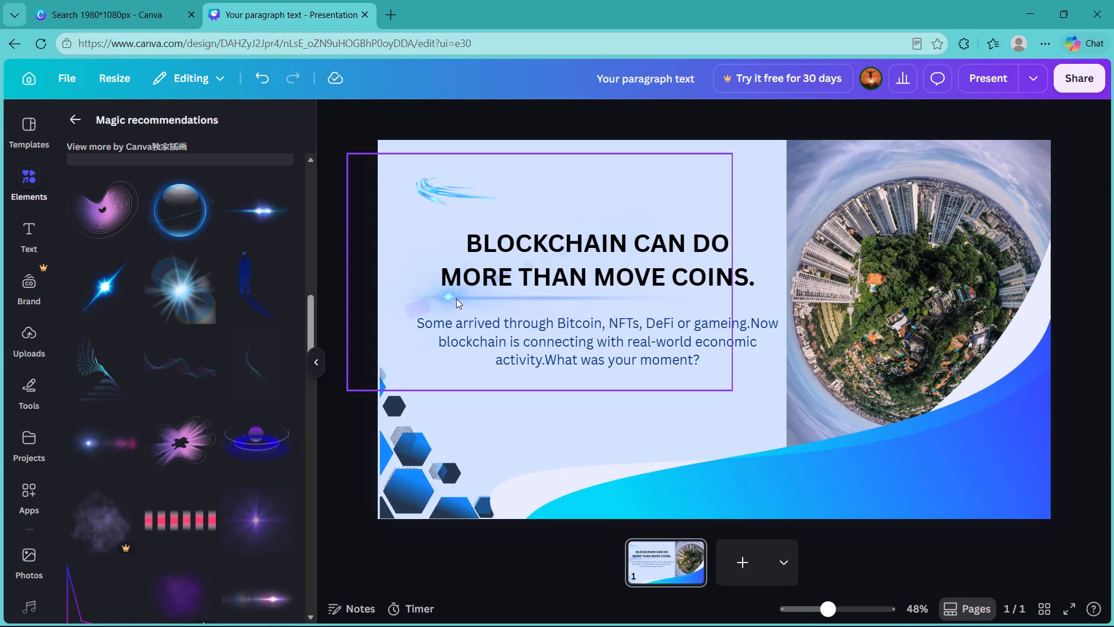
left_click(421, 279)
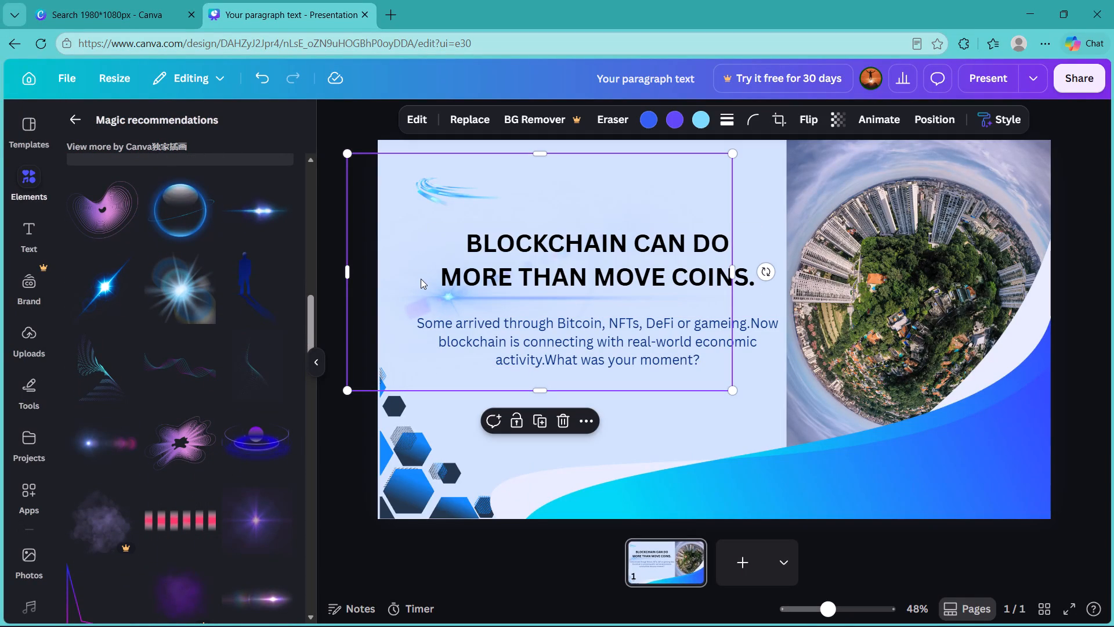
left_click(563, 414)
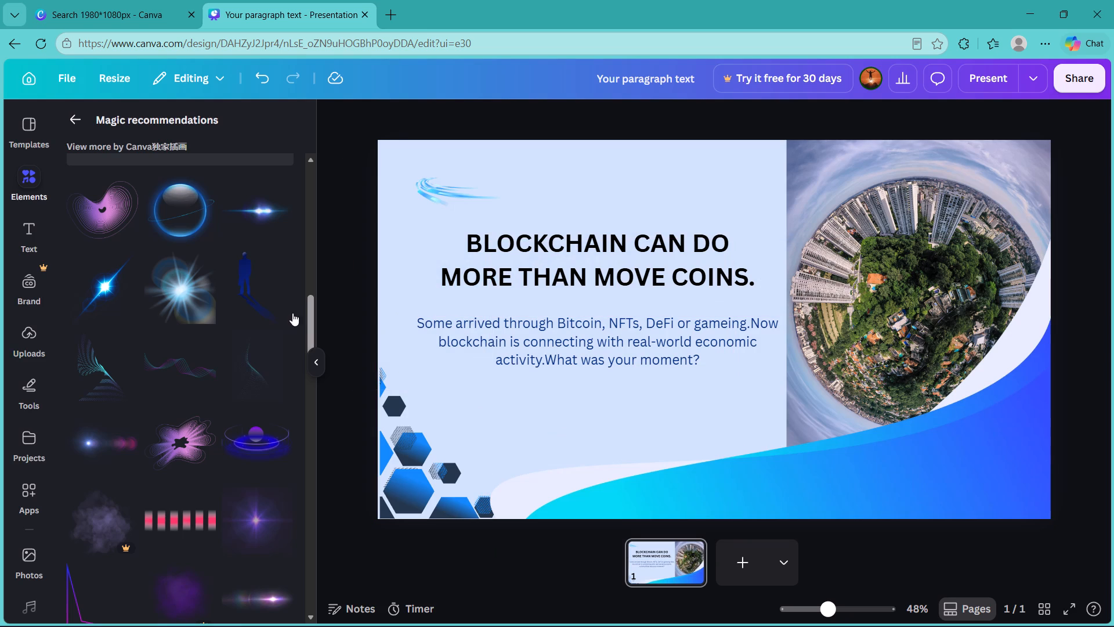
Add the dark blue standing-man silhouette with its shadow, shrink it, and place it on the blue swoosh logo above the heading.
left_click(263, 278)
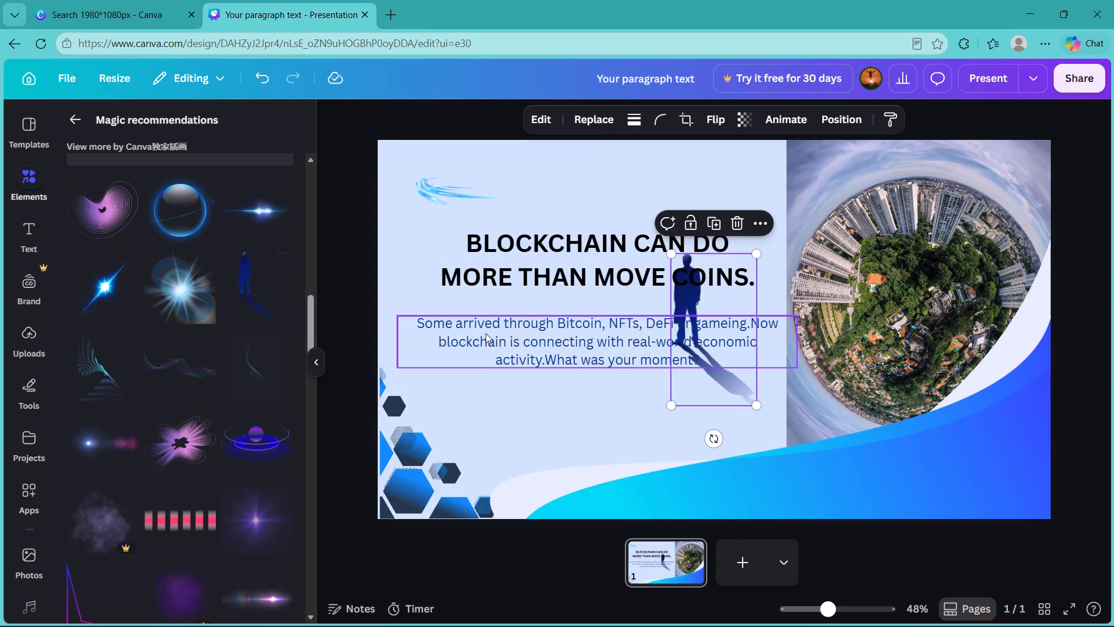
left_click_drag(729, 388, 480, 347)
left_click_drag(505, 361, 487, 344)
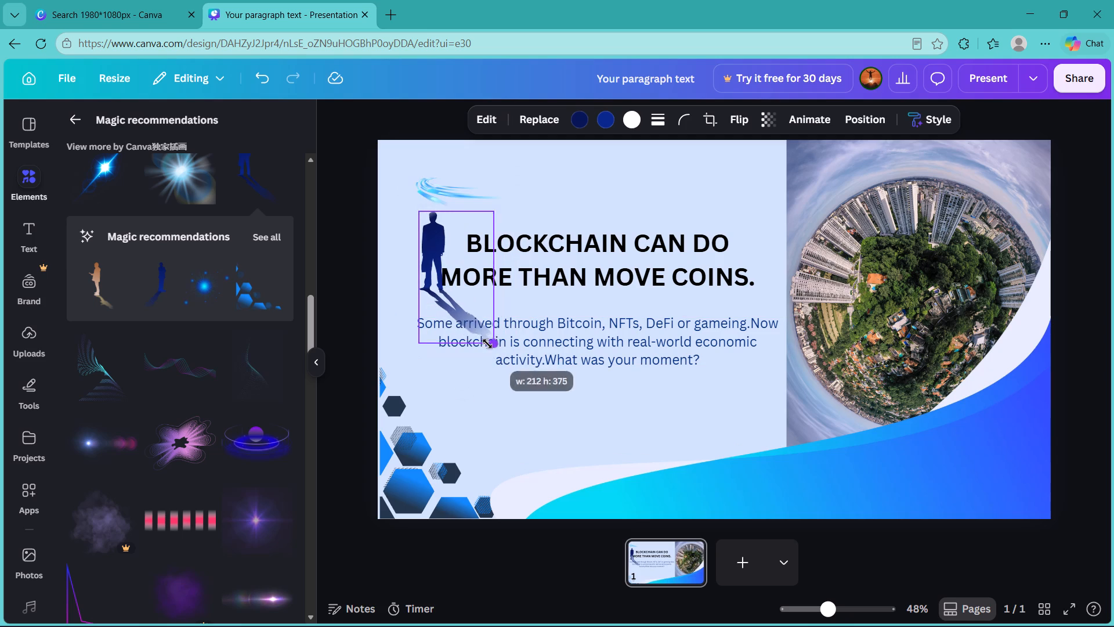
left_click_drag(487, 344, 445, 320)
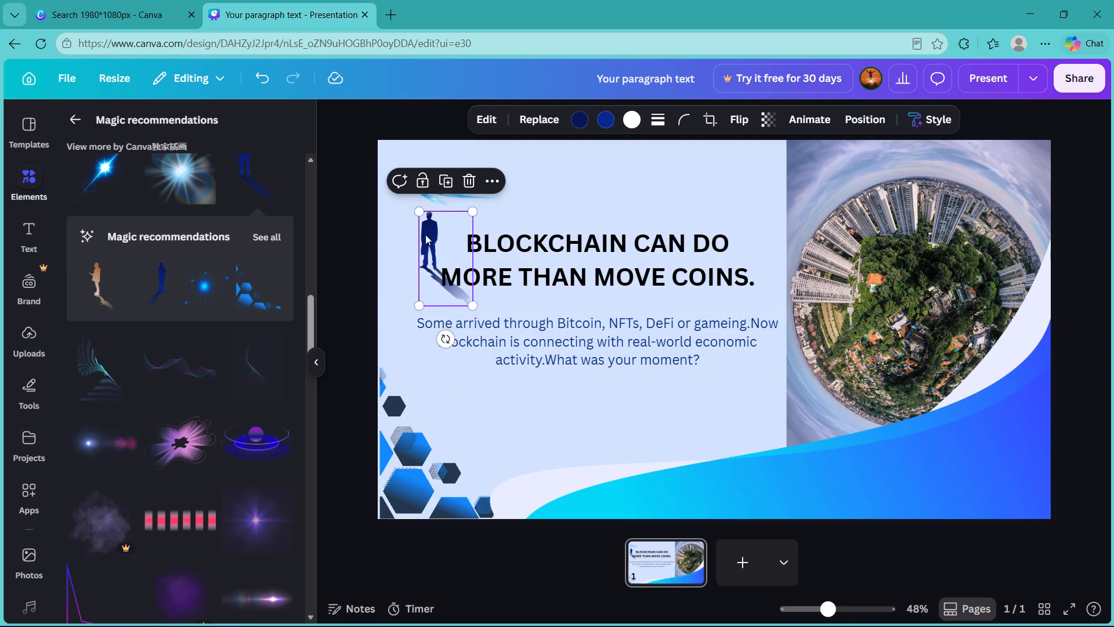
left_click_drag(432, 235, 451, 172)
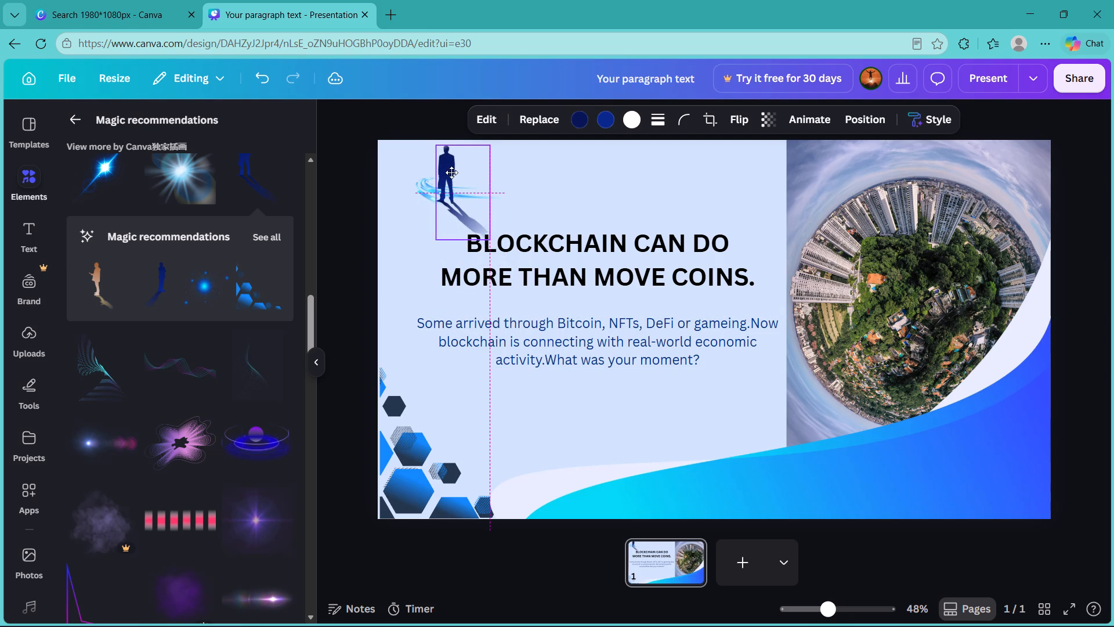
left_click_drag(451, 172, 445, 176)
left_click_drag(487, 247, 481, 239)
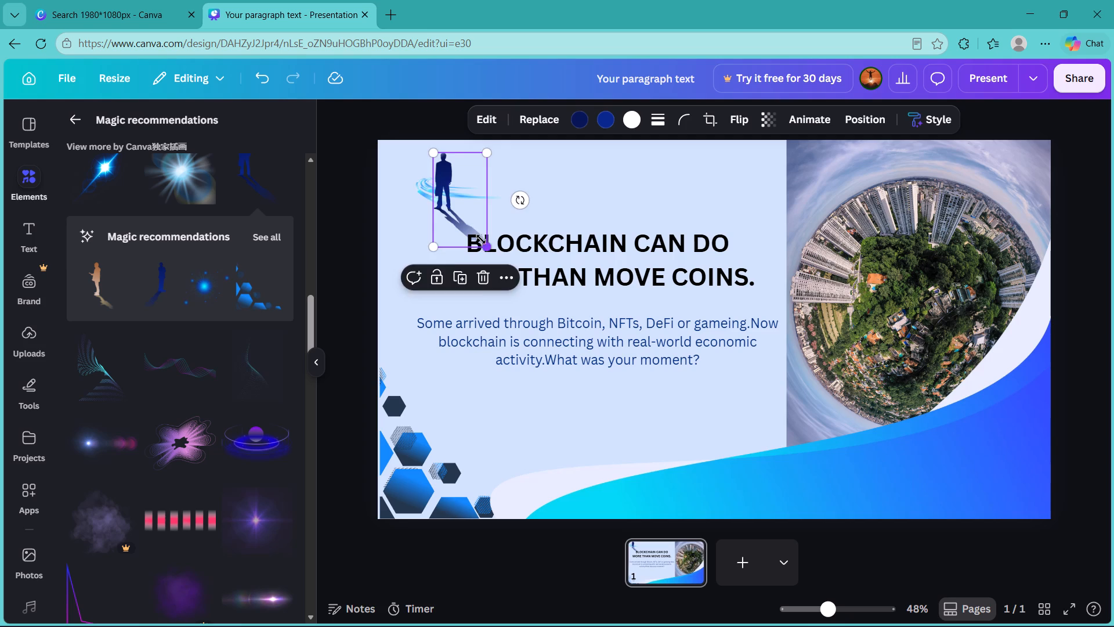
left_click_drag(481, 239, 448, 204)
left_click(441, 163)
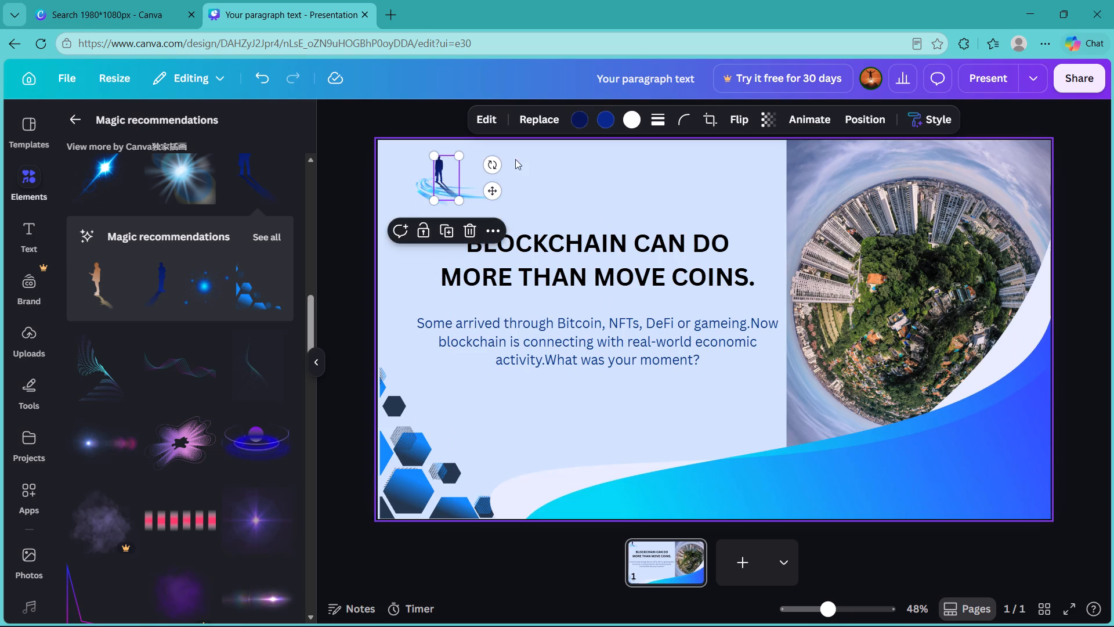
left_click(541, 160)
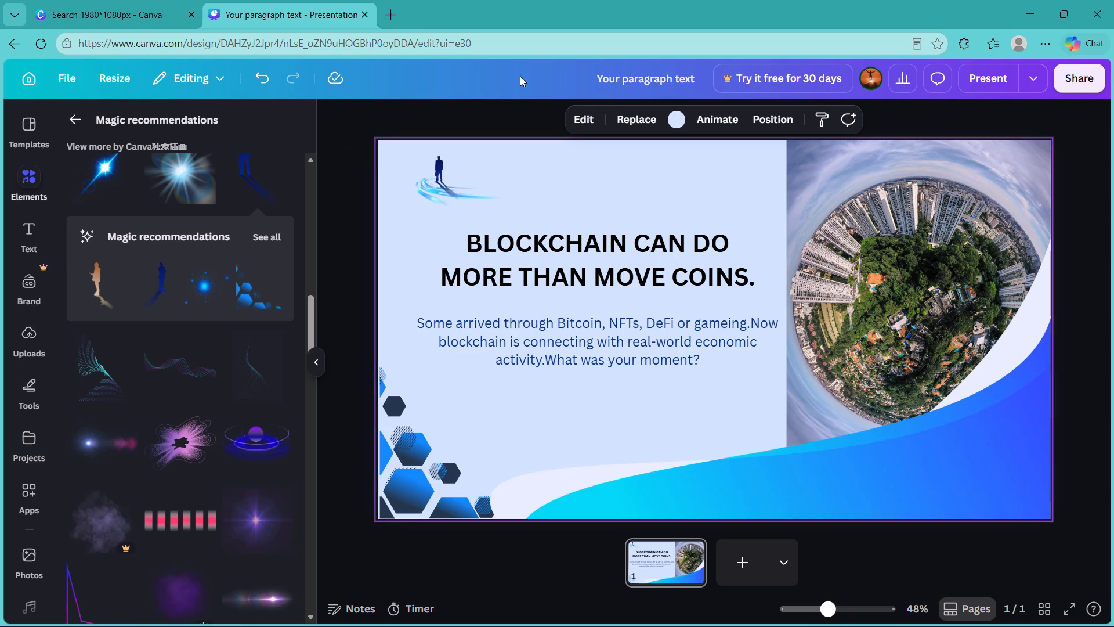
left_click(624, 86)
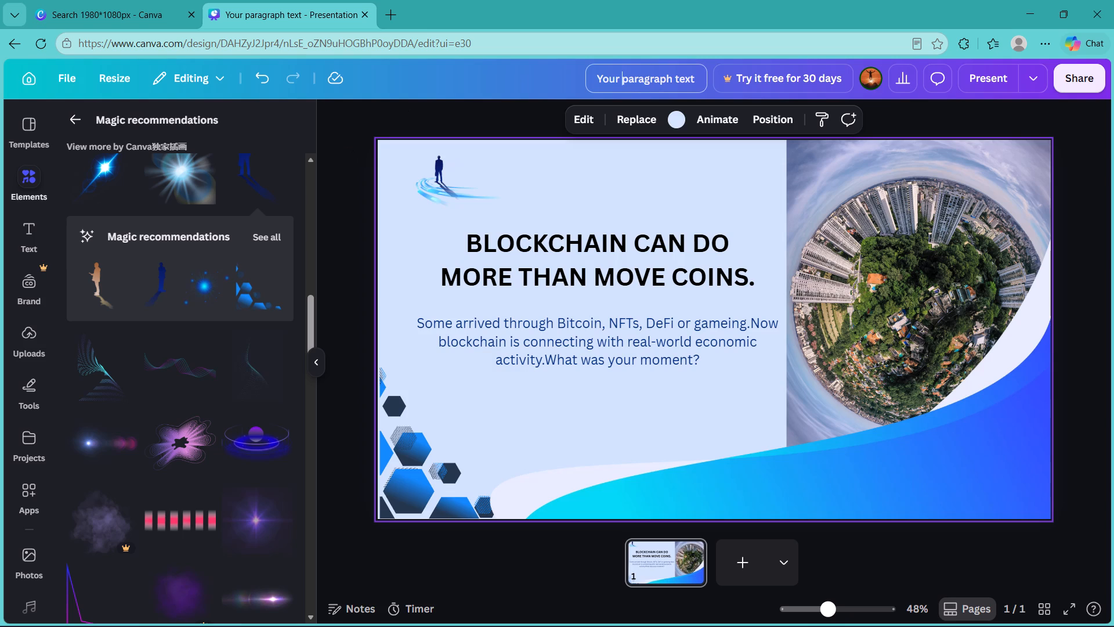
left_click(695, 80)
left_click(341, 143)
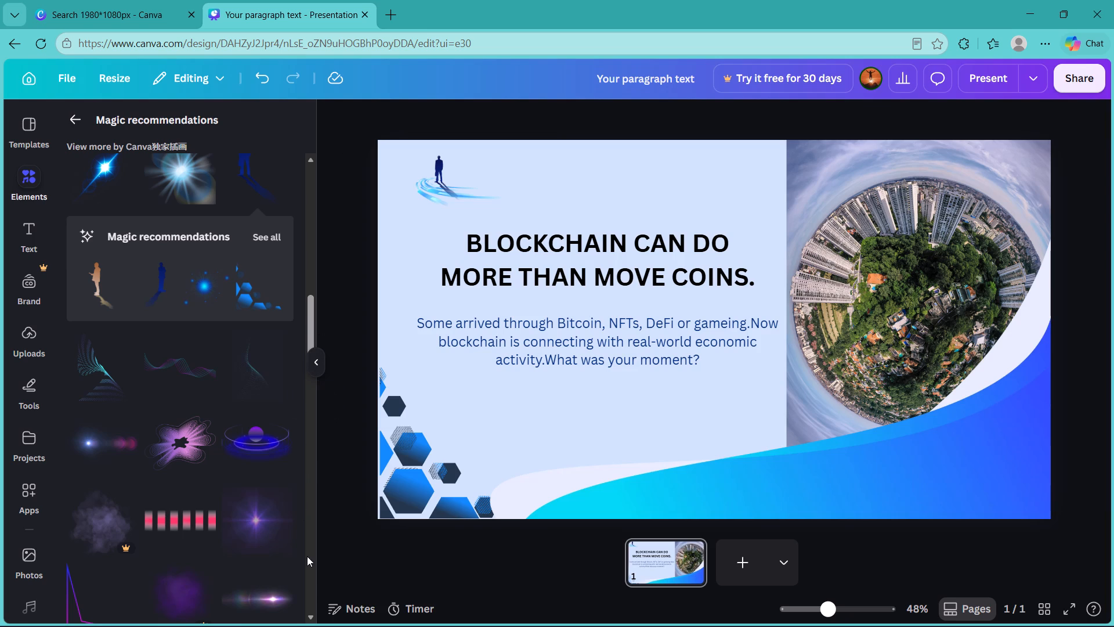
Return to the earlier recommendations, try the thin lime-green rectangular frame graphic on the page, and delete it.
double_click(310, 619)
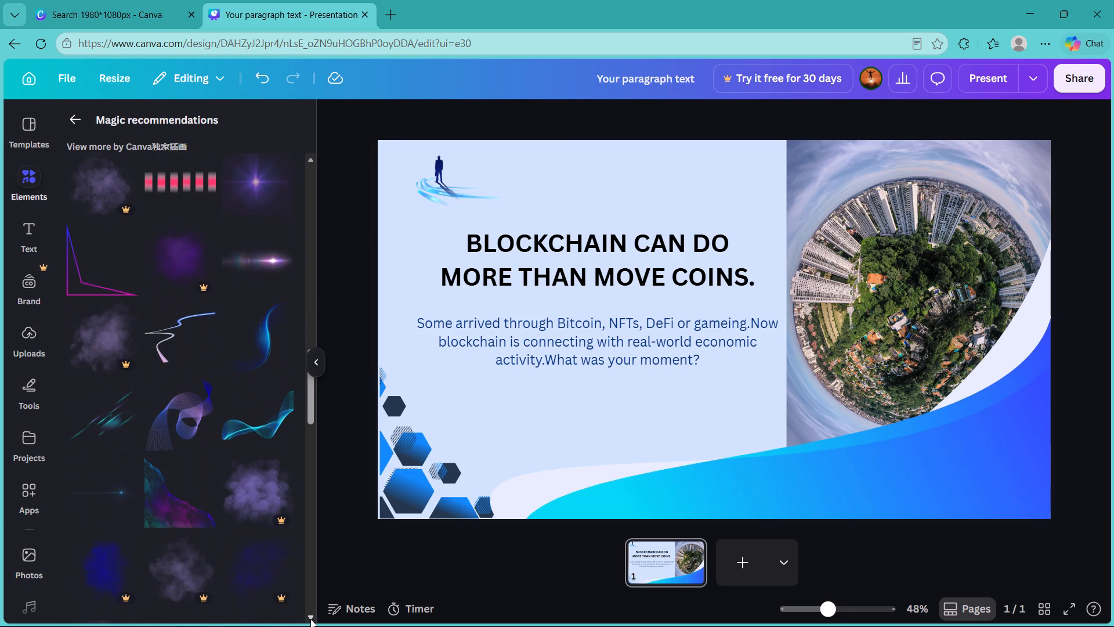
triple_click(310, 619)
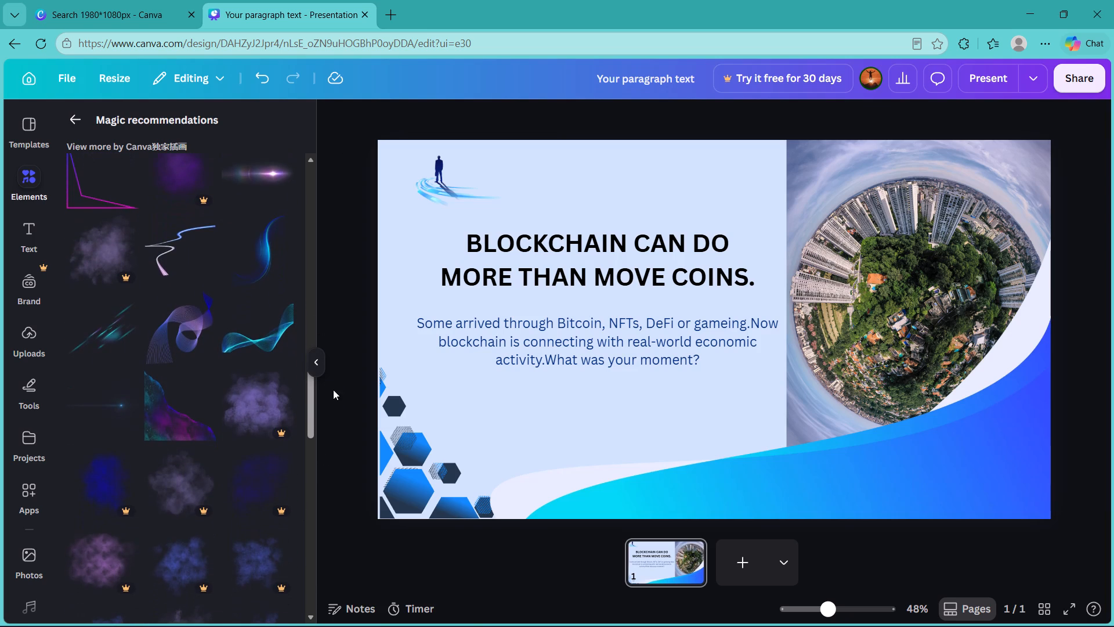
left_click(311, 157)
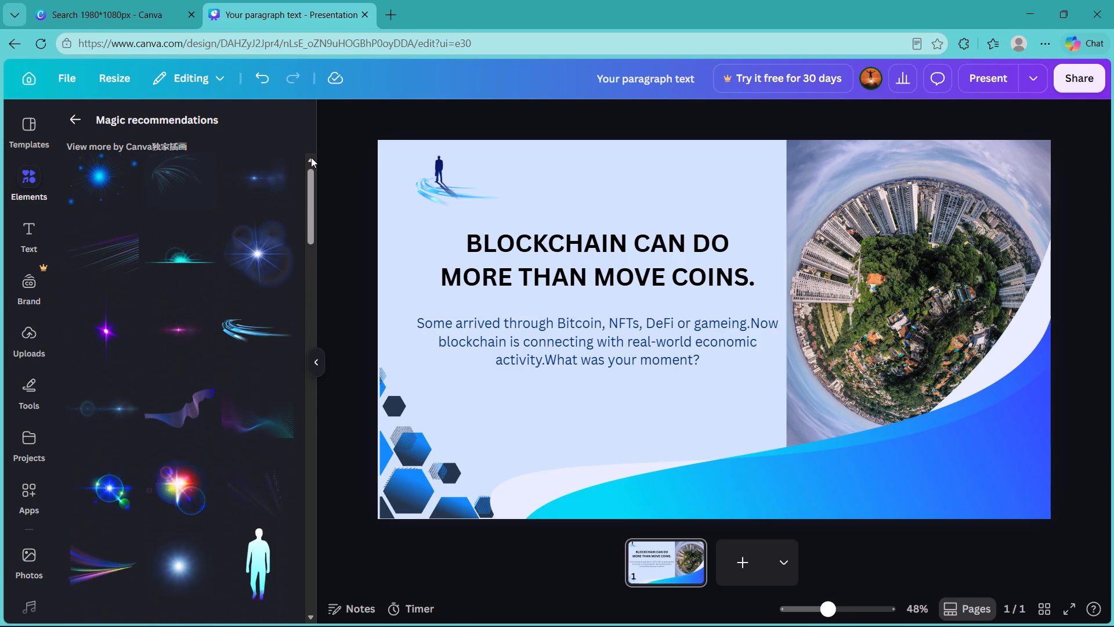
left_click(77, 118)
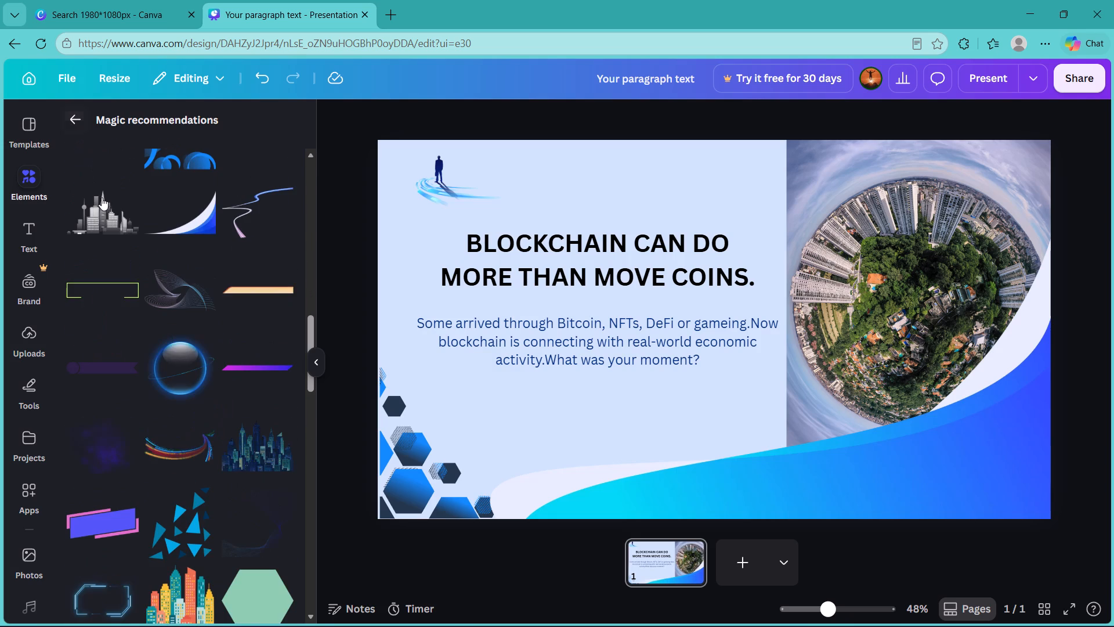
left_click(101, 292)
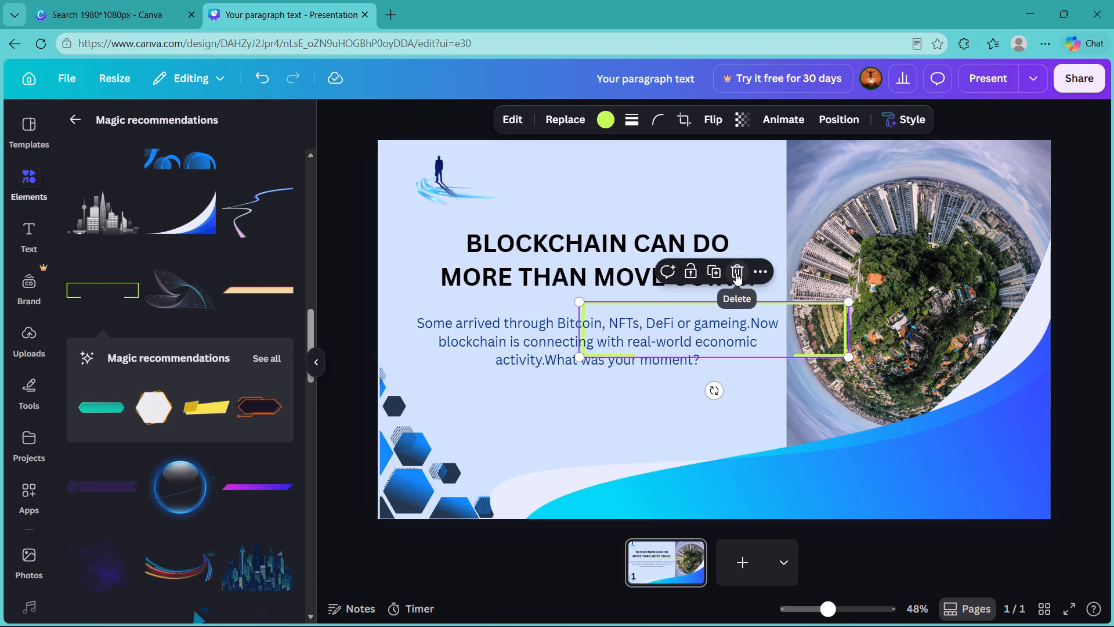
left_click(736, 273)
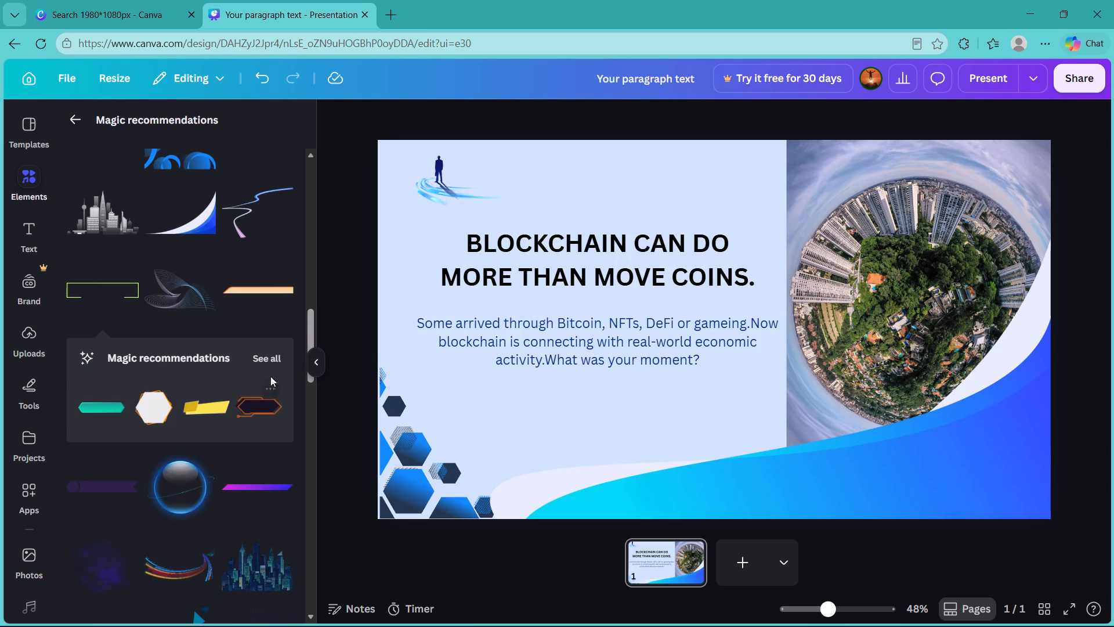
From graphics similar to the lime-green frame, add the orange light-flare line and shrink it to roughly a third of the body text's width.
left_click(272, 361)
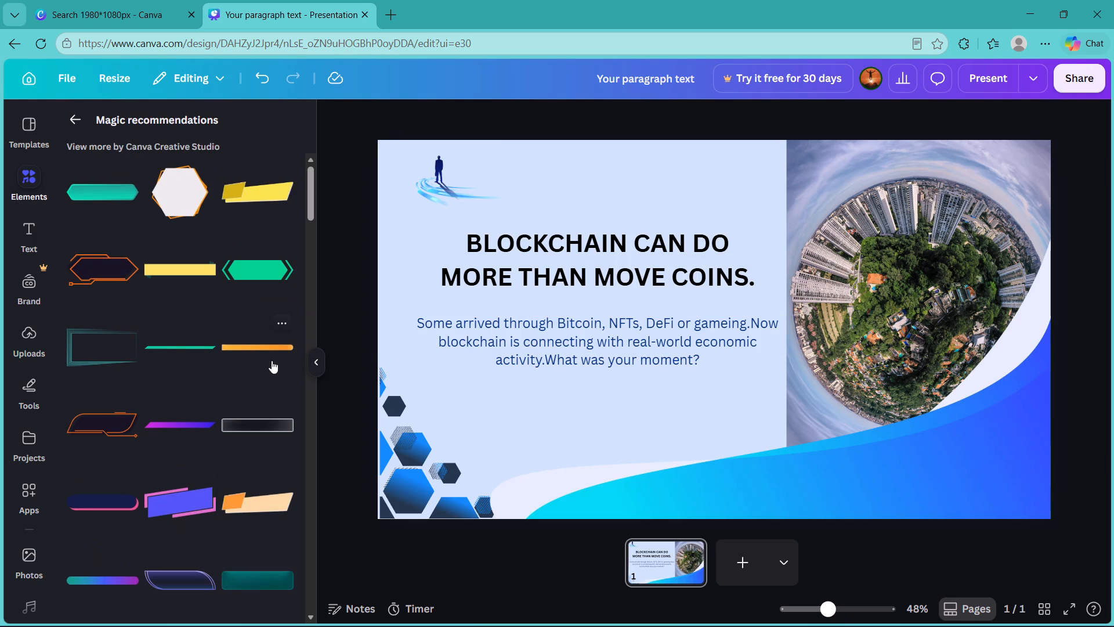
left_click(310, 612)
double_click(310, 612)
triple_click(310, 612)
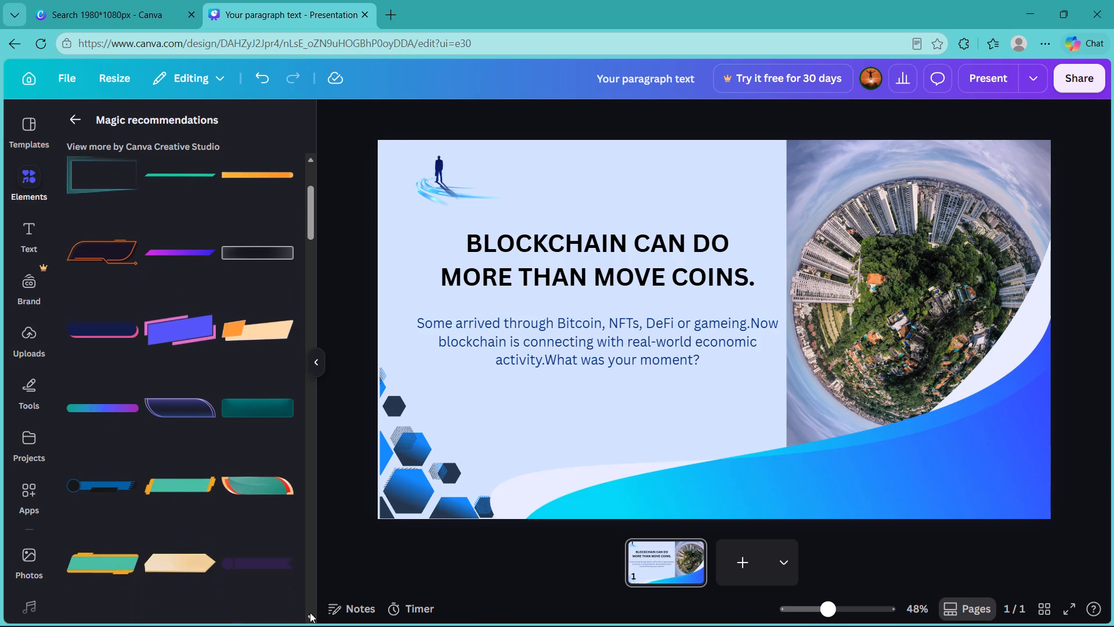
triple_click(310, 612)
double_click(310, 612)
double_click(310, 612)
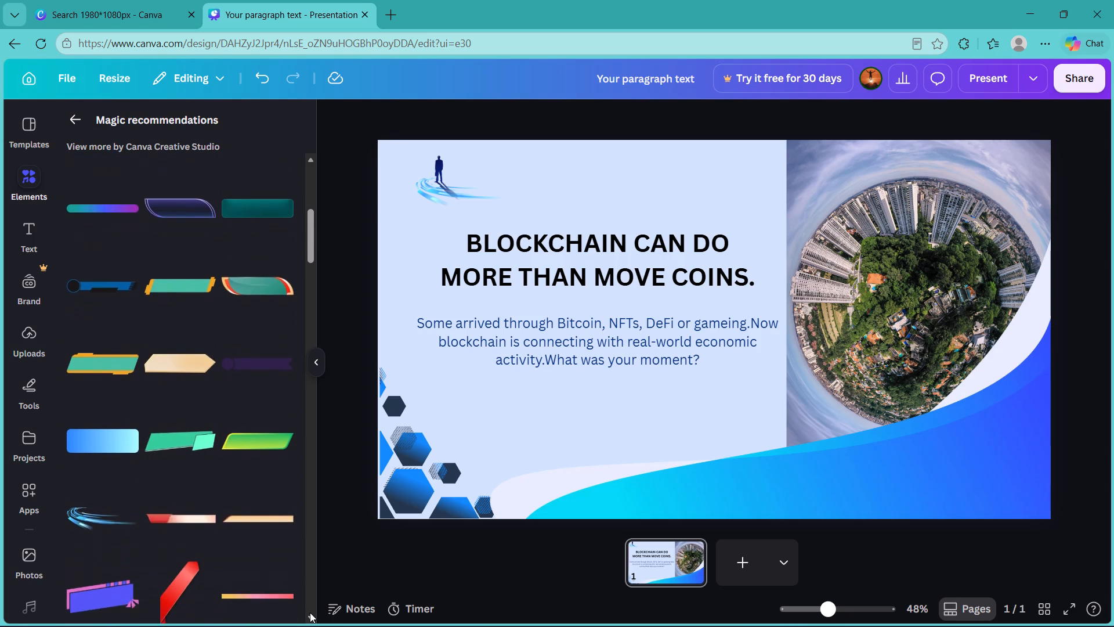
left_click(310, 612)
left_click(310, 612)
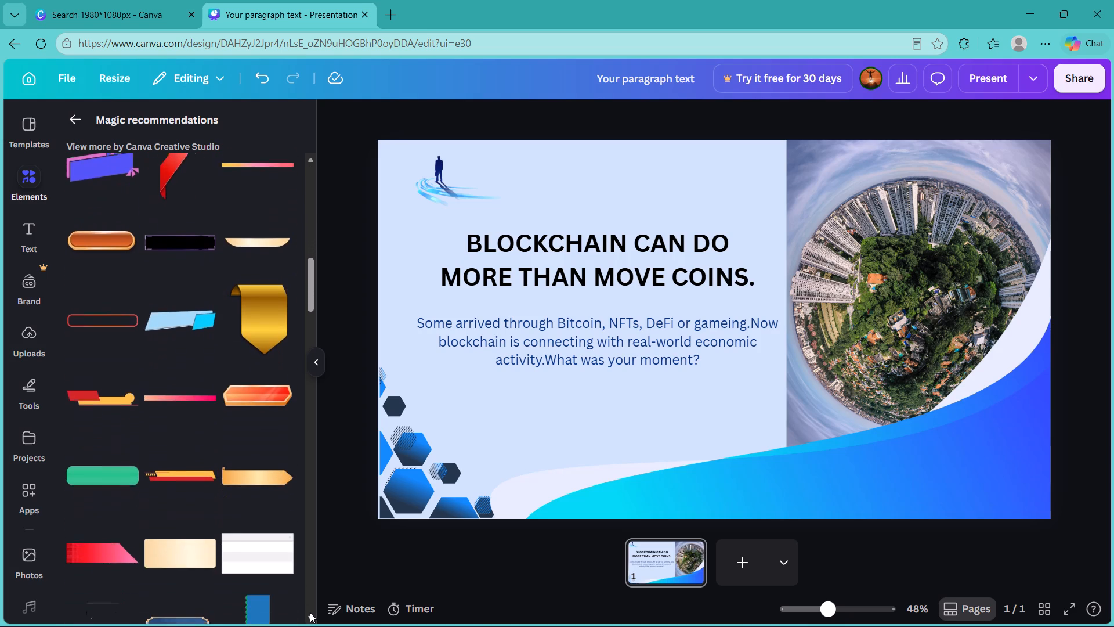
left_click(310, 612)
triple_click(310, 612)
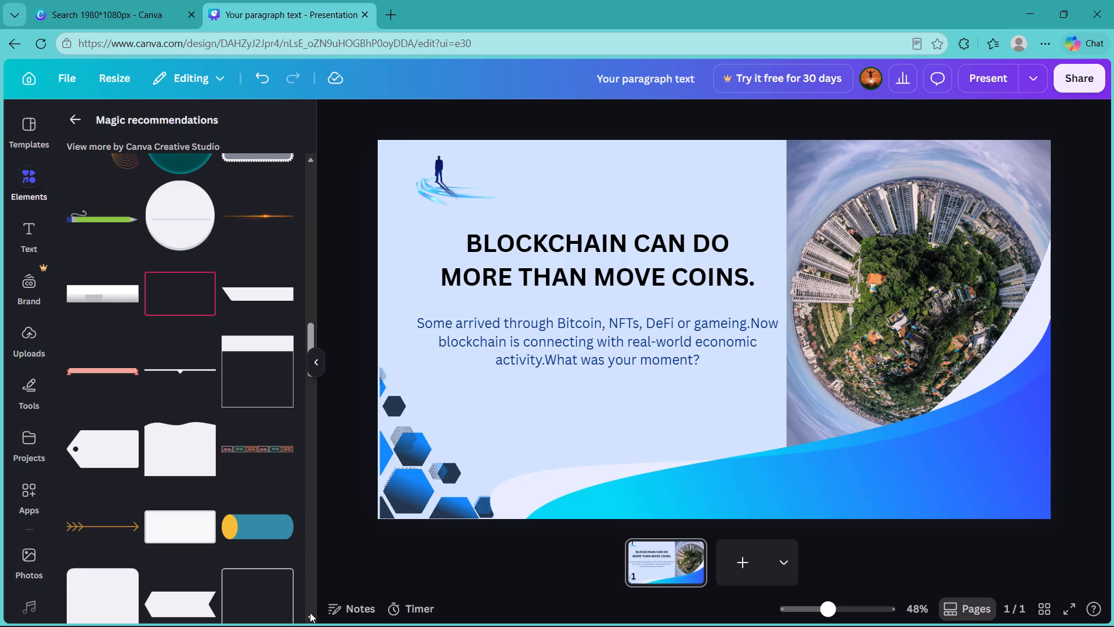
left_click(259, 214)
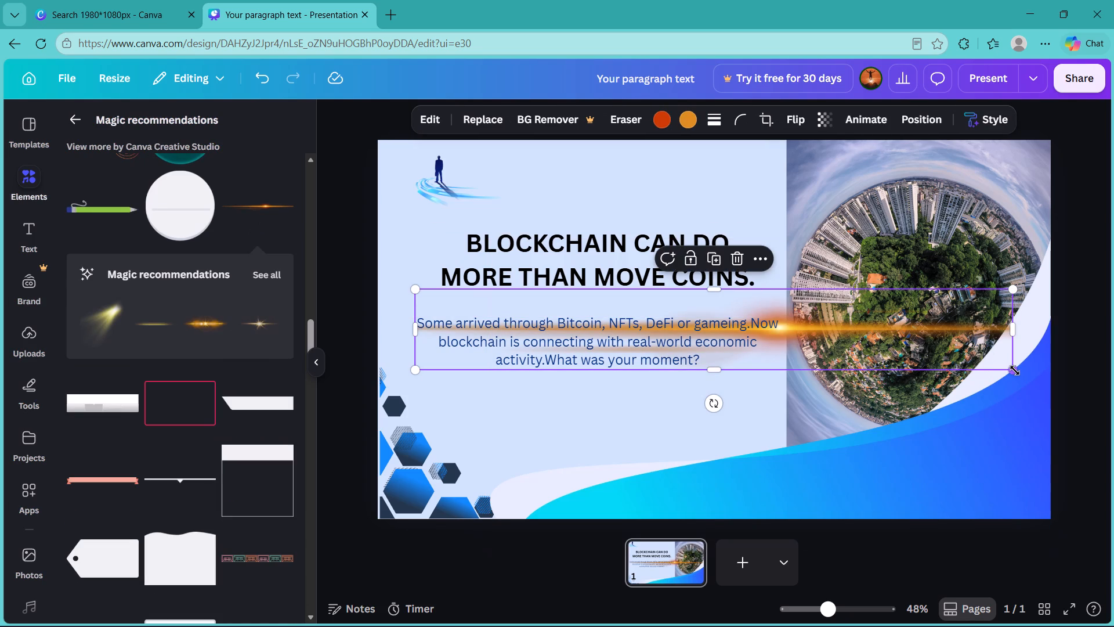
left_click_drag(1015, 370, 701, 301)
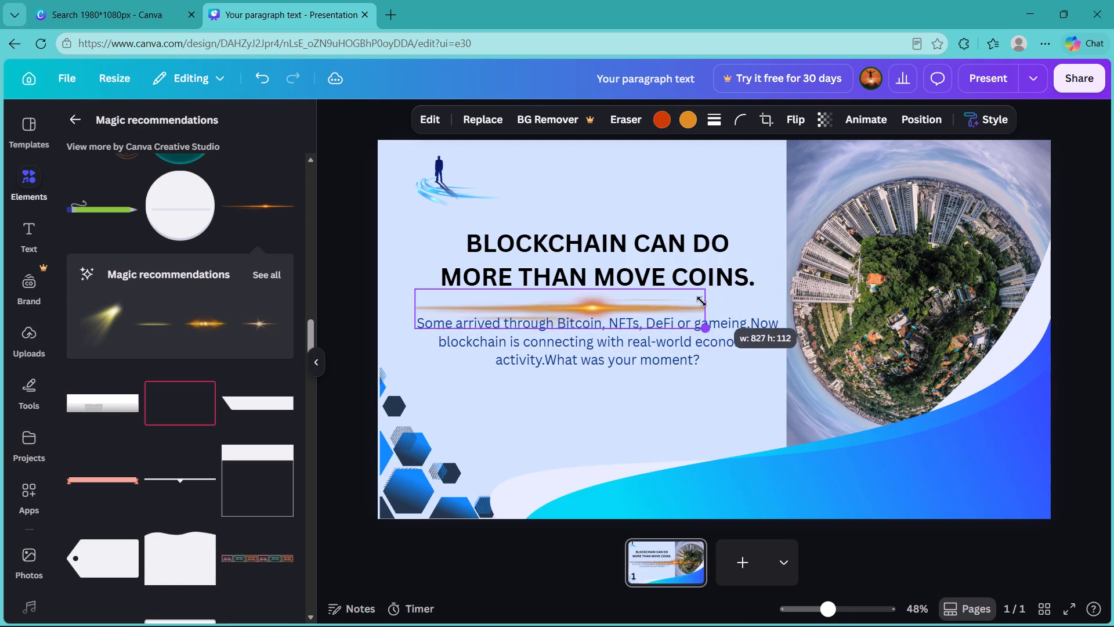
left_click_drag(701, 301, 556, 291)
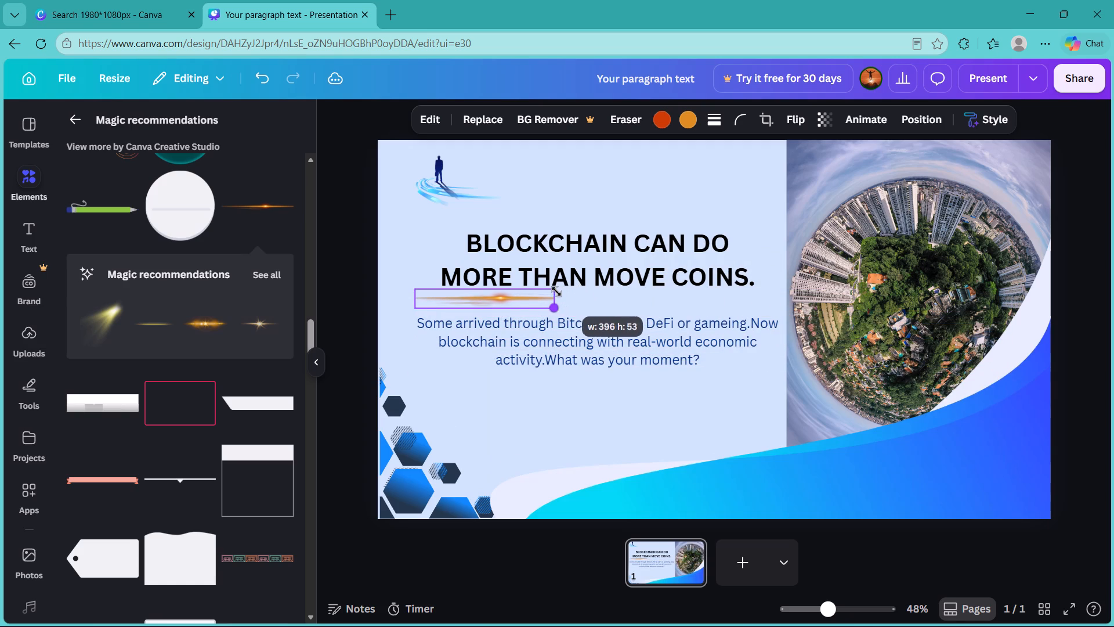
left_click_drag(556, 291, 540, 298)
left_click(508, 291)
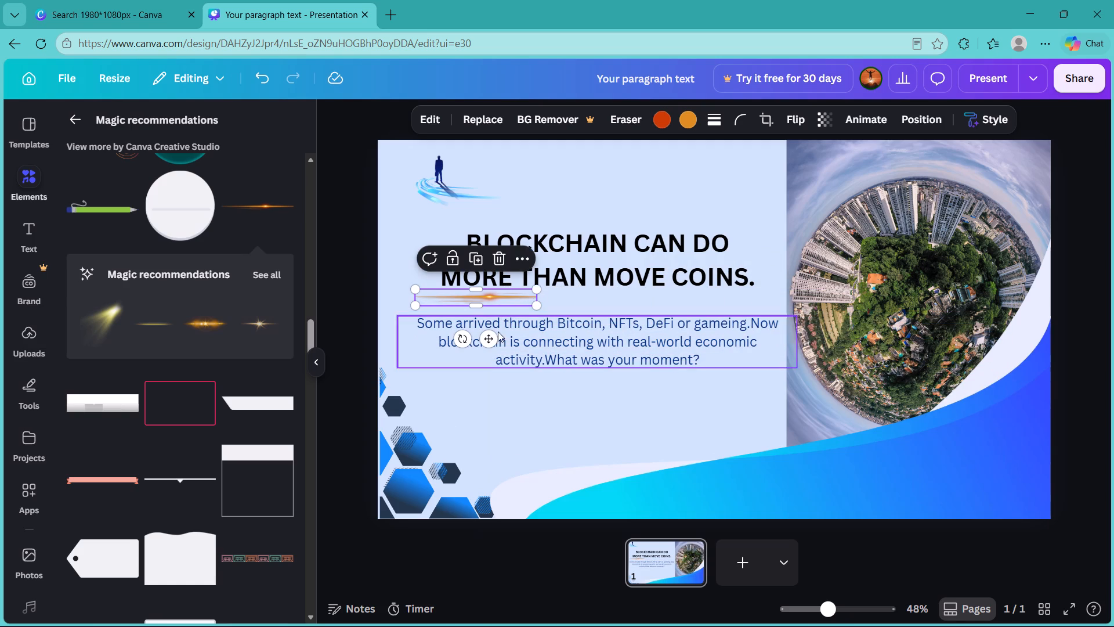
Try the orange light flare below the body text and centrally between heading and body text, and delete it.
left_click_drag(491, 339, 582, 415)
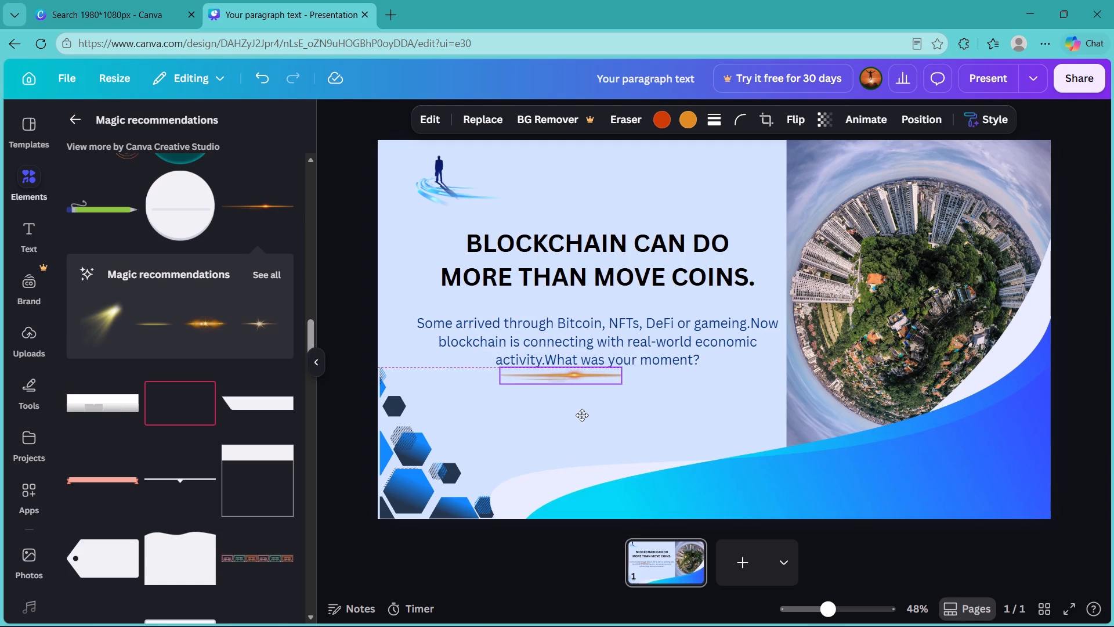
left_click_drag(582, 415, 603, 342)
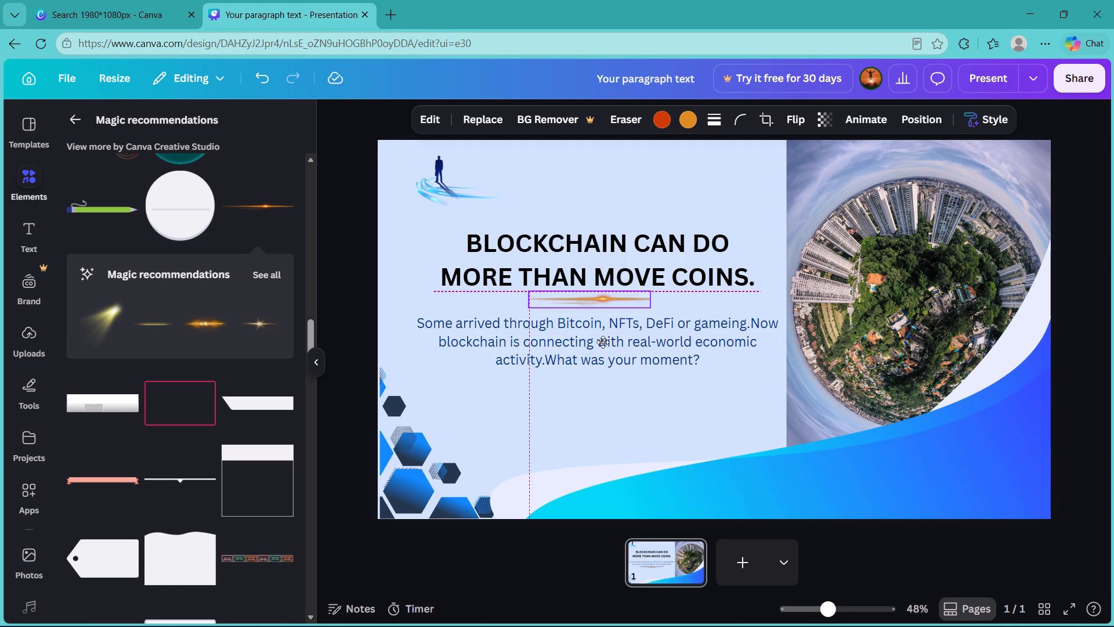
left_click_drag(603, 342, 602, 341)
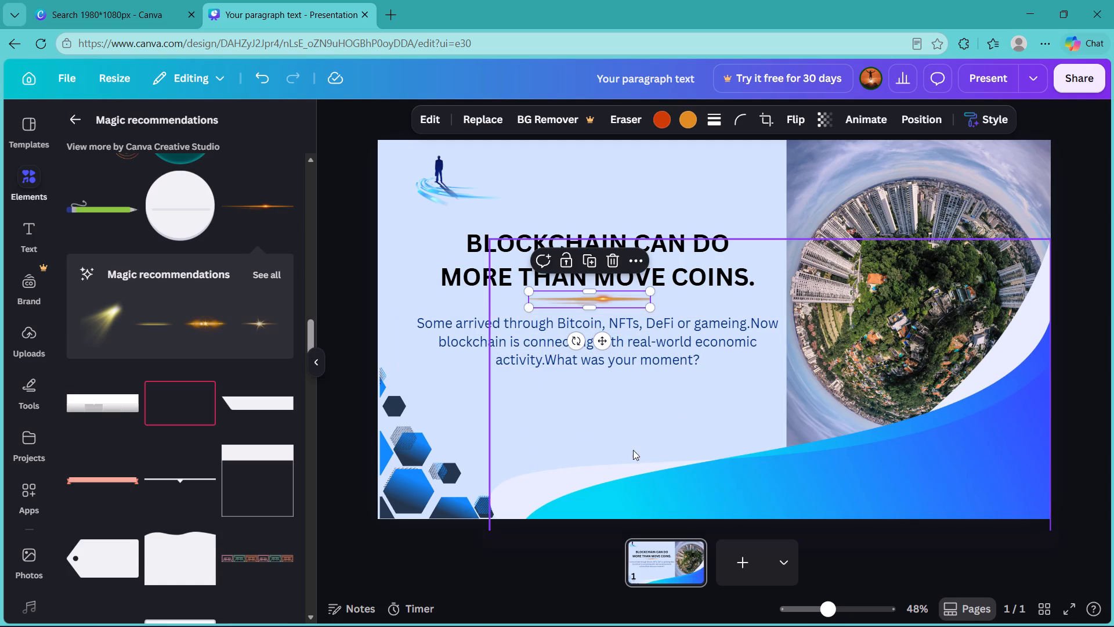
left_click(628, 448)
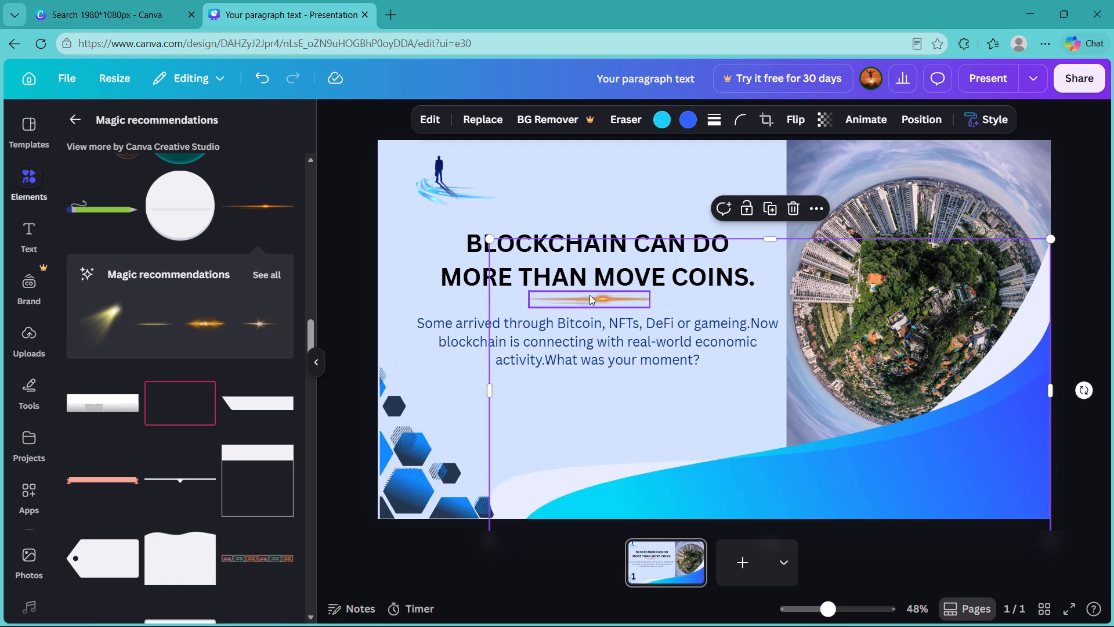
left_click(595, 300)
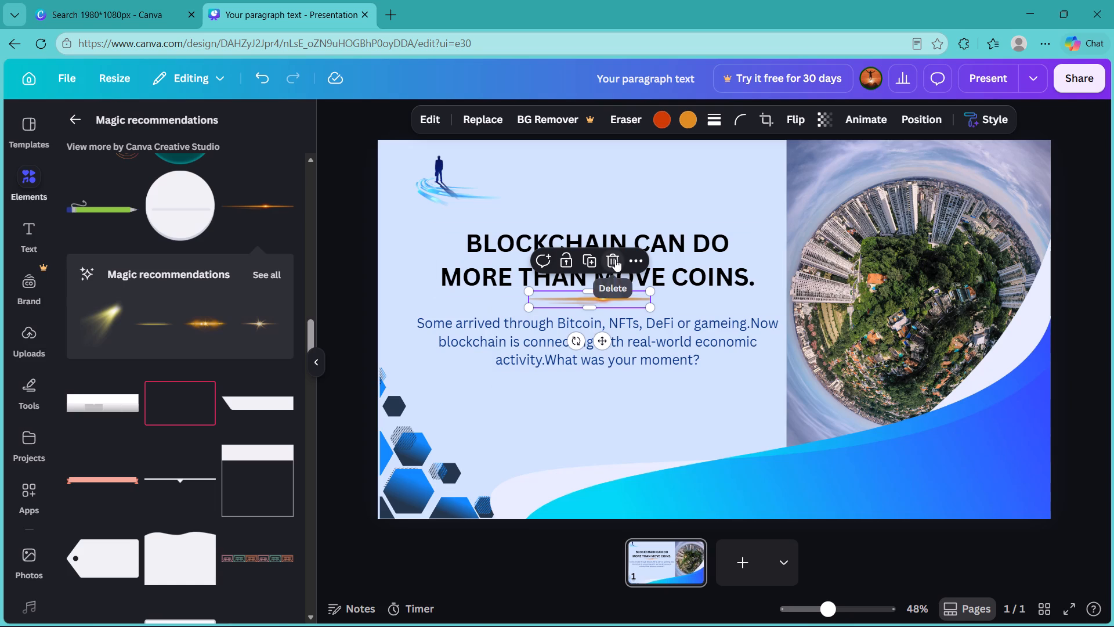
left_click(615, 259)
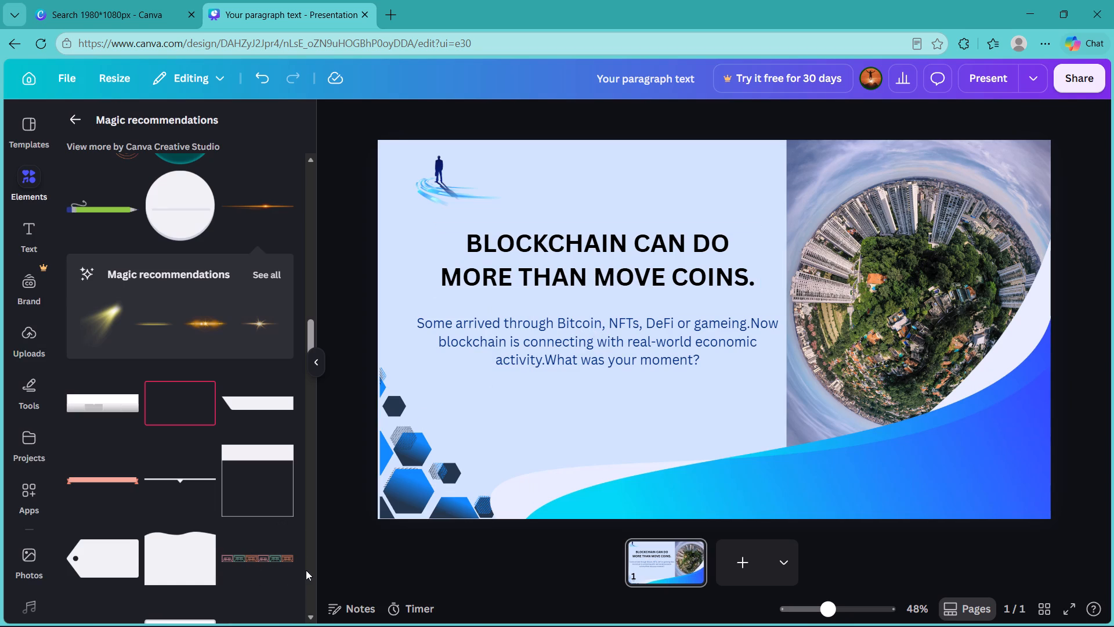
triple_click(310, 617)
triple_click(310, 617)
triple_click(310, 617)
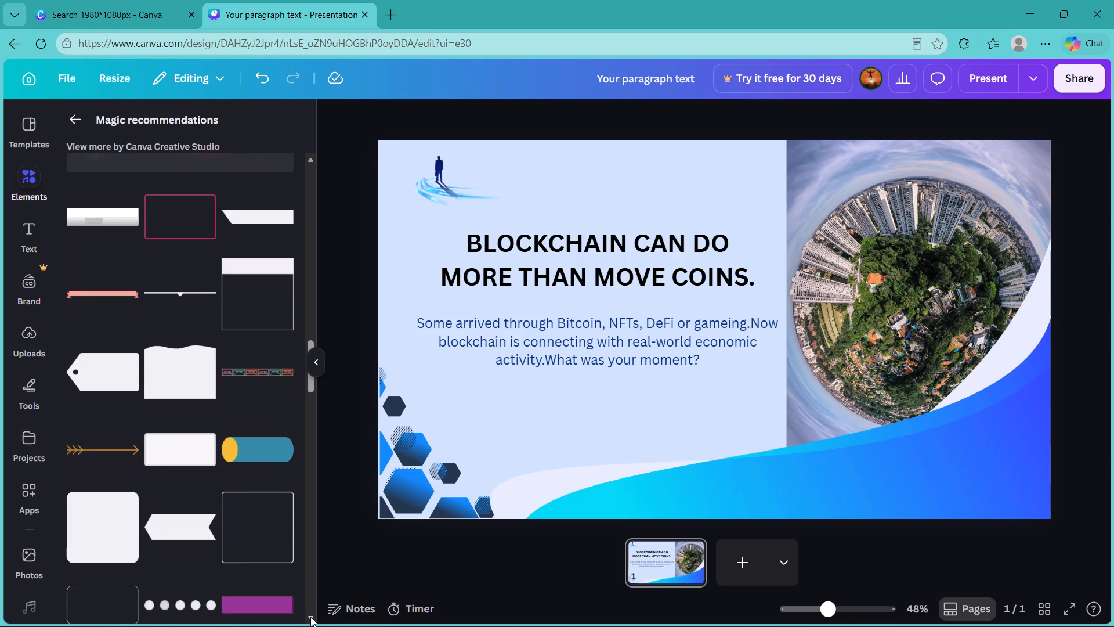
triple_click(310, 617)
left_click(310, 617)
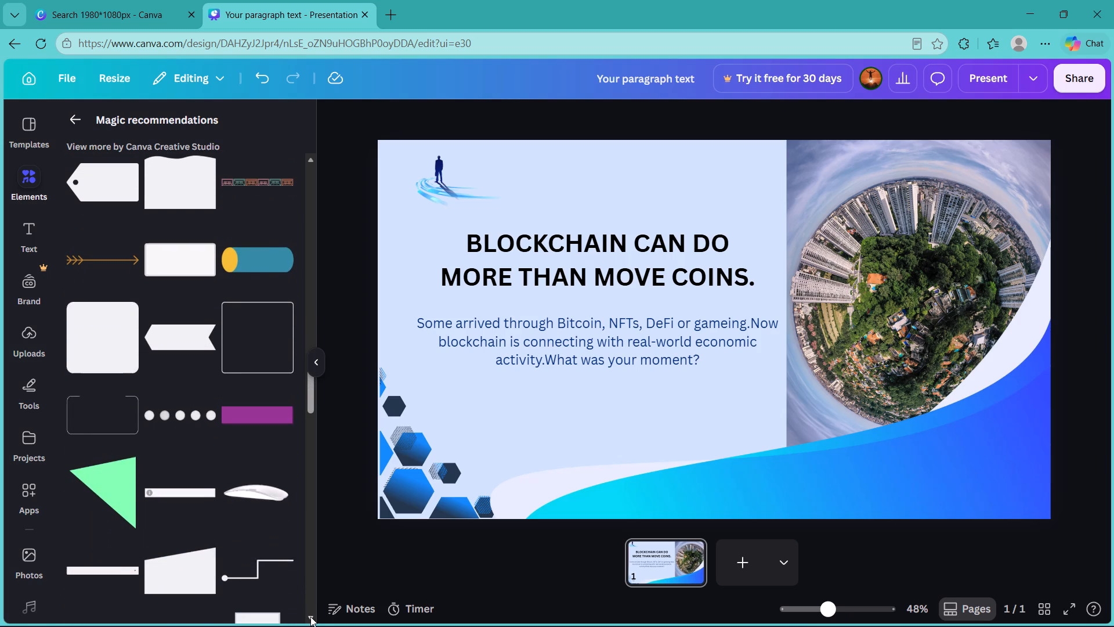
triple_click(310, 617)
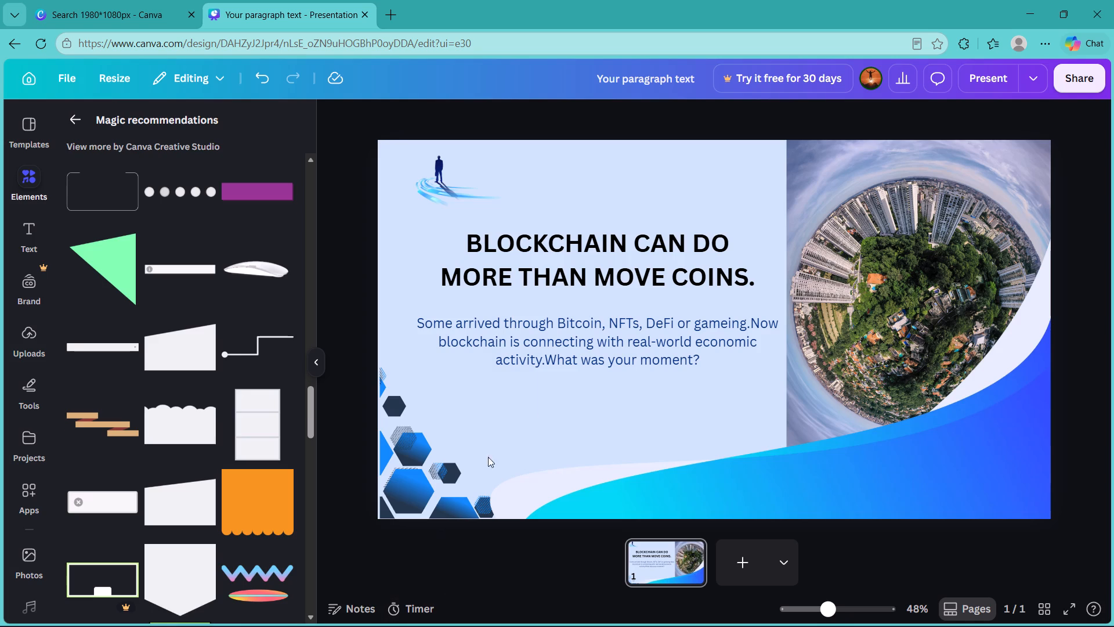
Rename the design as "Technology Blockchain city".
double_click(662, 76)
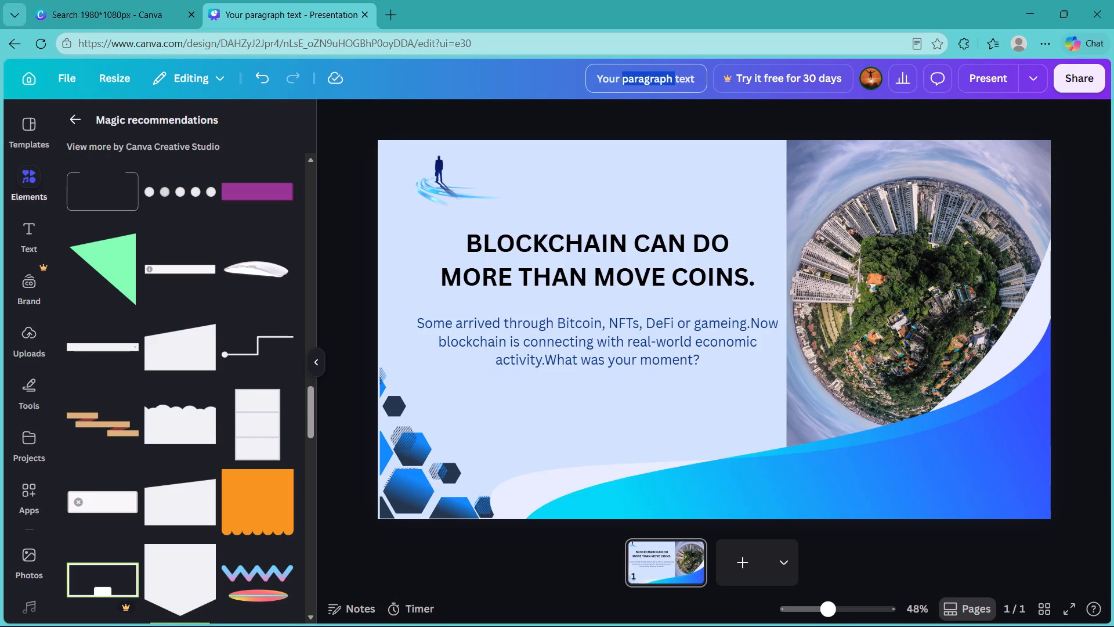
left_click(698, 77)
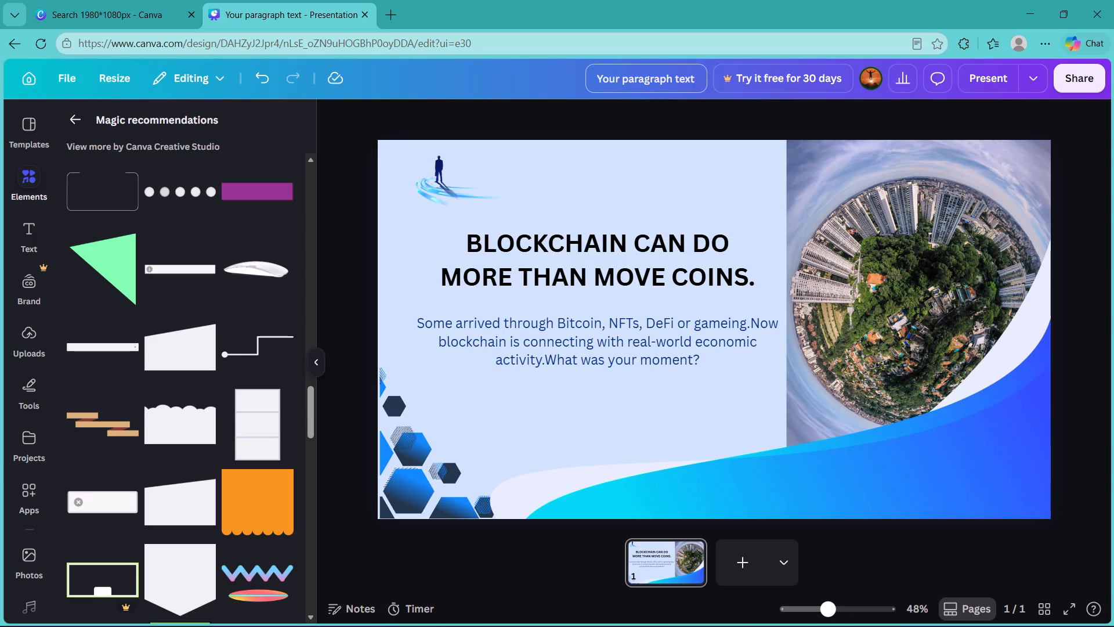
key("BackSpace")
key("BackSpace")
key("BackSpace")
key("BackSpace")
key("BackSpace")
key("BackSpace")
key("BackSpace")
key("BackSpace")
key("BackSpace")
key("BackSpace")
key("BackSpace")
key("BackSpace")
key("BackSpace")
key("BackSpace")
key("BackSpace")
key("BackSpace")
key("BackSpace")
key("BackSpace")
key("BackSpace")
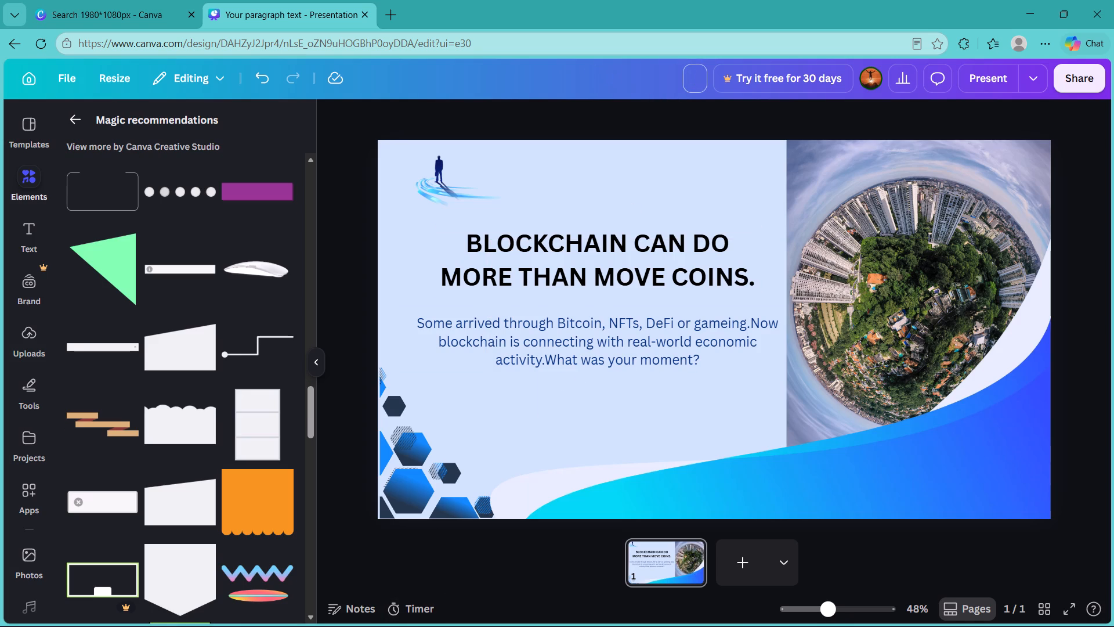
type("techo")
key("BackSpace")
key("BackSpace")
key("BackSpace")
key("BackSpace")
key("BackSpace")
key("t")
key("e")
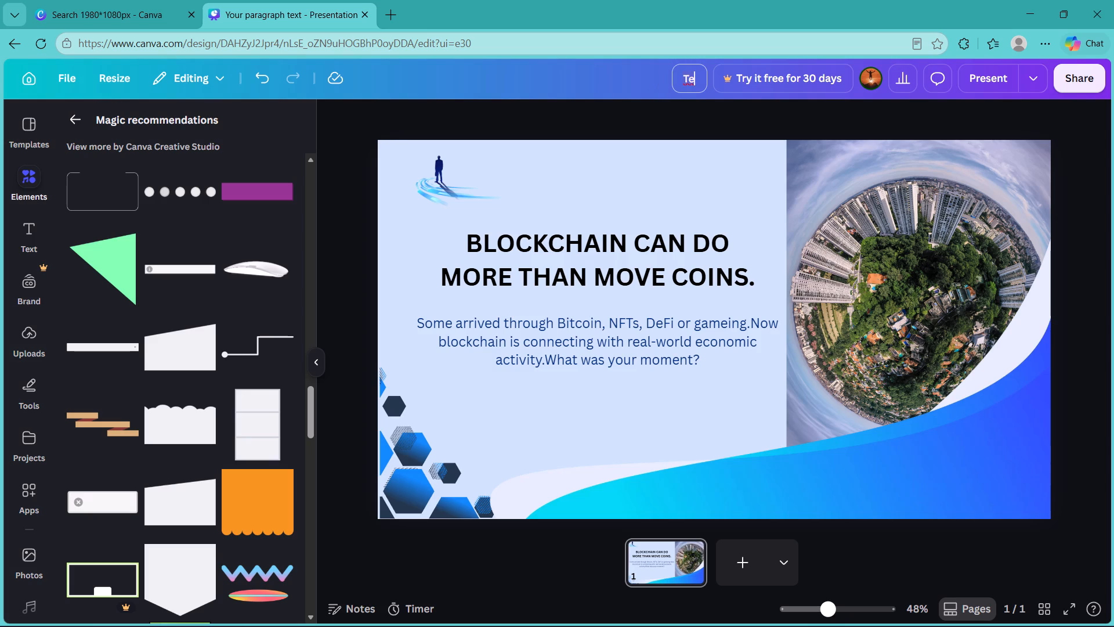
type("chno")
type("logy")
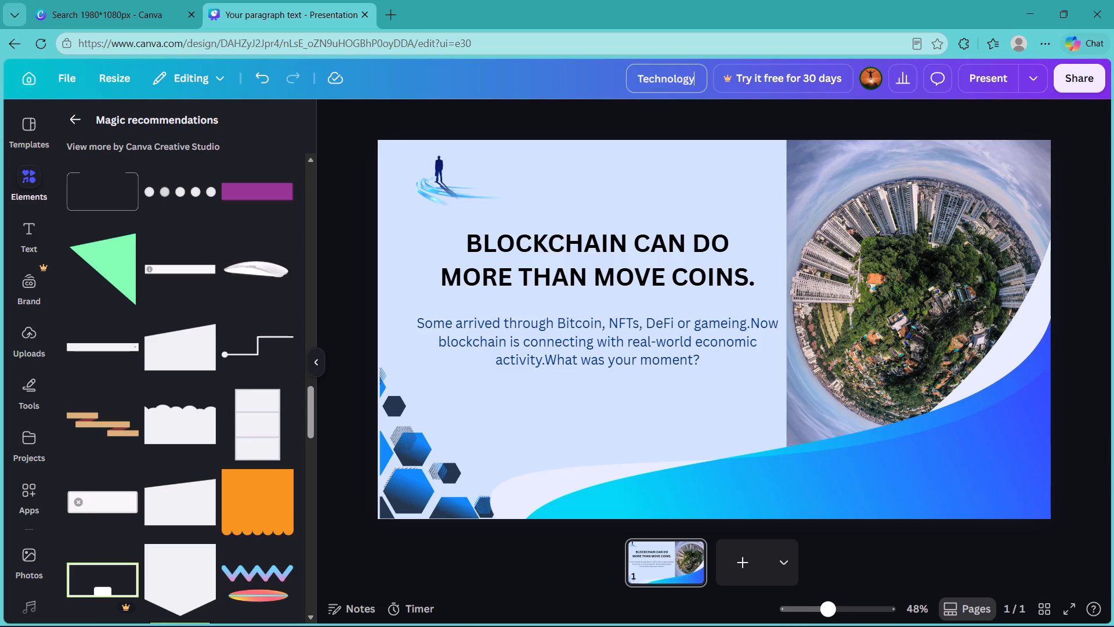
key("space")
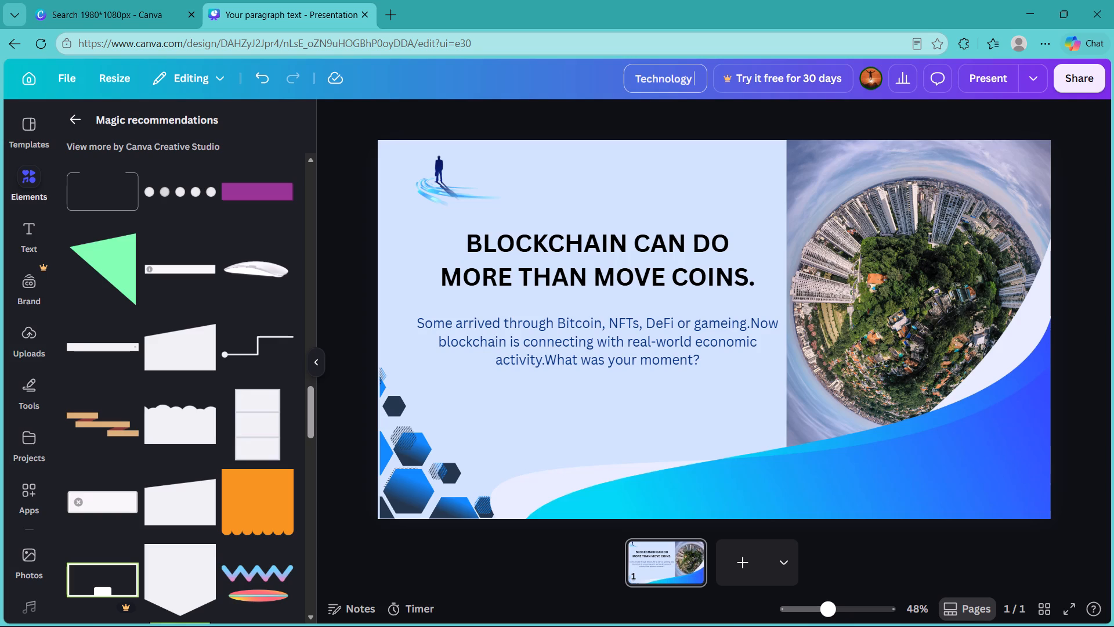
key("b")
type("lochain")
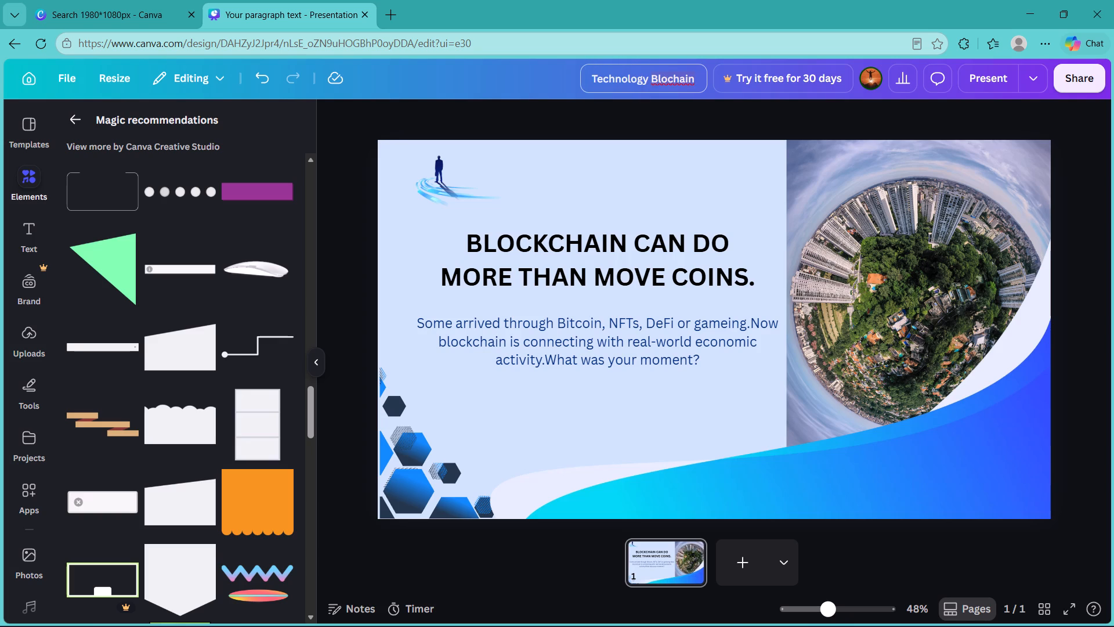
key("space")
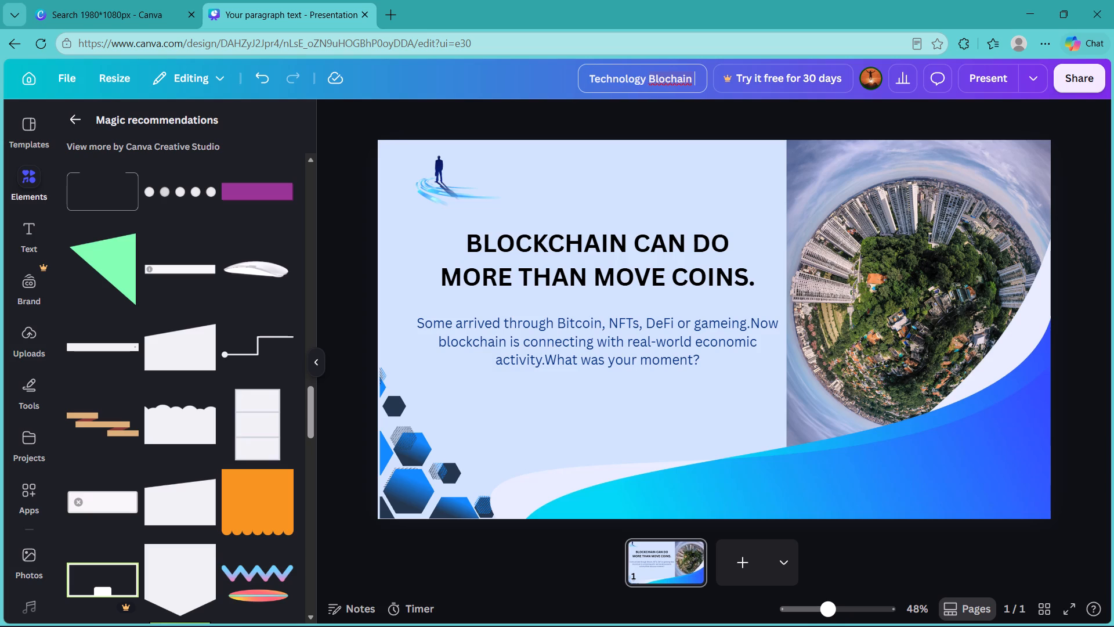
type("city")
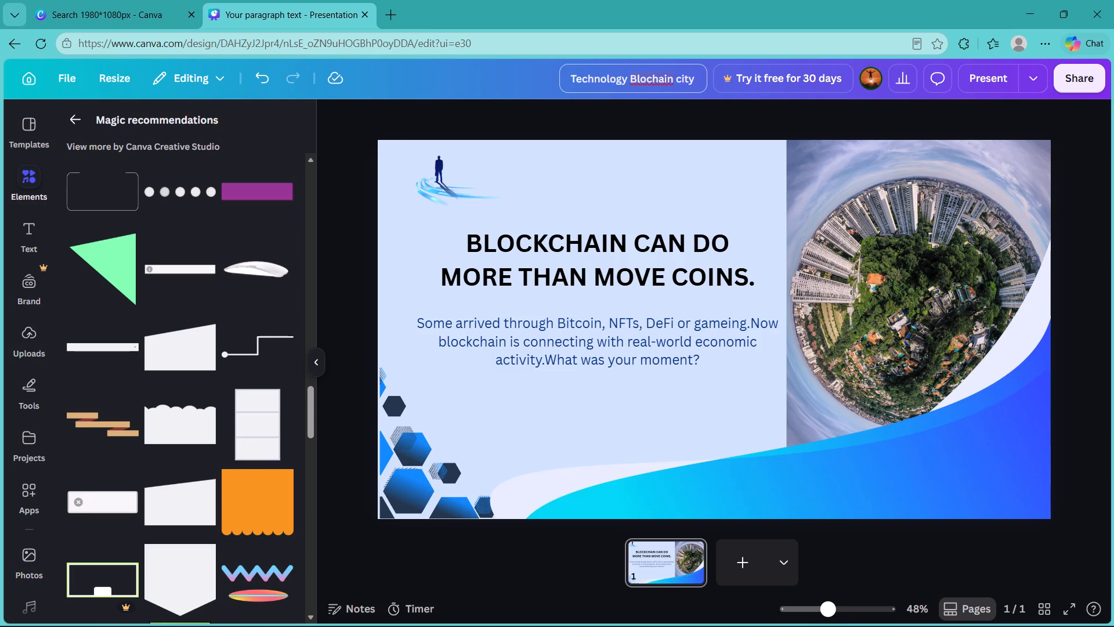
left_click(645, 81)
key("k")
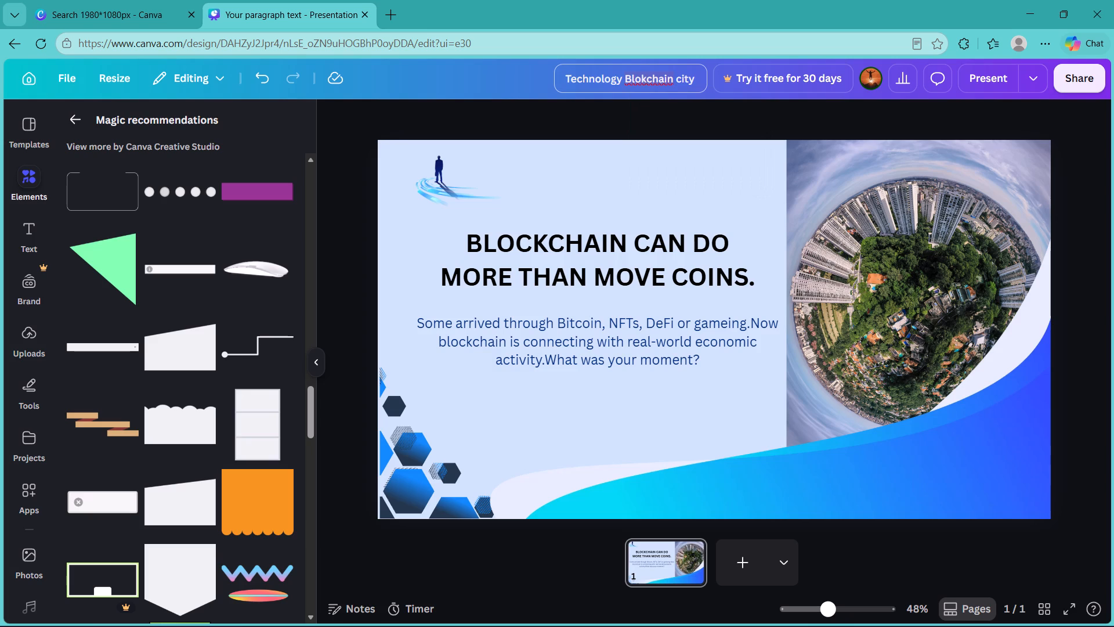
key("BackSpace")
key("Right")
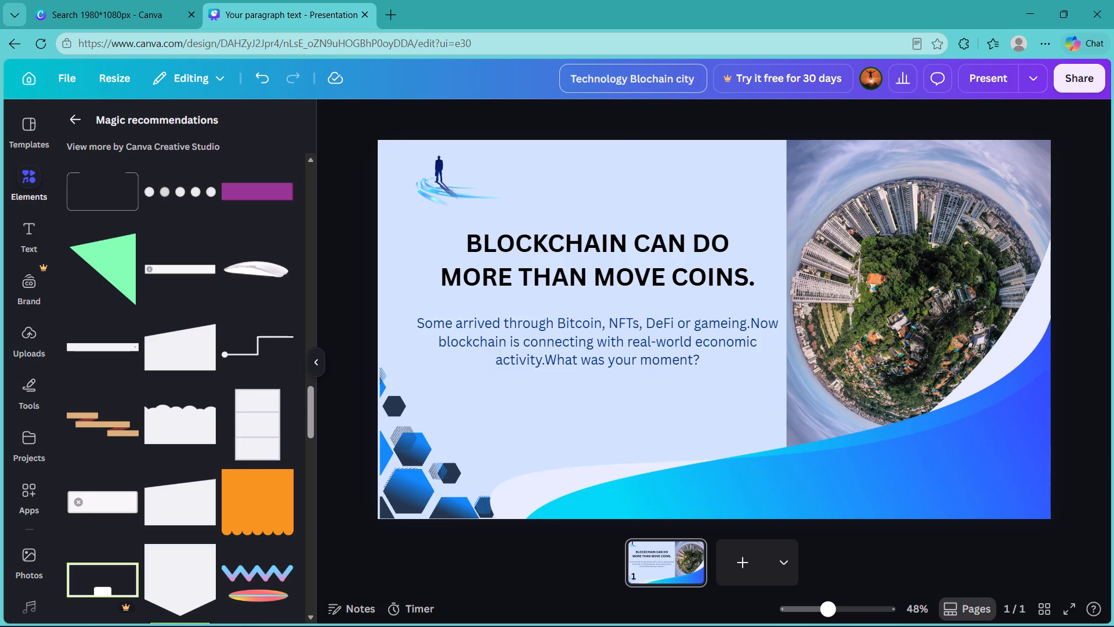
key("k")
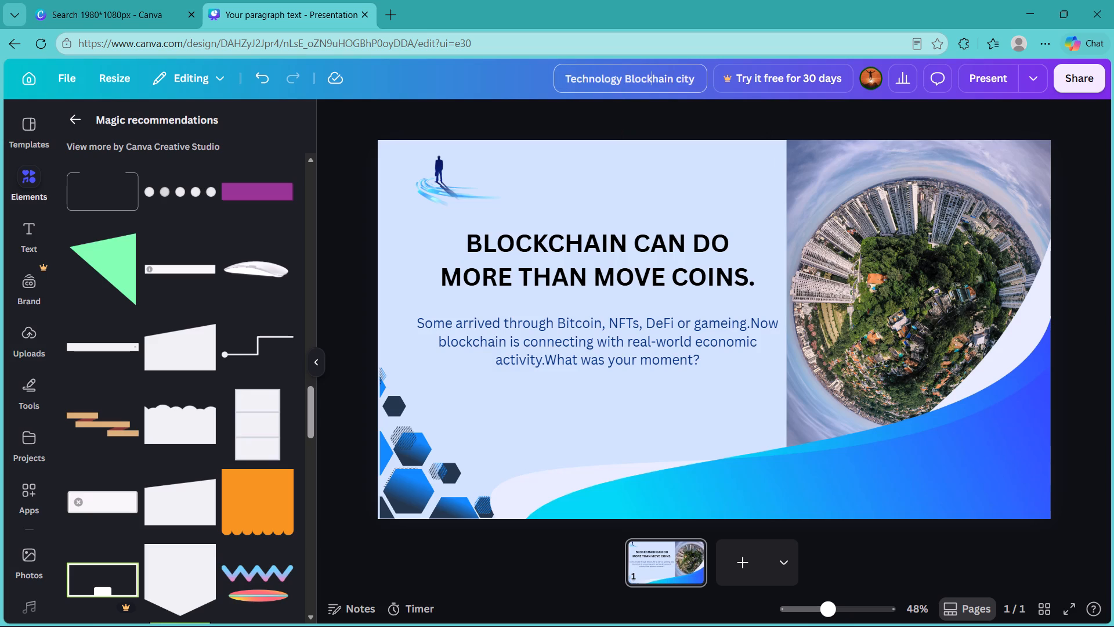
key("c")
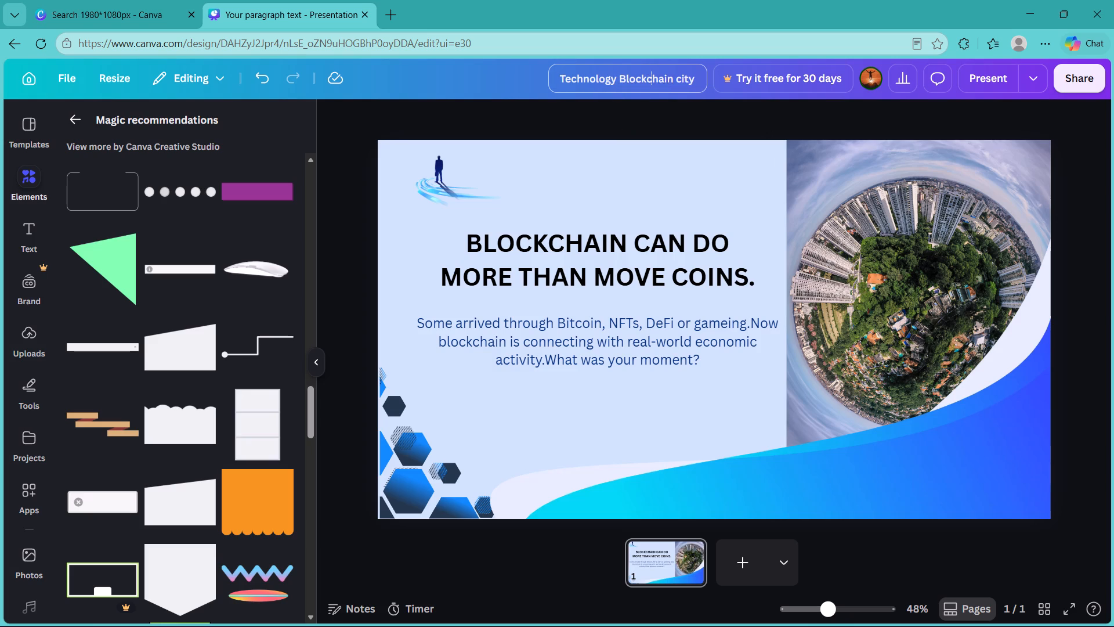
left_click(695, 78)
left_click(351, 148)
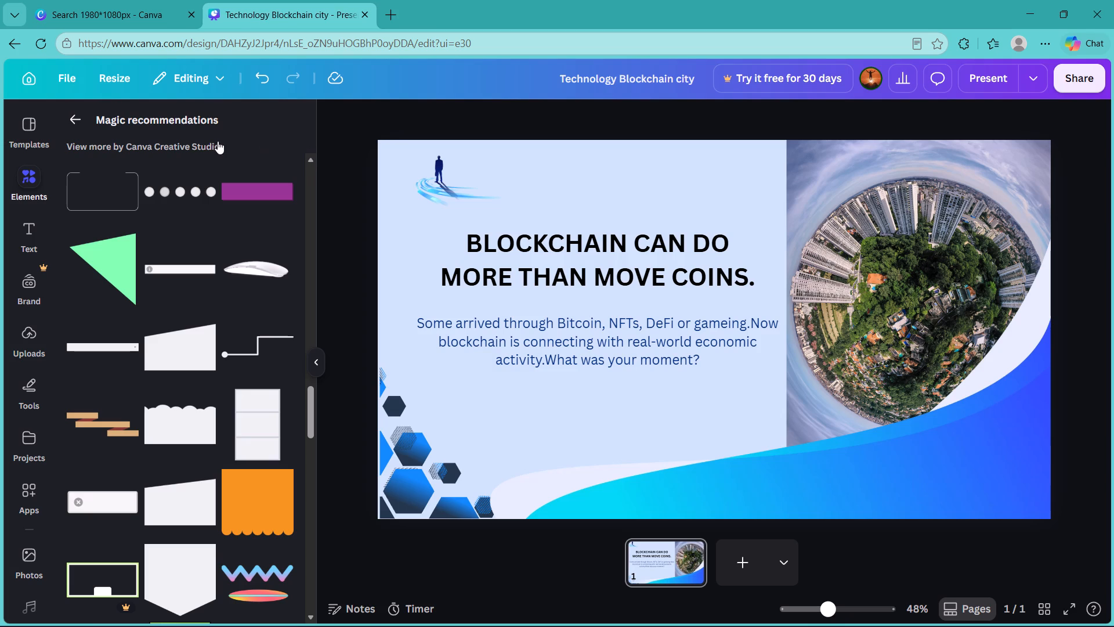
Leave the graphic recommendations and collapse the elements browser so that only the page remains in the workspace.
left_click(69, 123)
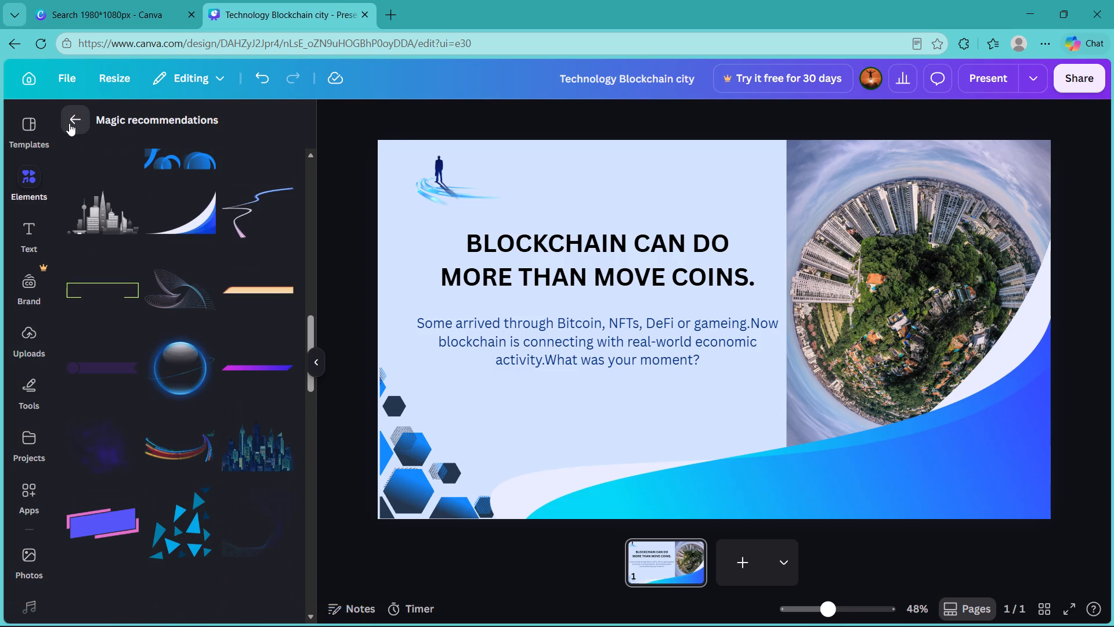
left_click(69, 123)
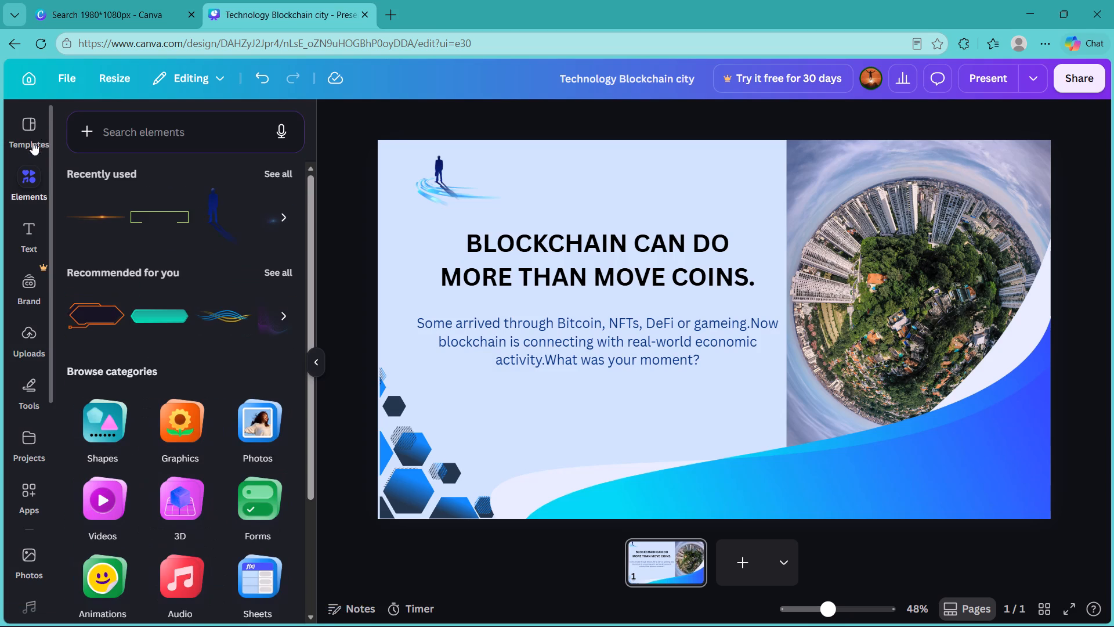
left_click(27, 169)
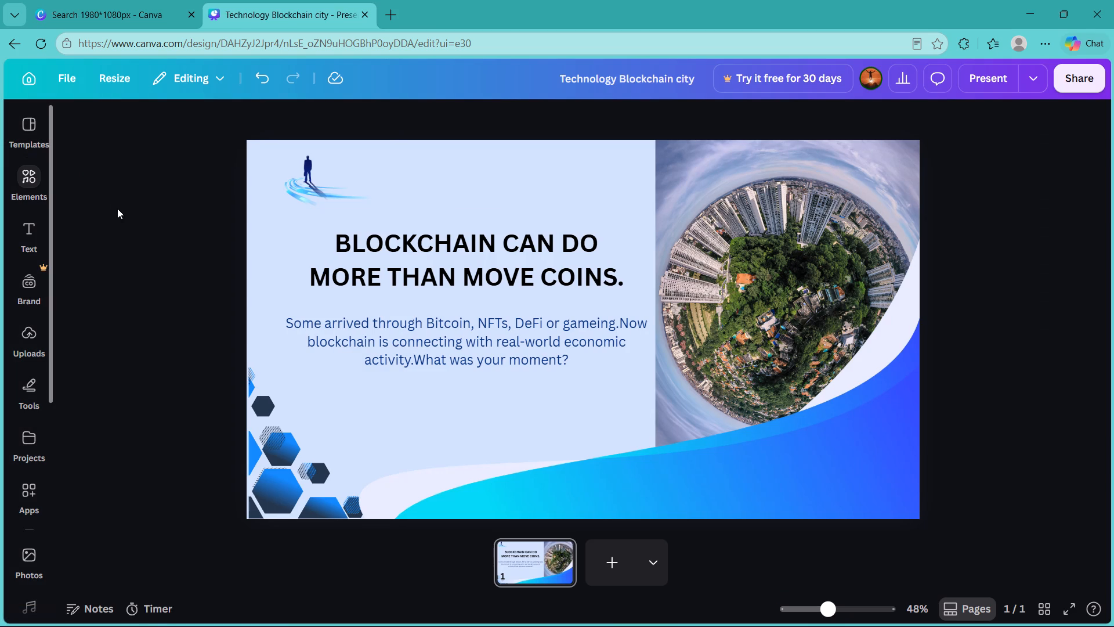
left_click(128, 217)
Download the design as a PDF with the Digital preset.
left_click(1076, 75)
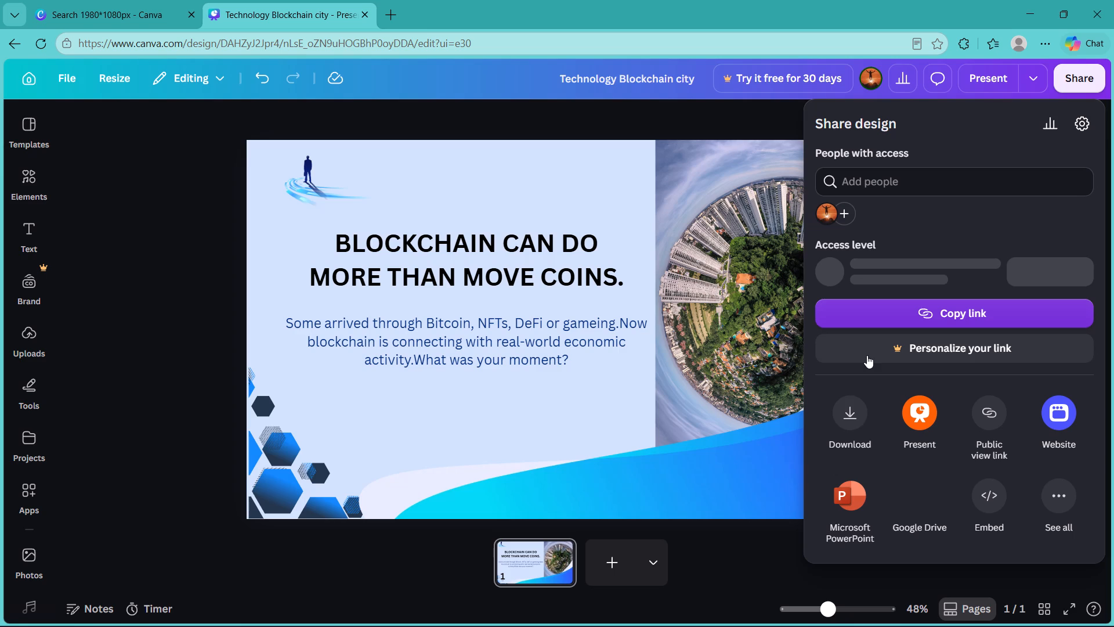
left_click(852, 421)
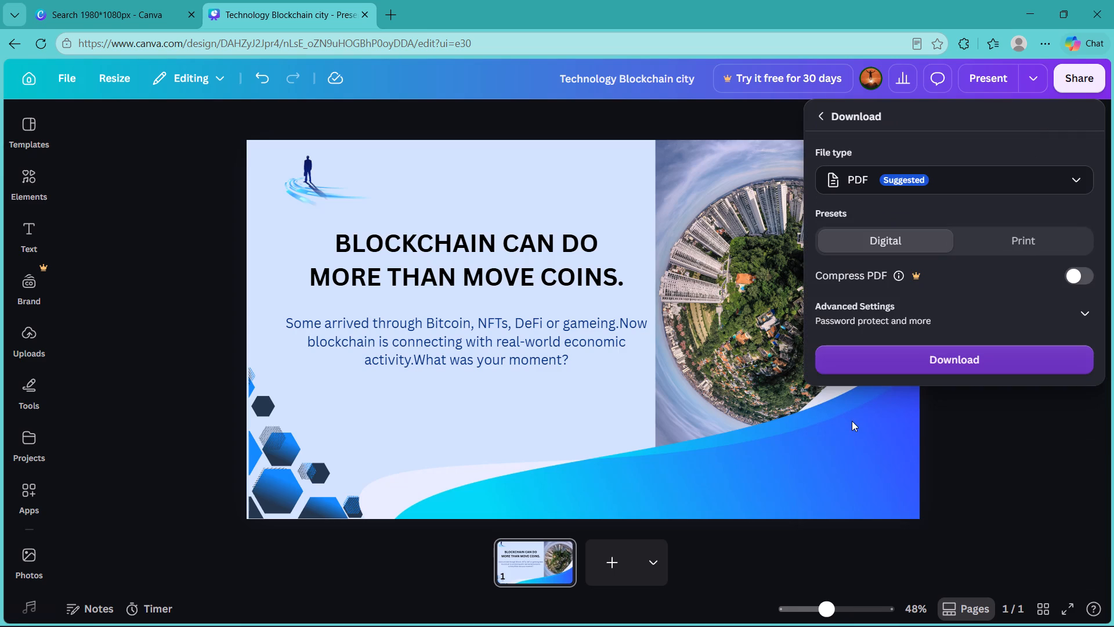
left_click(884, 349)
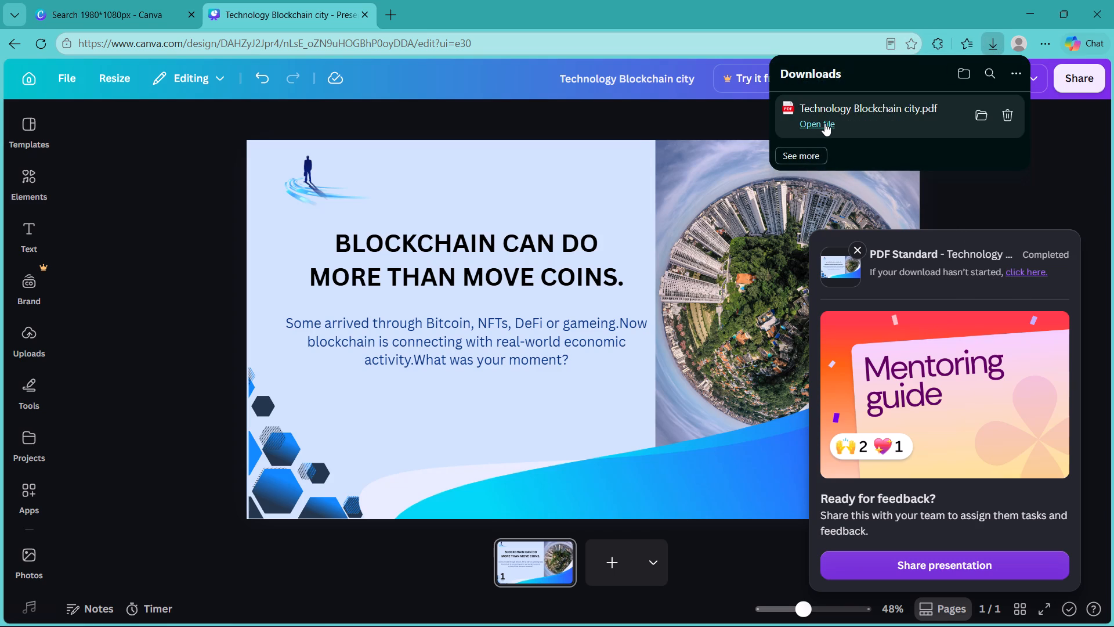
Open the downloaded Technology Blockchain city PDF to check the page, close it, and dismiss the download notice over the design.
left_click(824, 122)
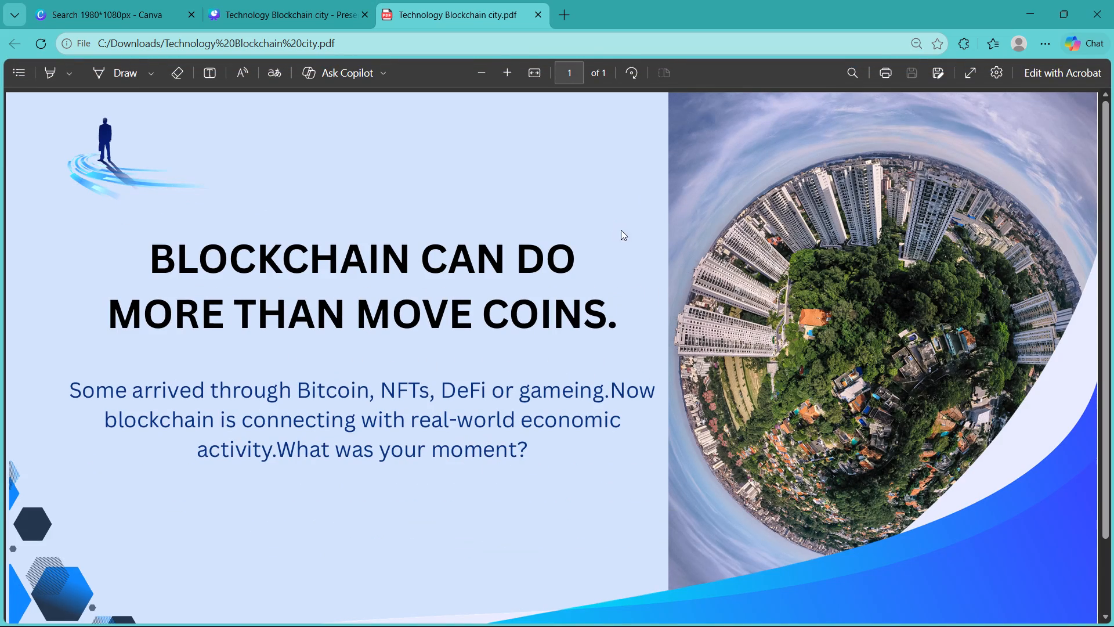
left_click(635, 210)
left_click(635, 210)
left_click(538, 17)
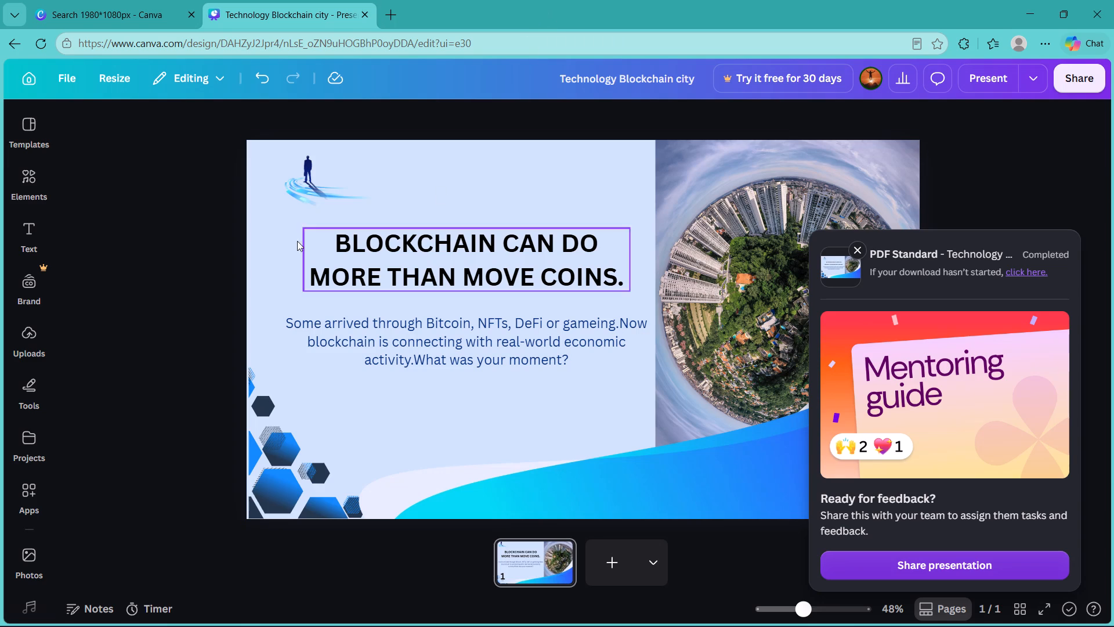
left_click(246, 248)
left_click(246, 248)
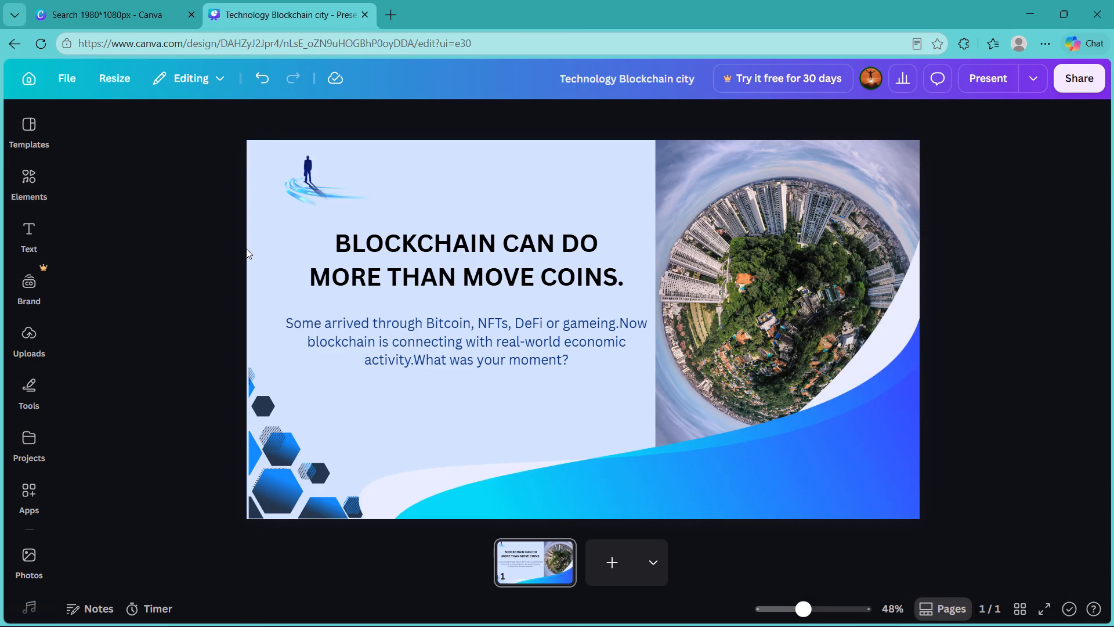